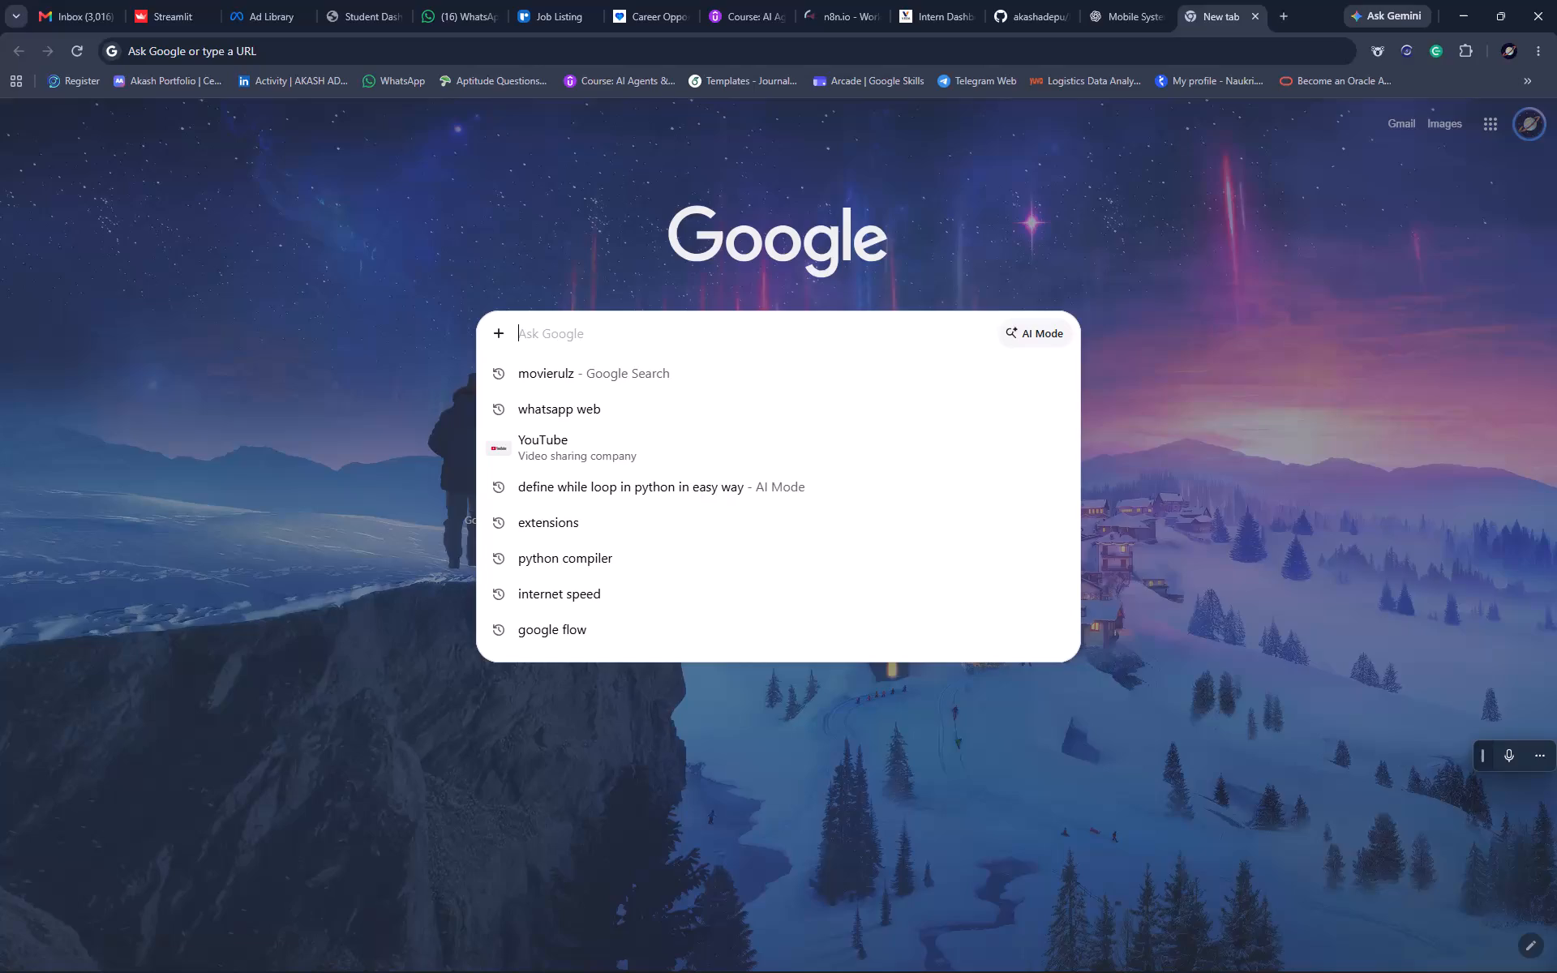
# Search Google for YouTube using the suggested entry and open YouTube Studio from the results.
pyautogui.click(589, 442)
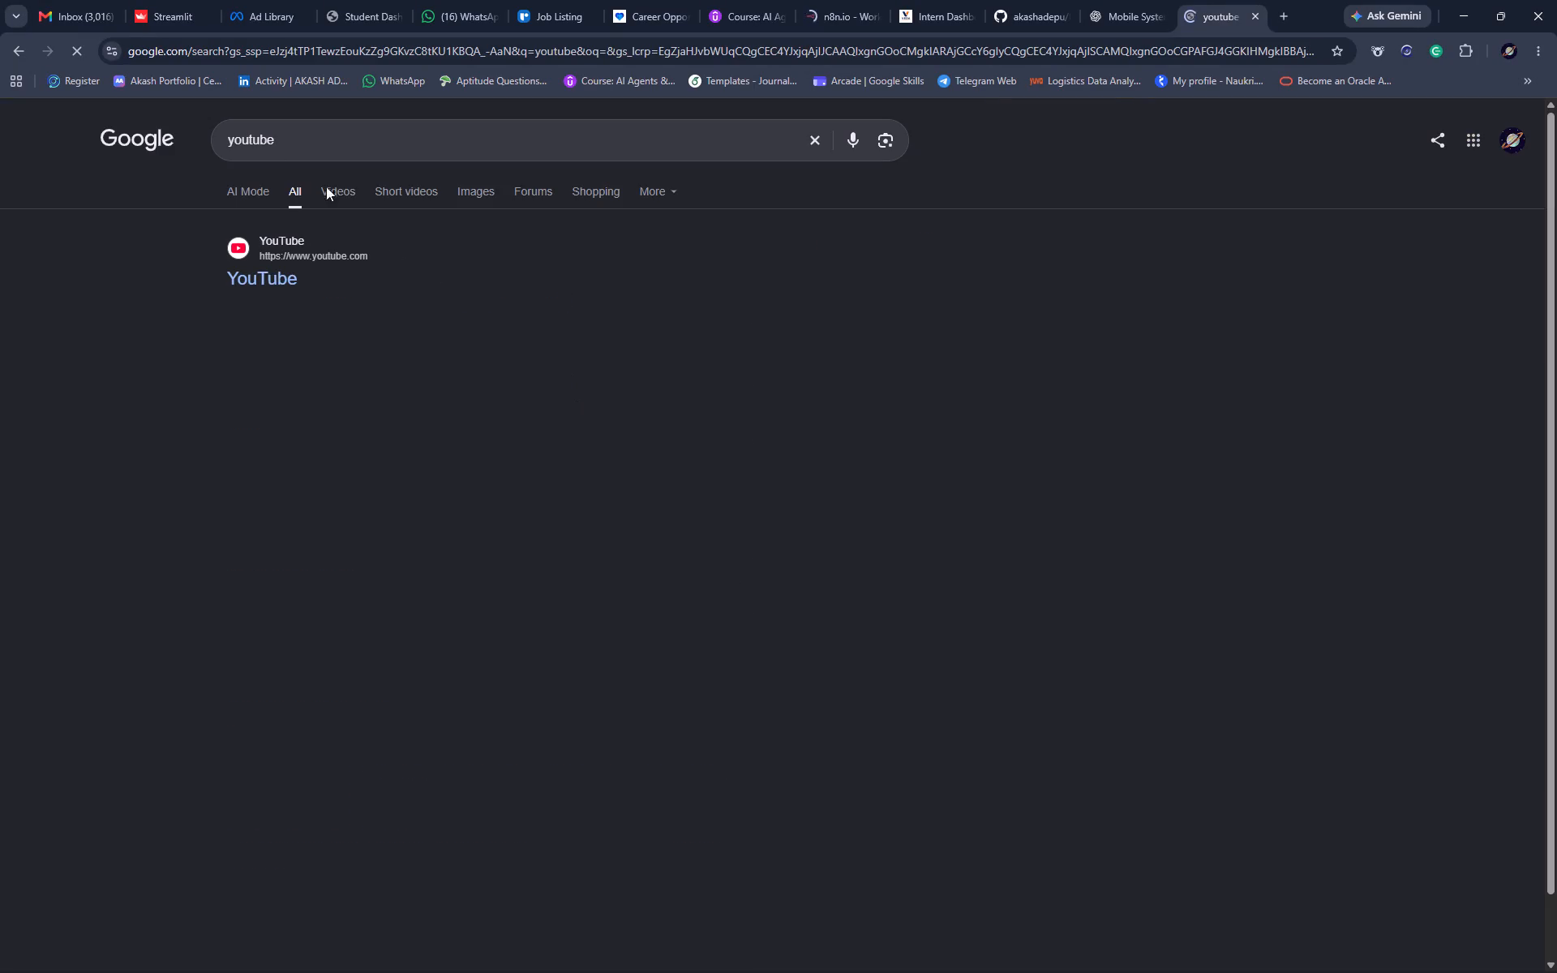
pyautogui.click(305, 339)
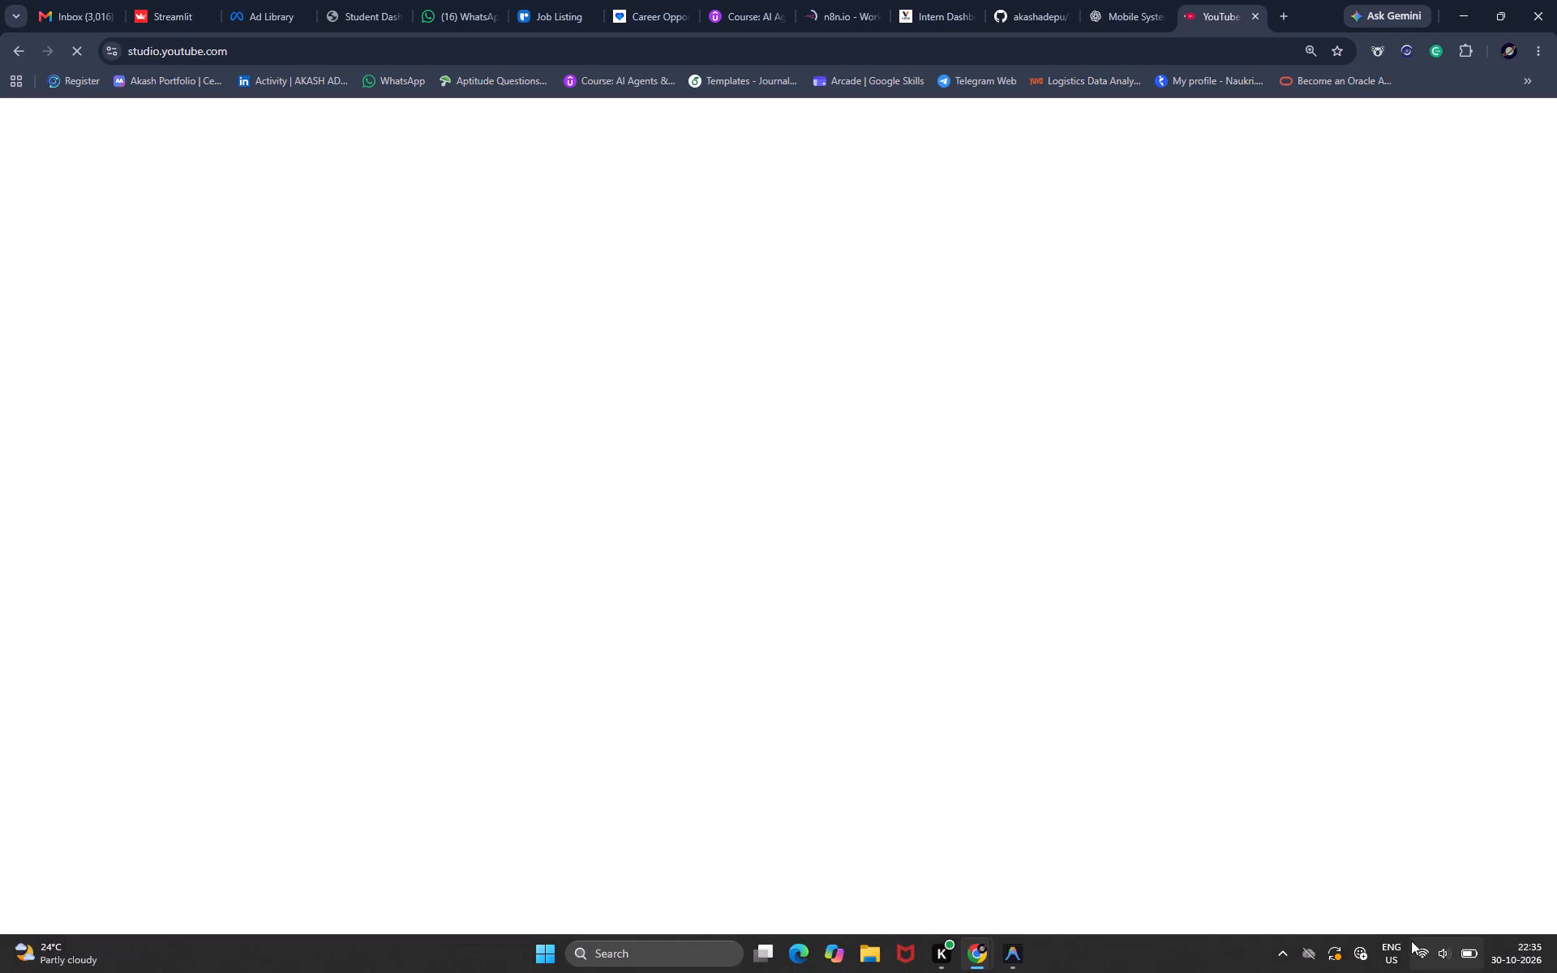
# Switch to the Windows Update page in Settings to view the pending updates.
pyautogui.click(1331, 955)
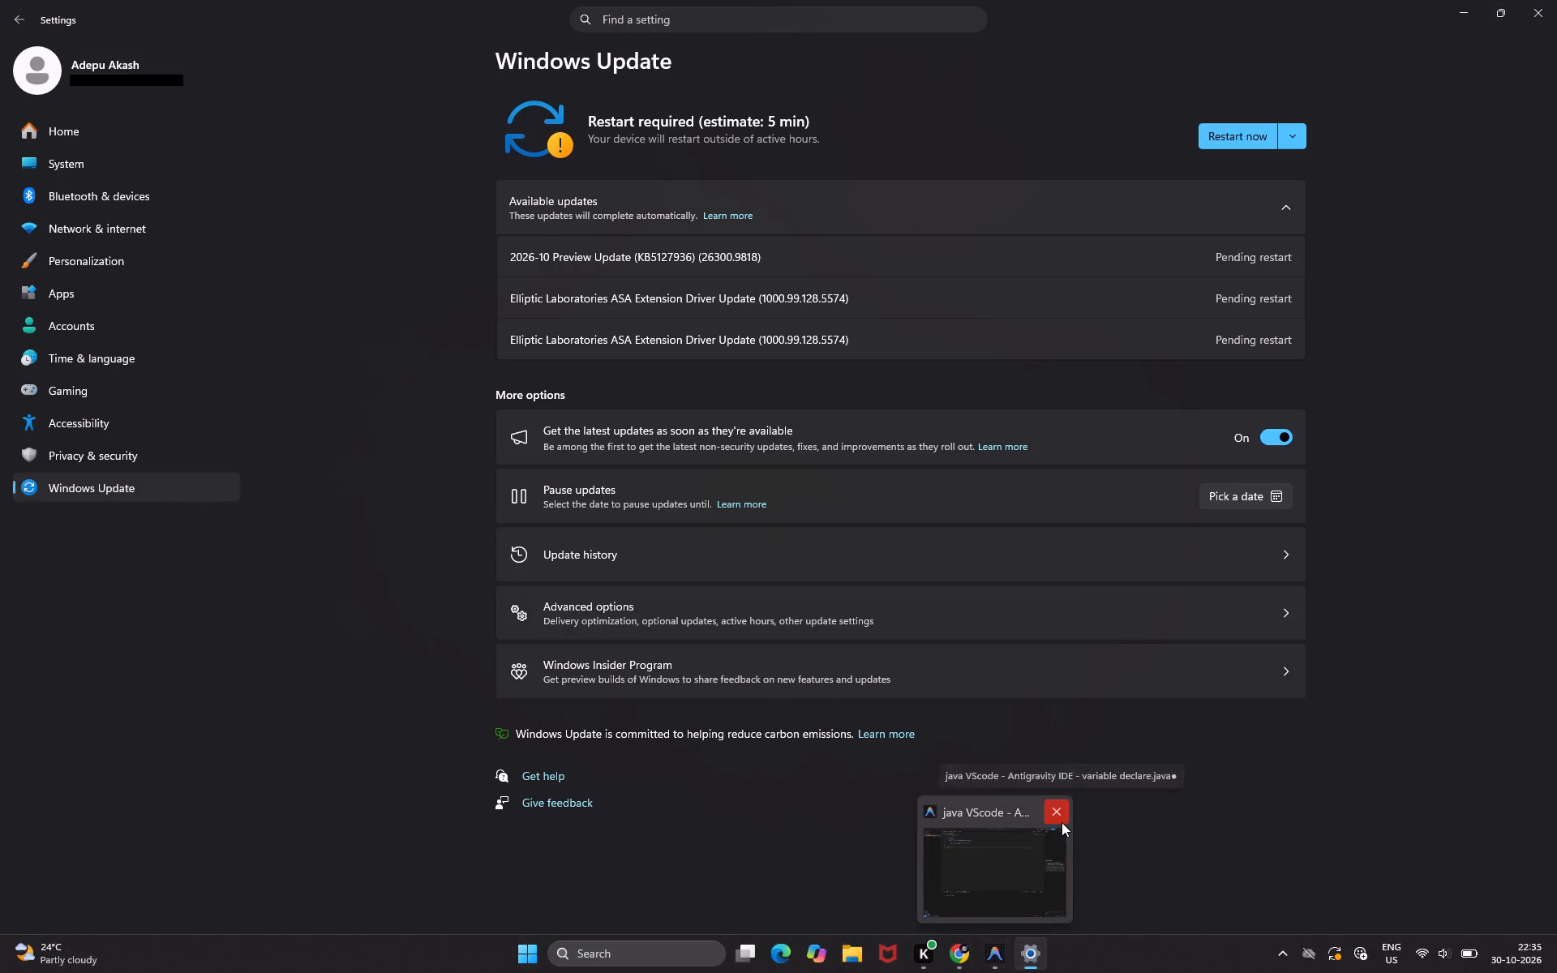
# Close the Antigravity IDE window with the java VScode project and the Settings window.
pyautogui.click(1062, 822)
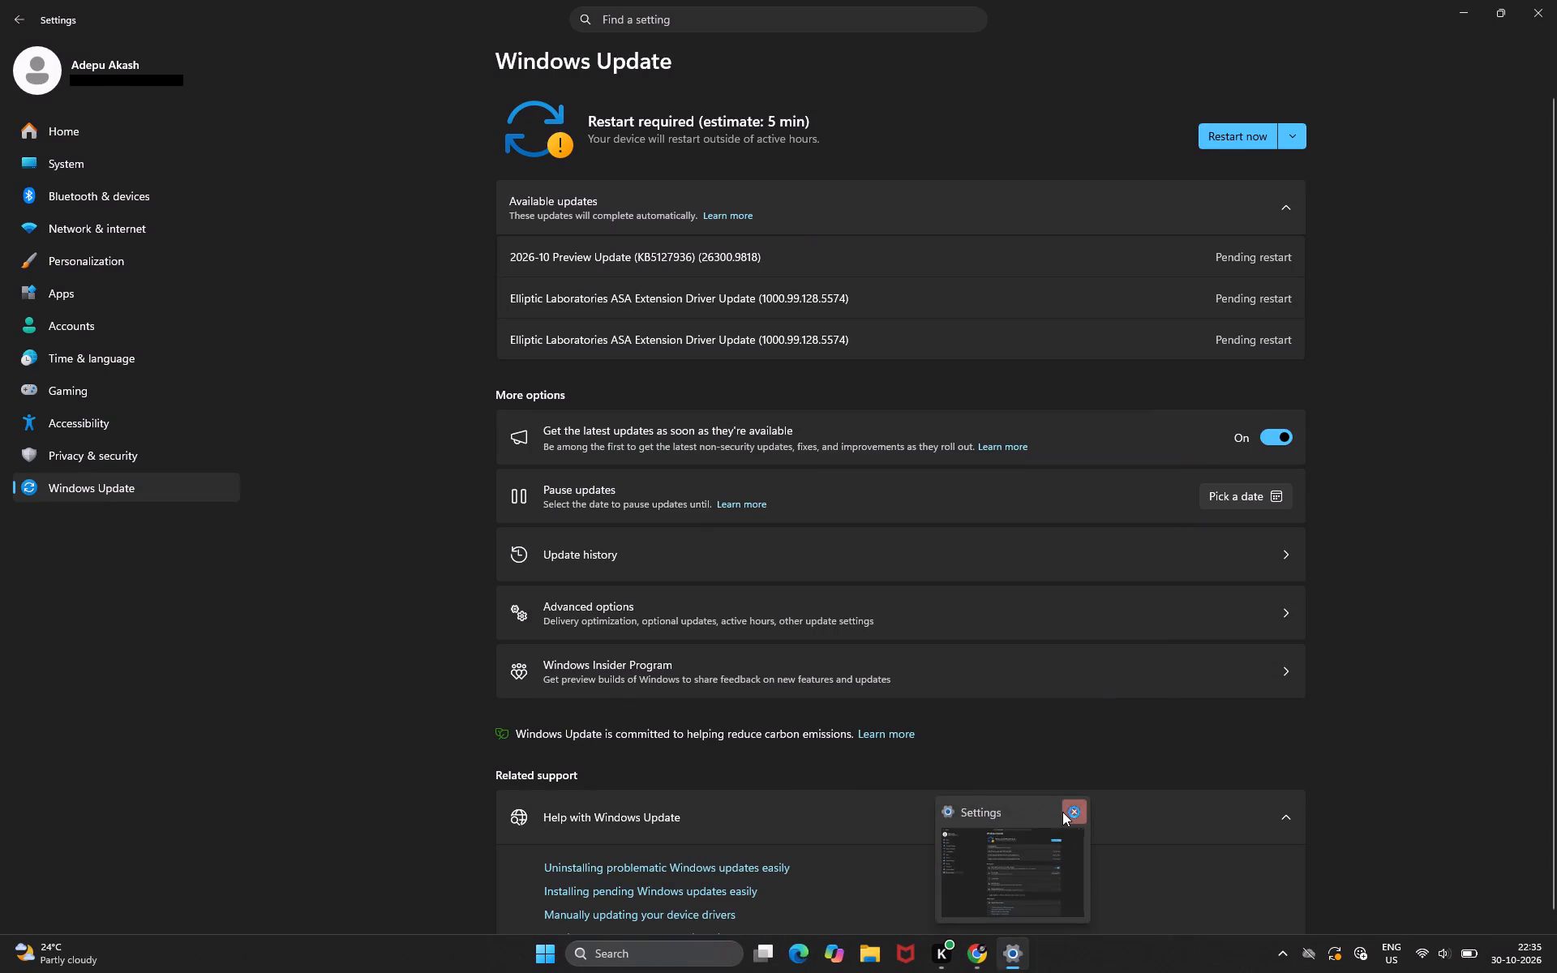
pyautogui.click(1062, 812)
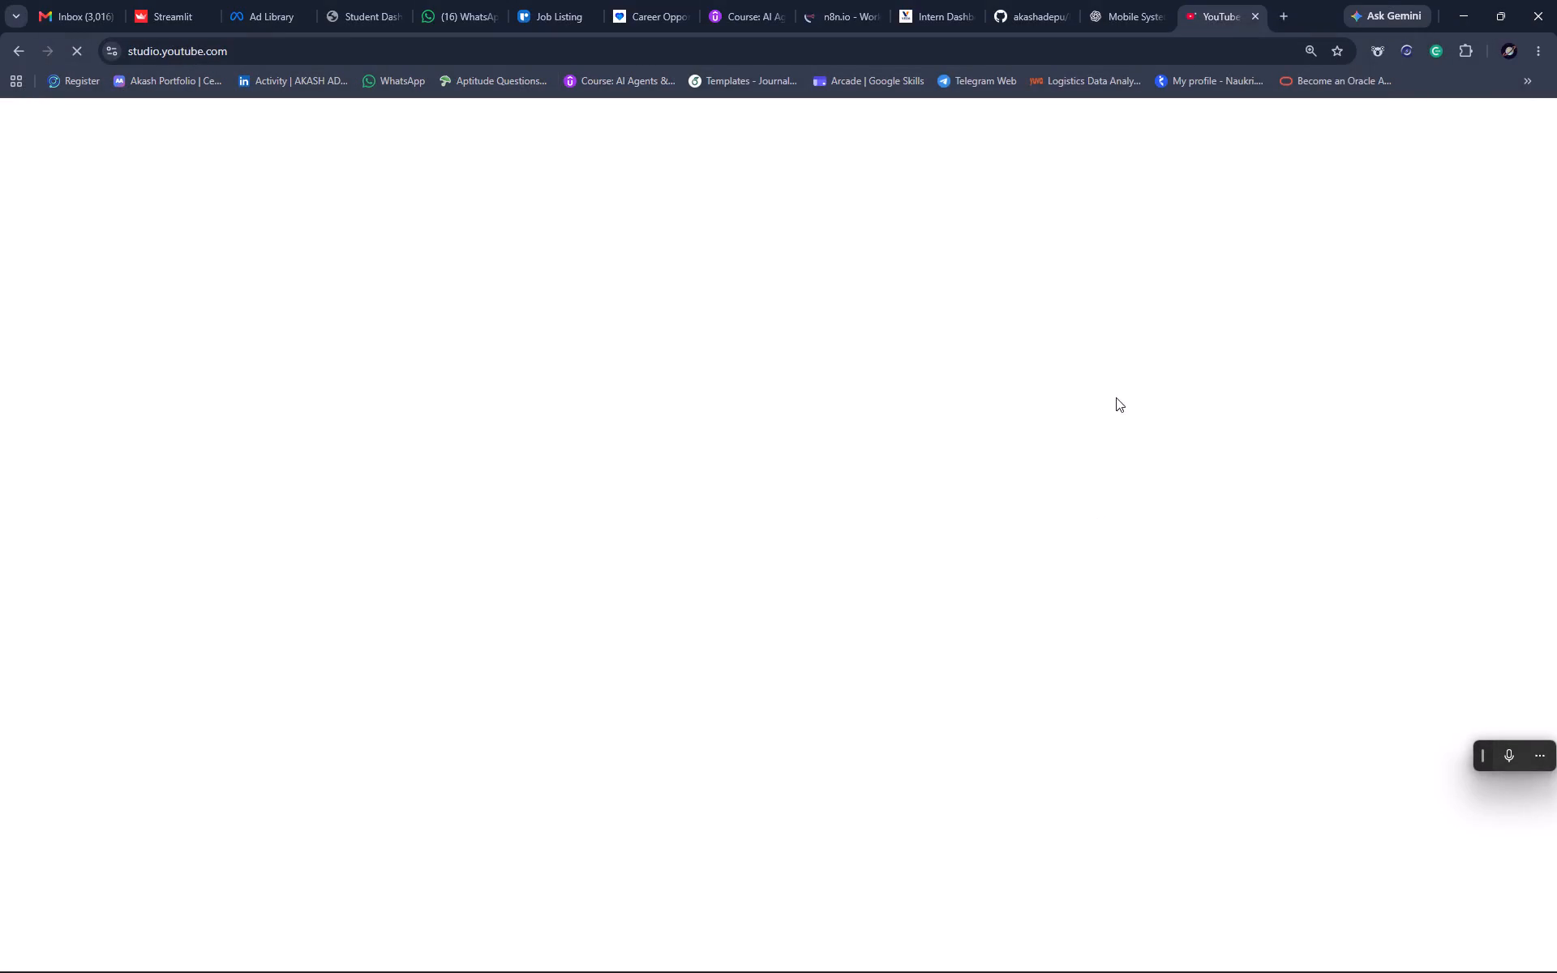
# Open the Windows quick settings for the network connection.
pyautogui.click(1422, 962)
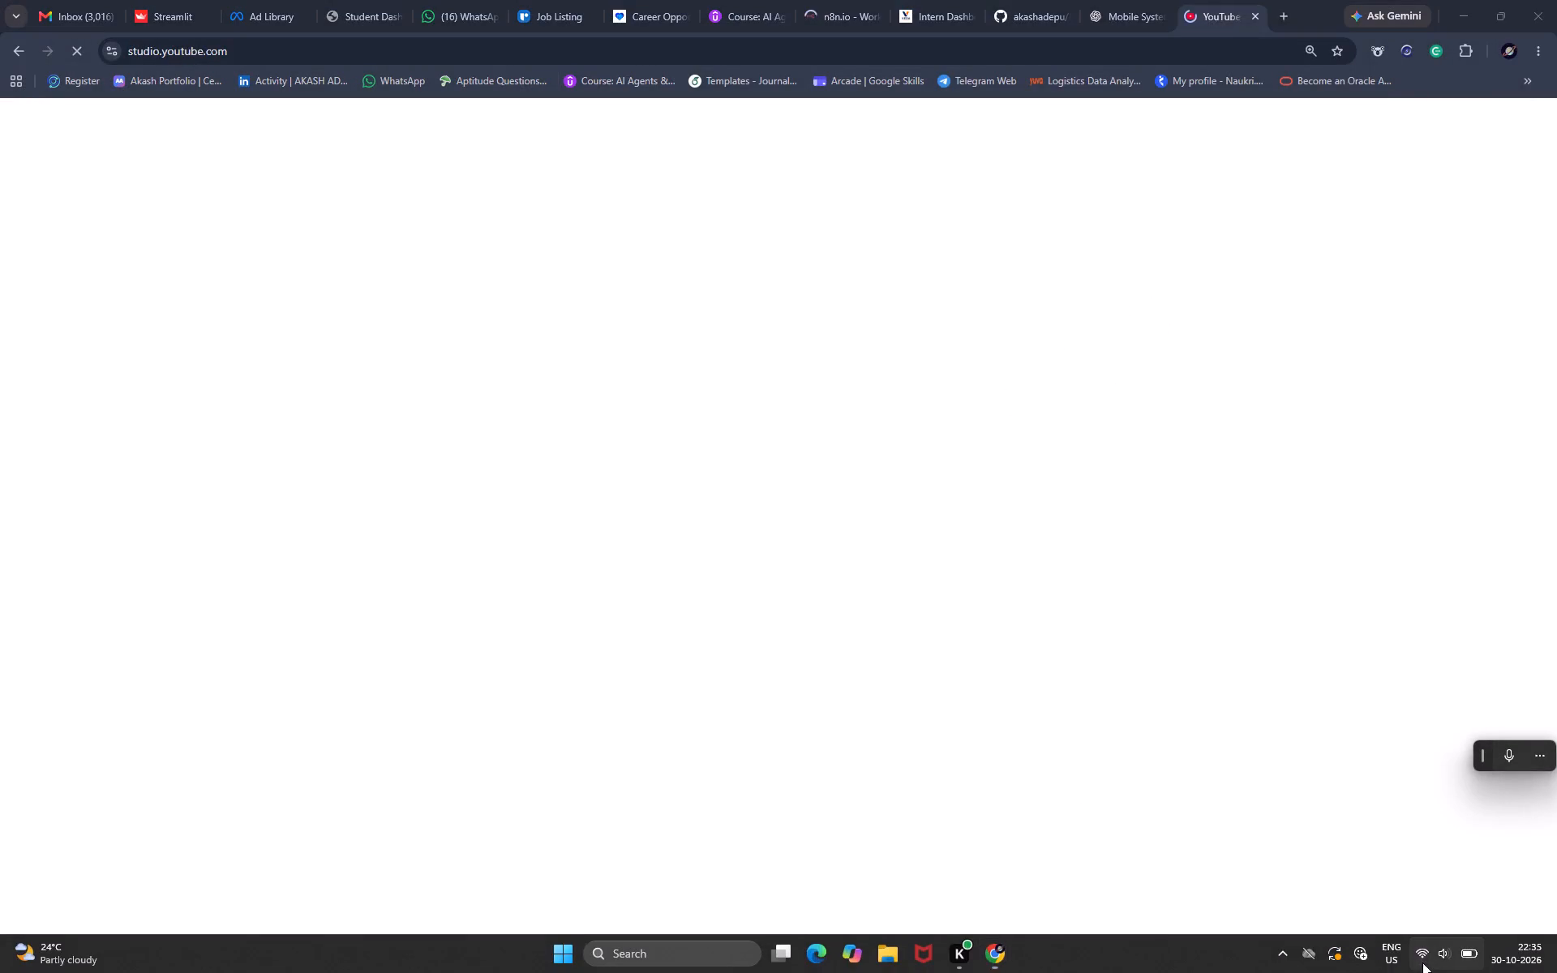
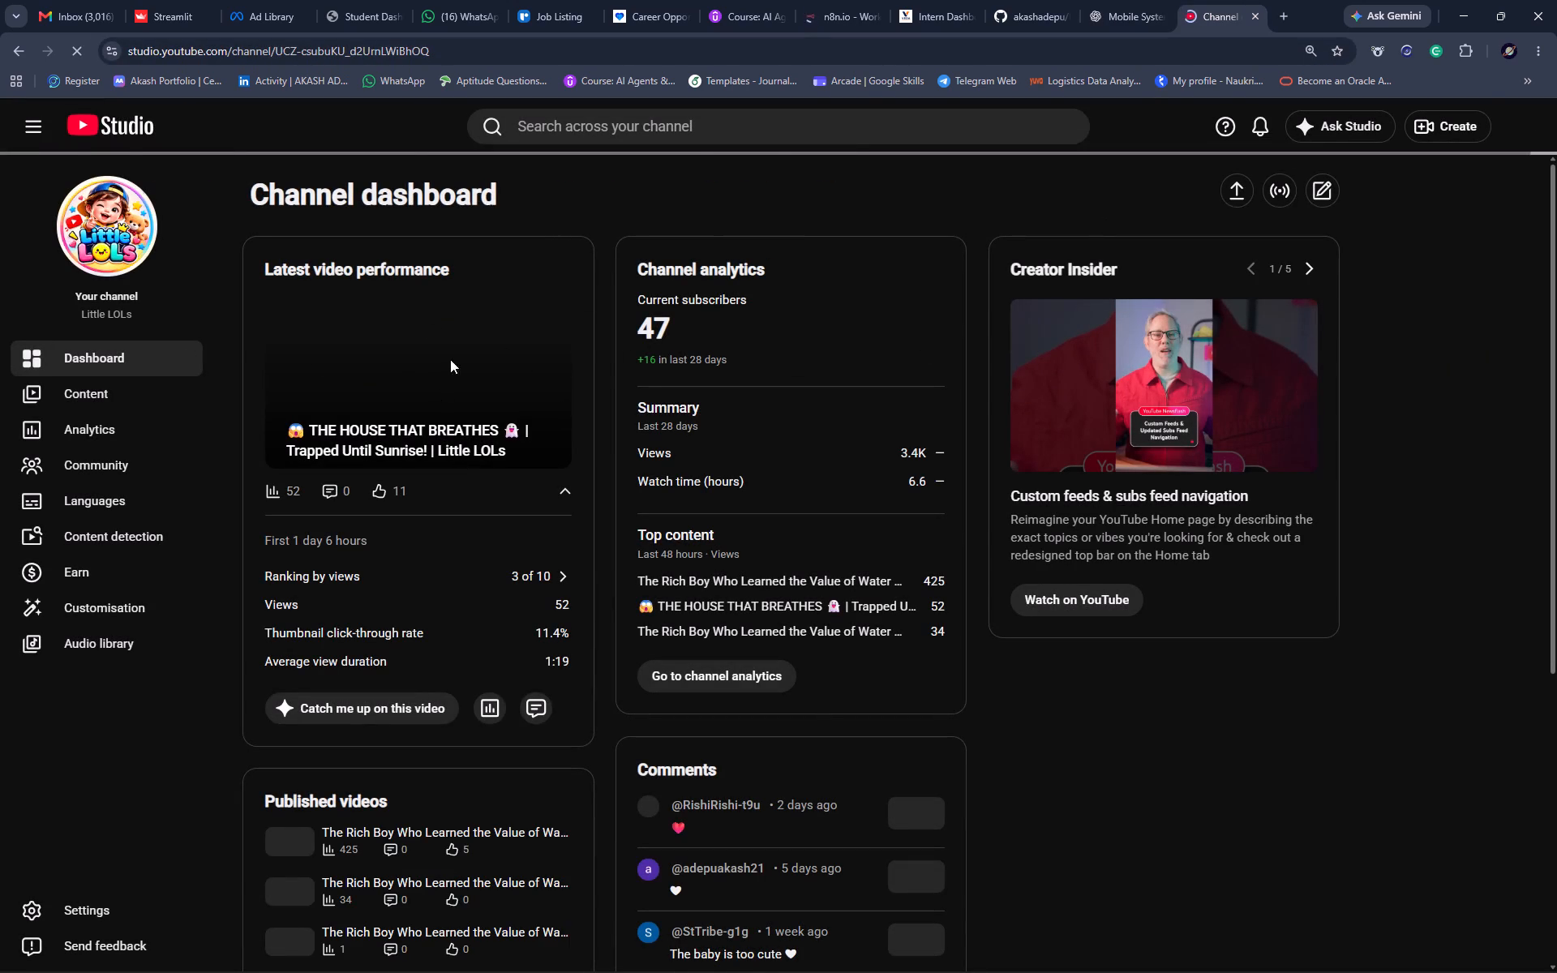
# Open the Content page of the Little LOLs channel.
pyautogui.click(135, 366)
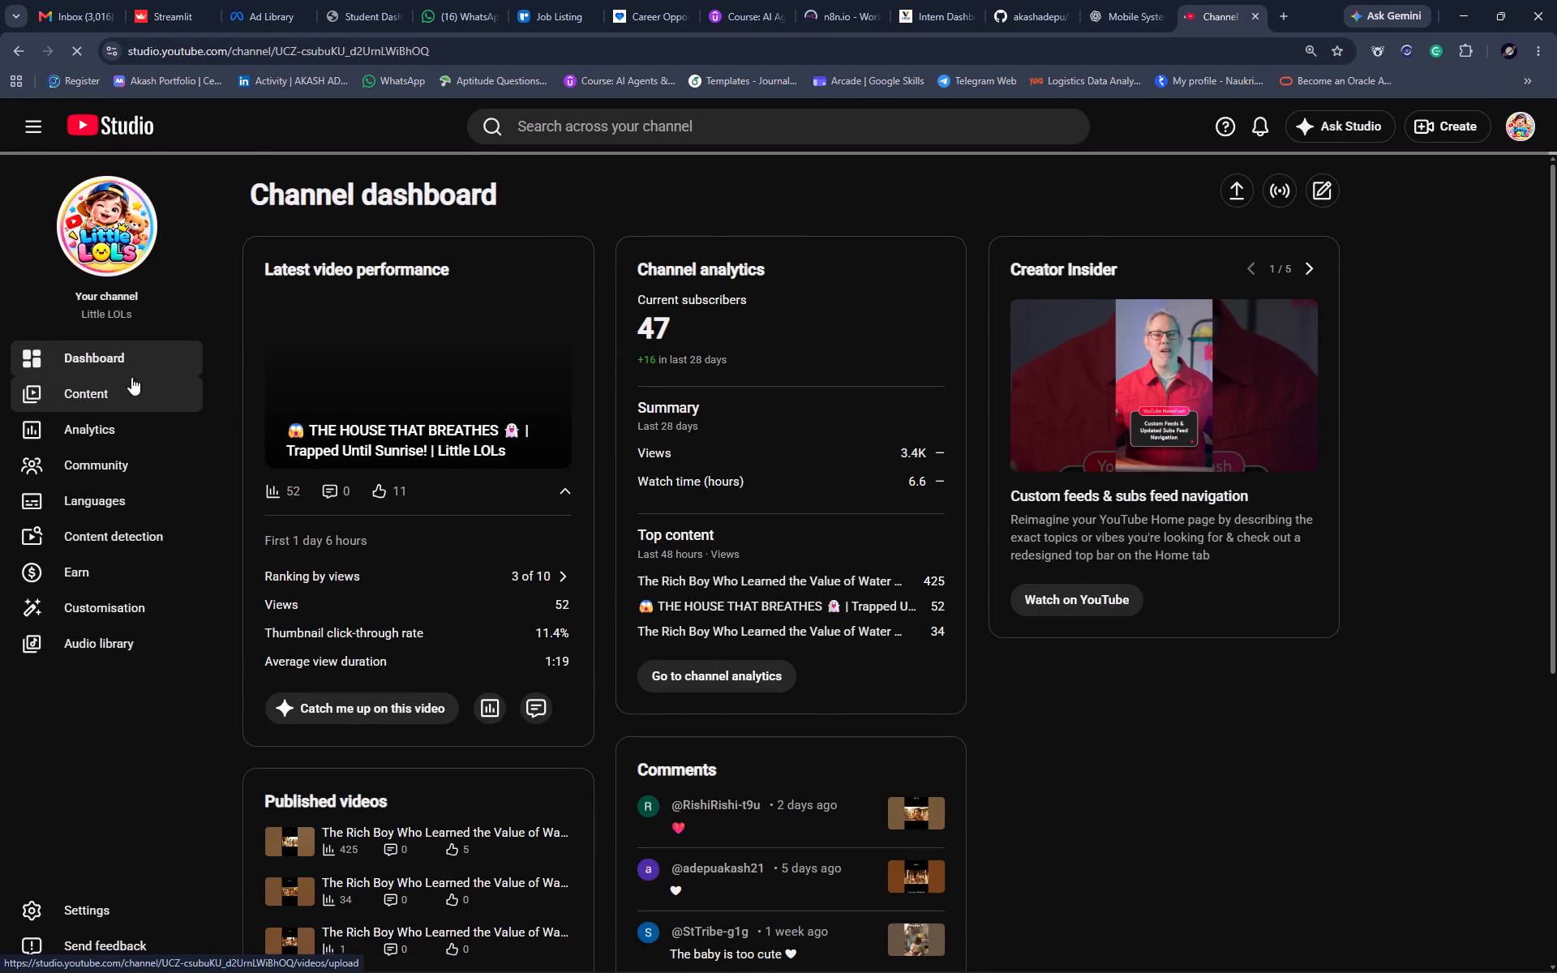
pyautogui.click(109, 406)
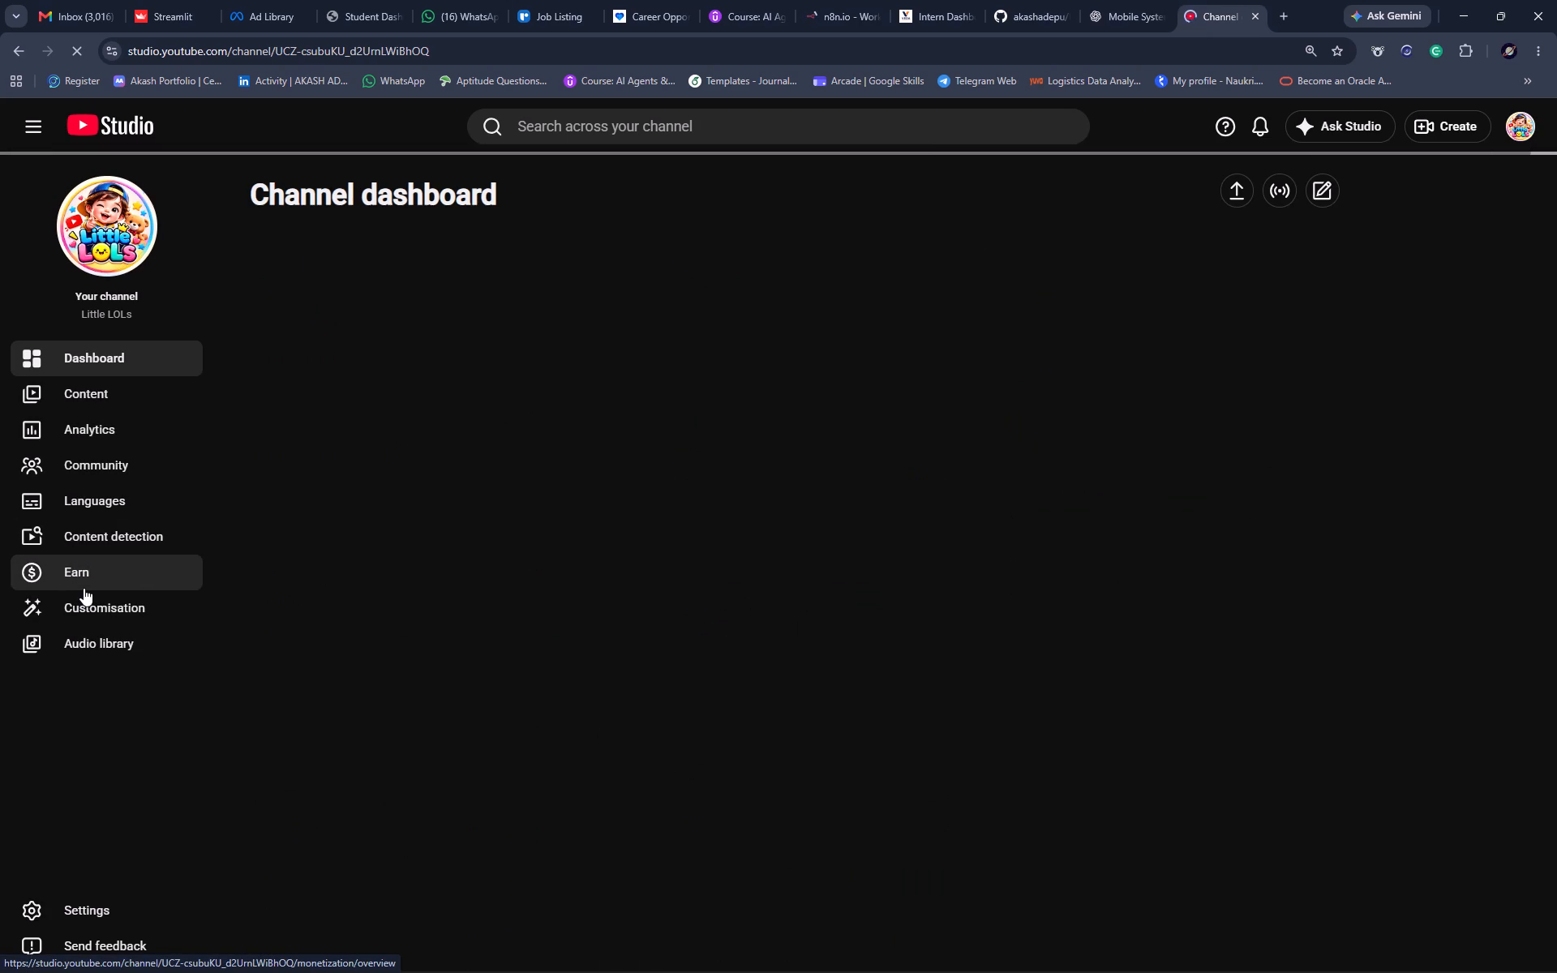
pyautogui.click(184, 414)
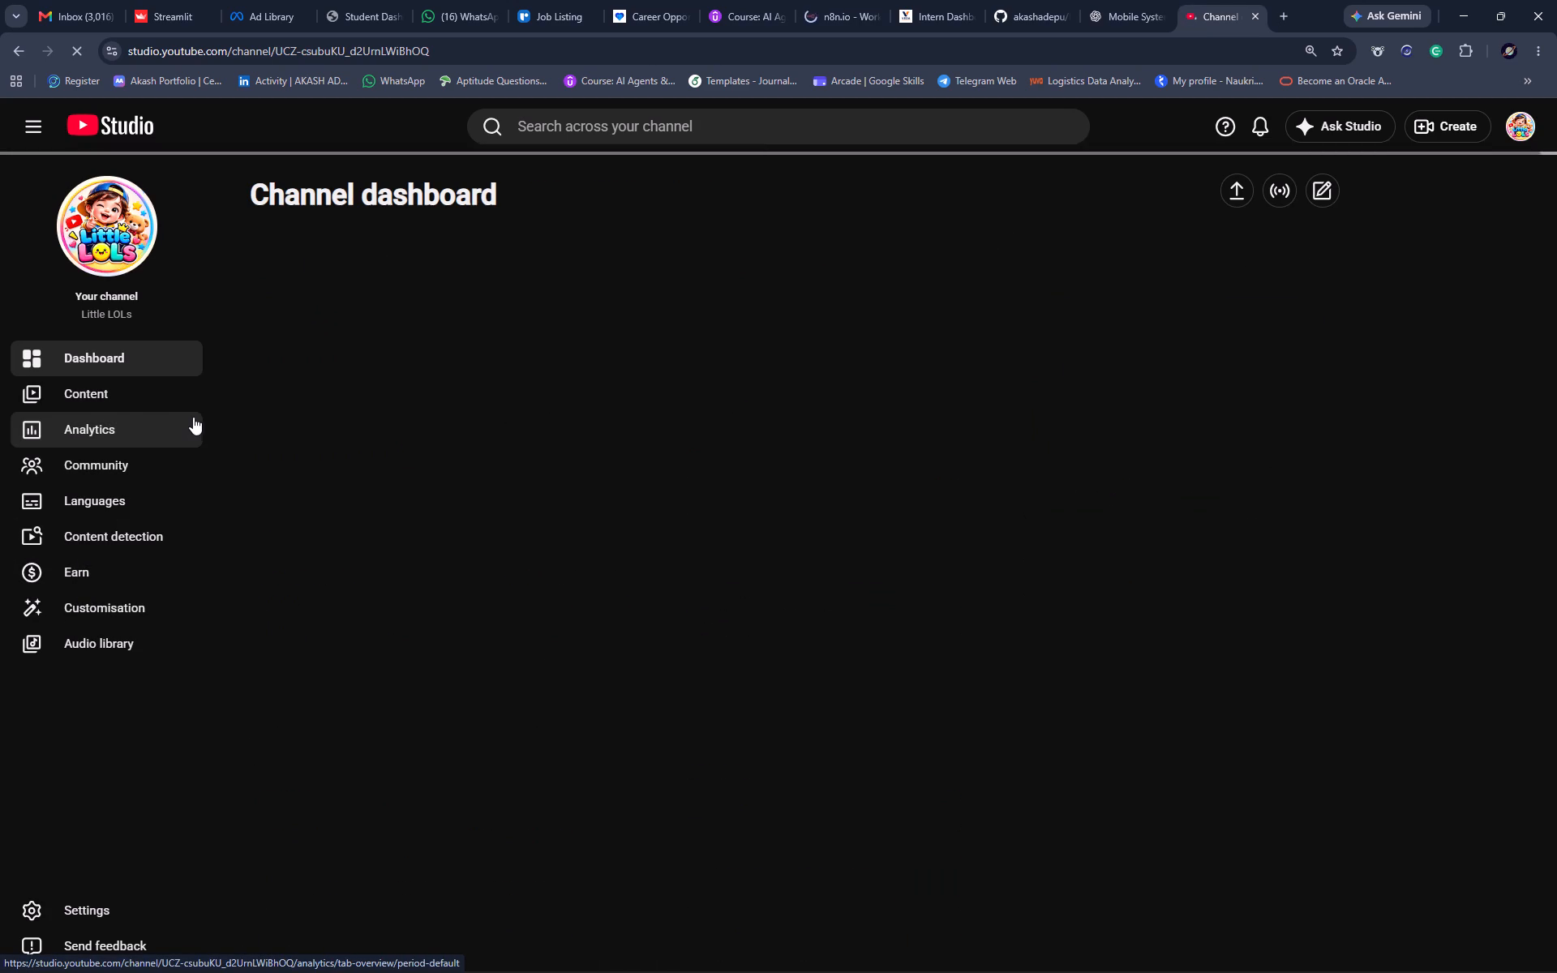
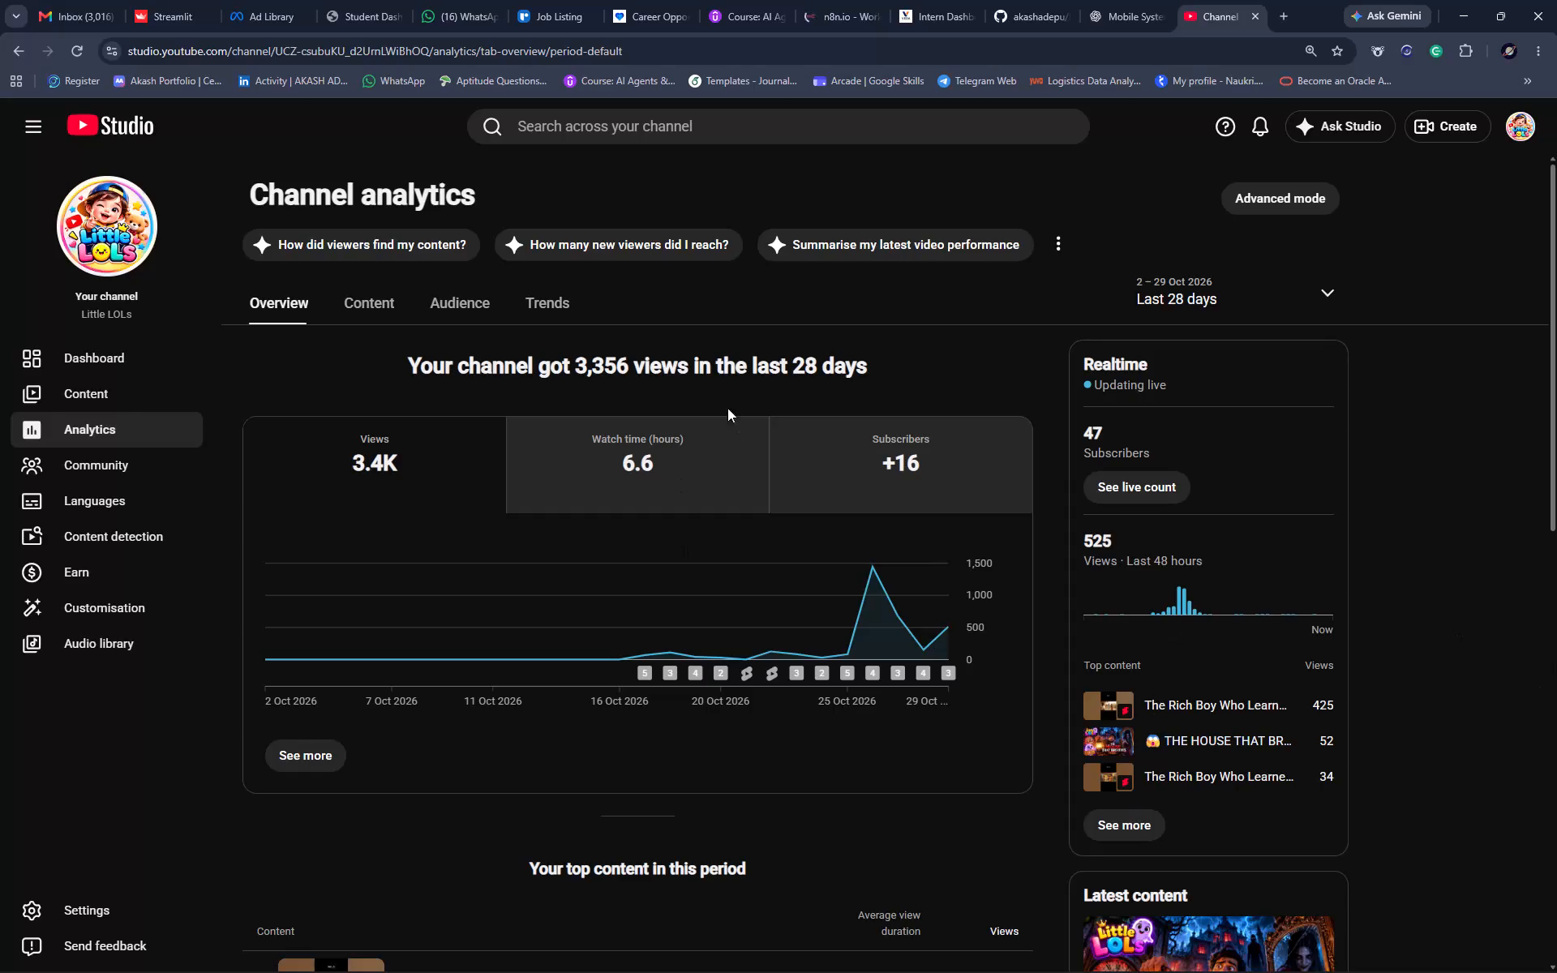
# Review the views, watch time and subscriber figures in the channel analytics overview.
pyautogui.moveTo(424, 465); pyautogui.dragTo(415, 465)
pyautogui.moveTo(357, 463); pyautogui.dragTo(451, 463)
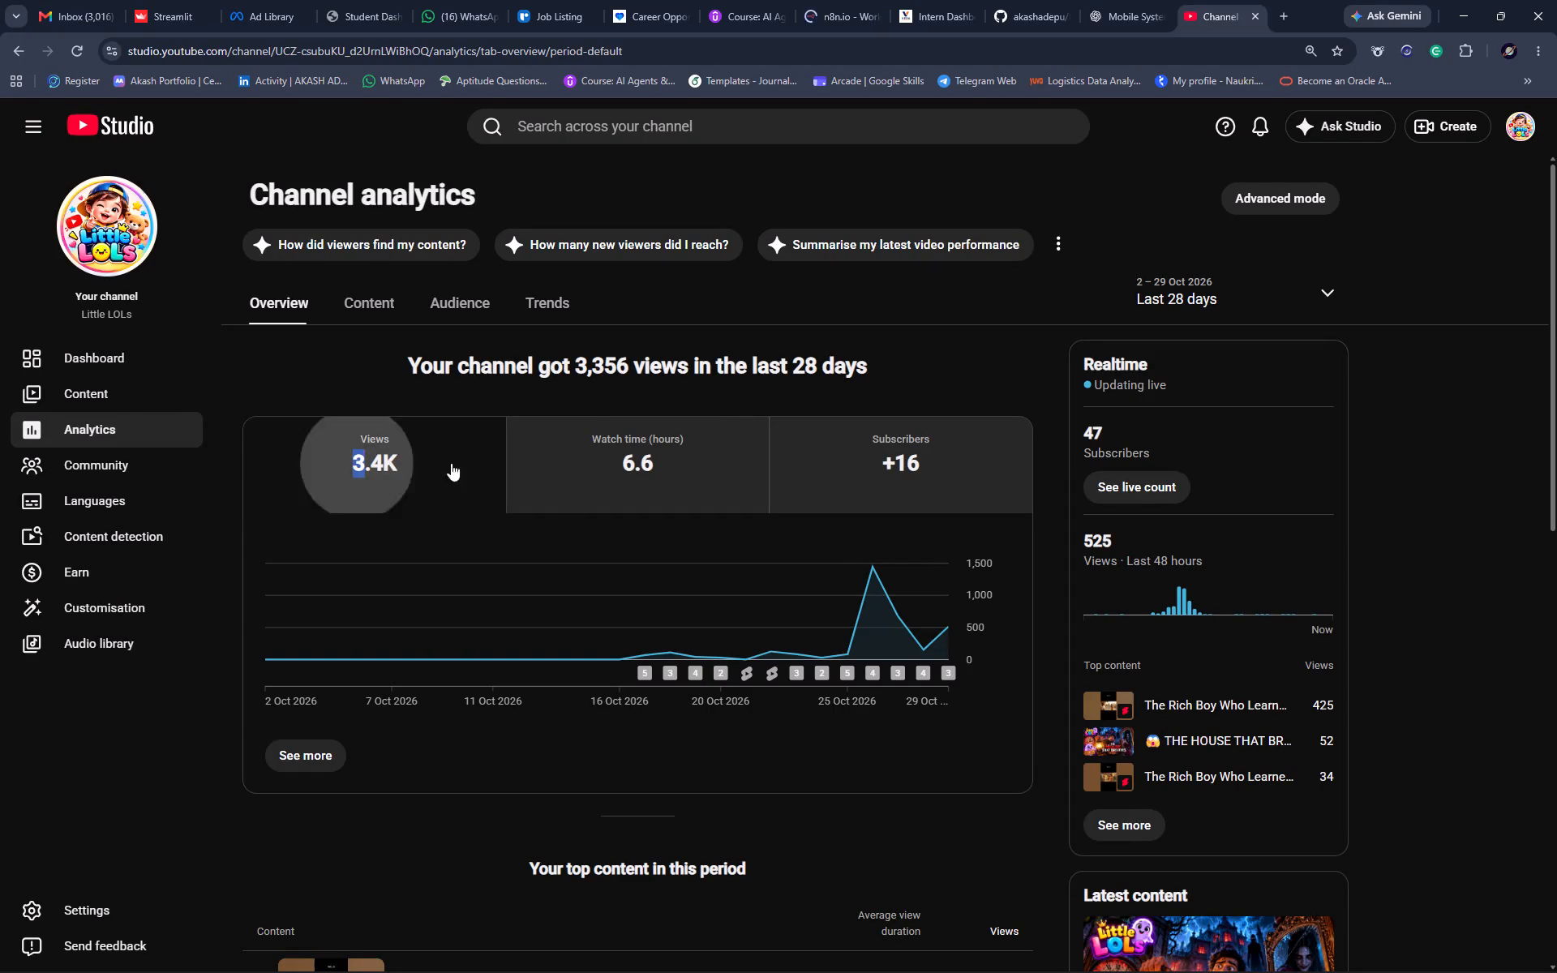
pyautogui.moveTo(451, 463); pyautogui.dragTo(525, 463)
pyautogui.click(414, 468)
pyautogui.moveTo(411, 465); pyautogui.dragTo(488, 465)
pyautogui.moveTo(638, 465); pyautogui.dragTo(765, 465)
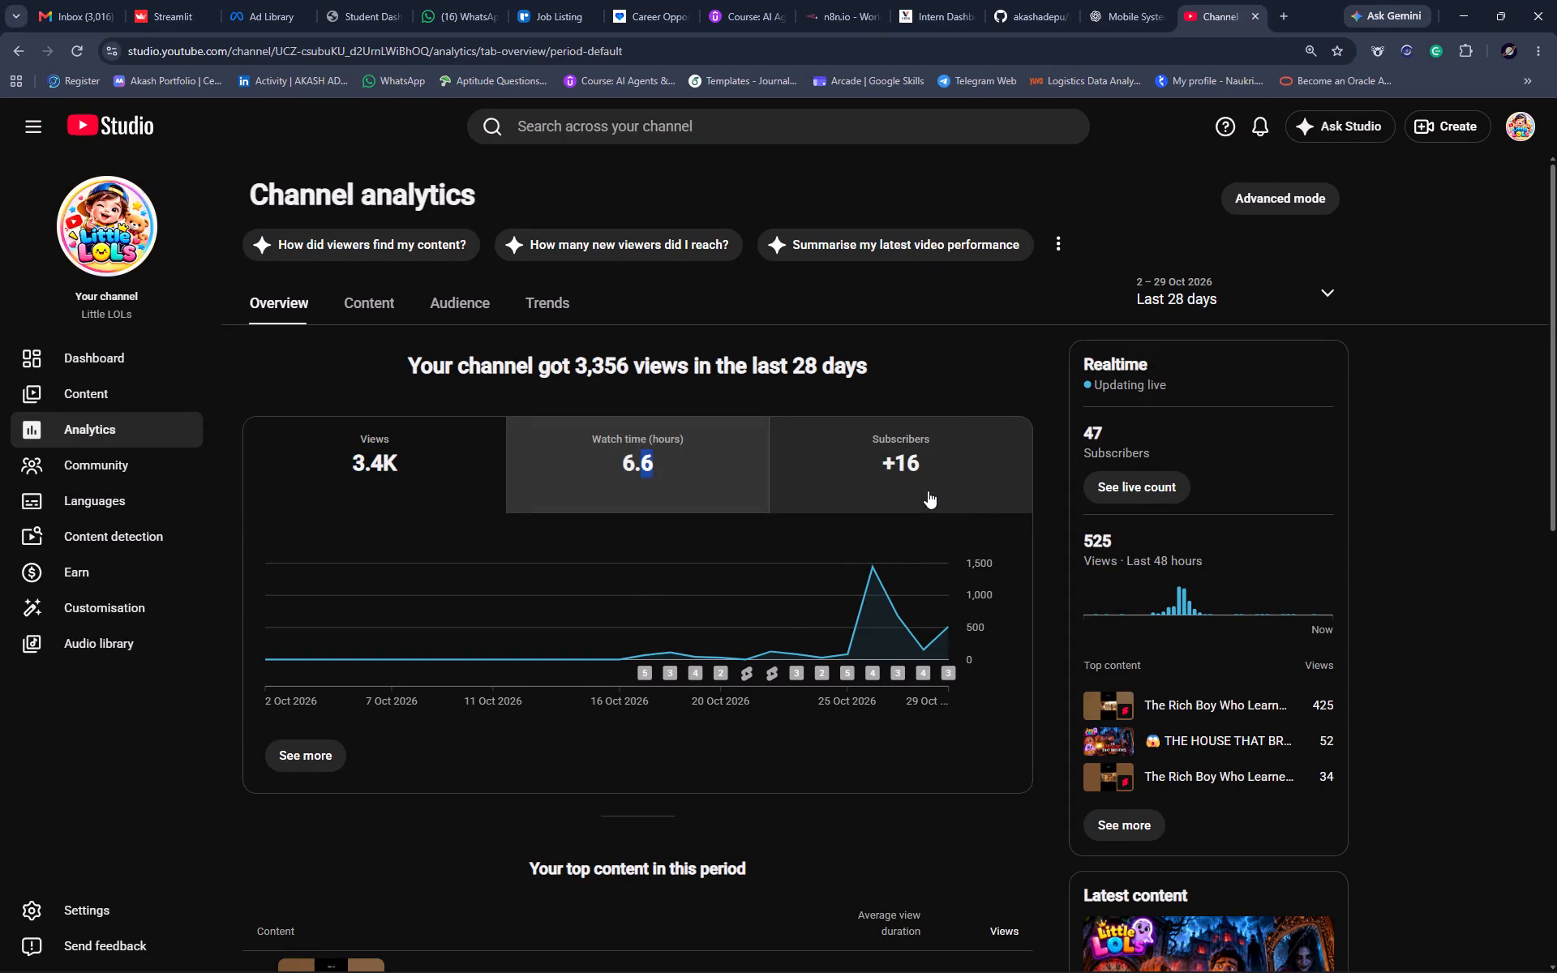
pyautogui.click(927, 490)
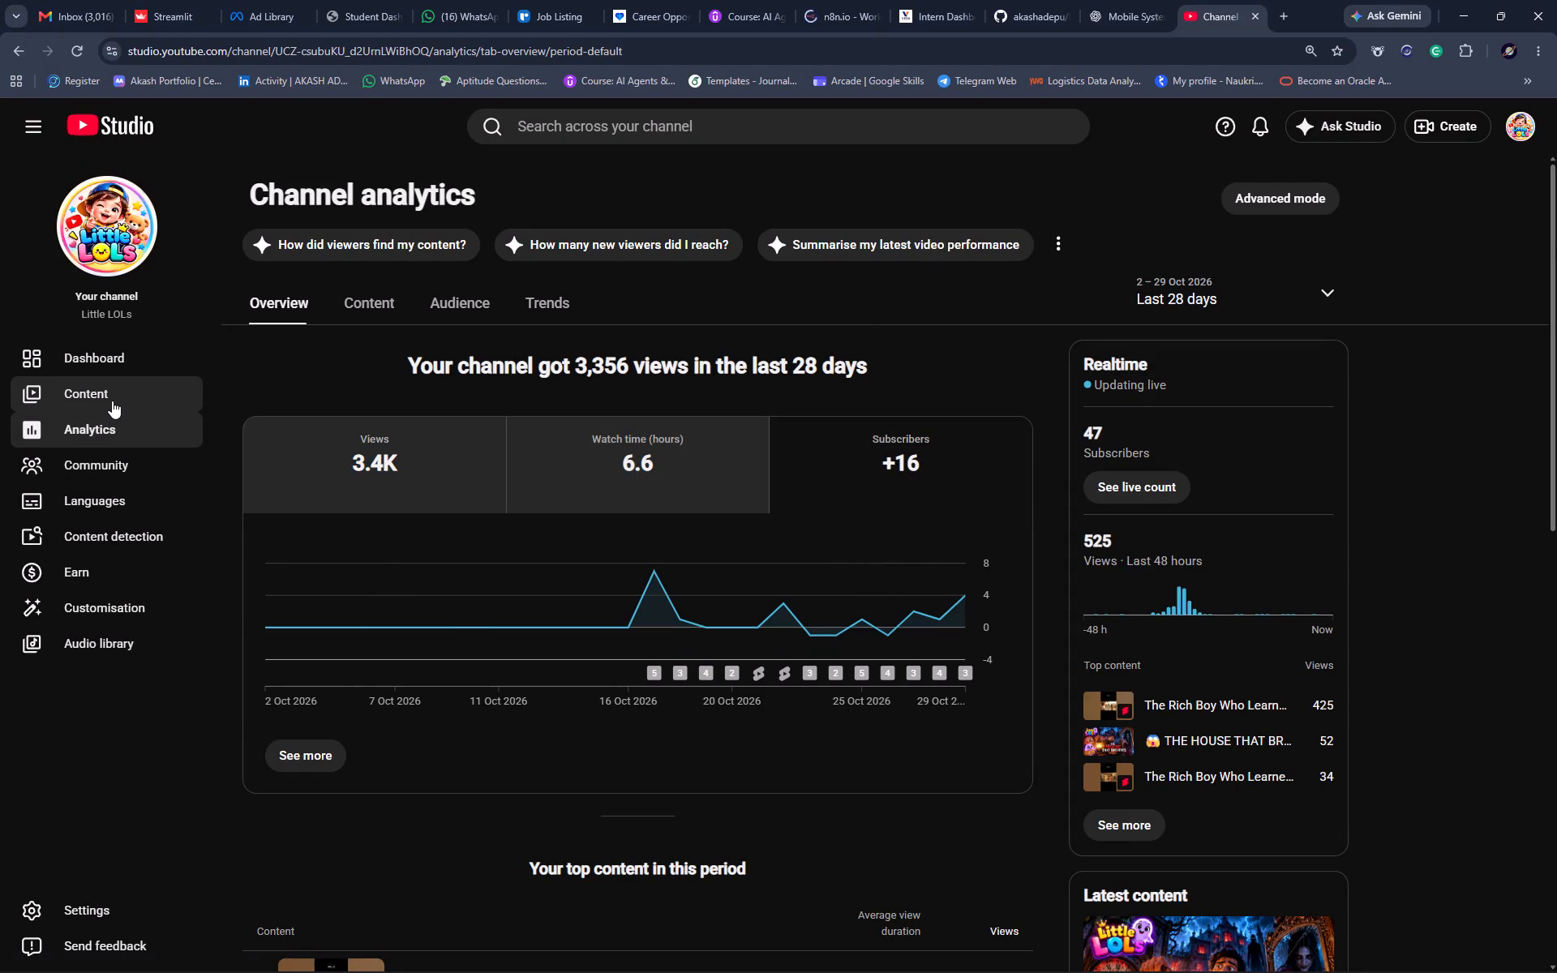
# Open the Shorts list in the channel content and check the newest scheduled Short's publish date.
pyautogui.click(112, 401)
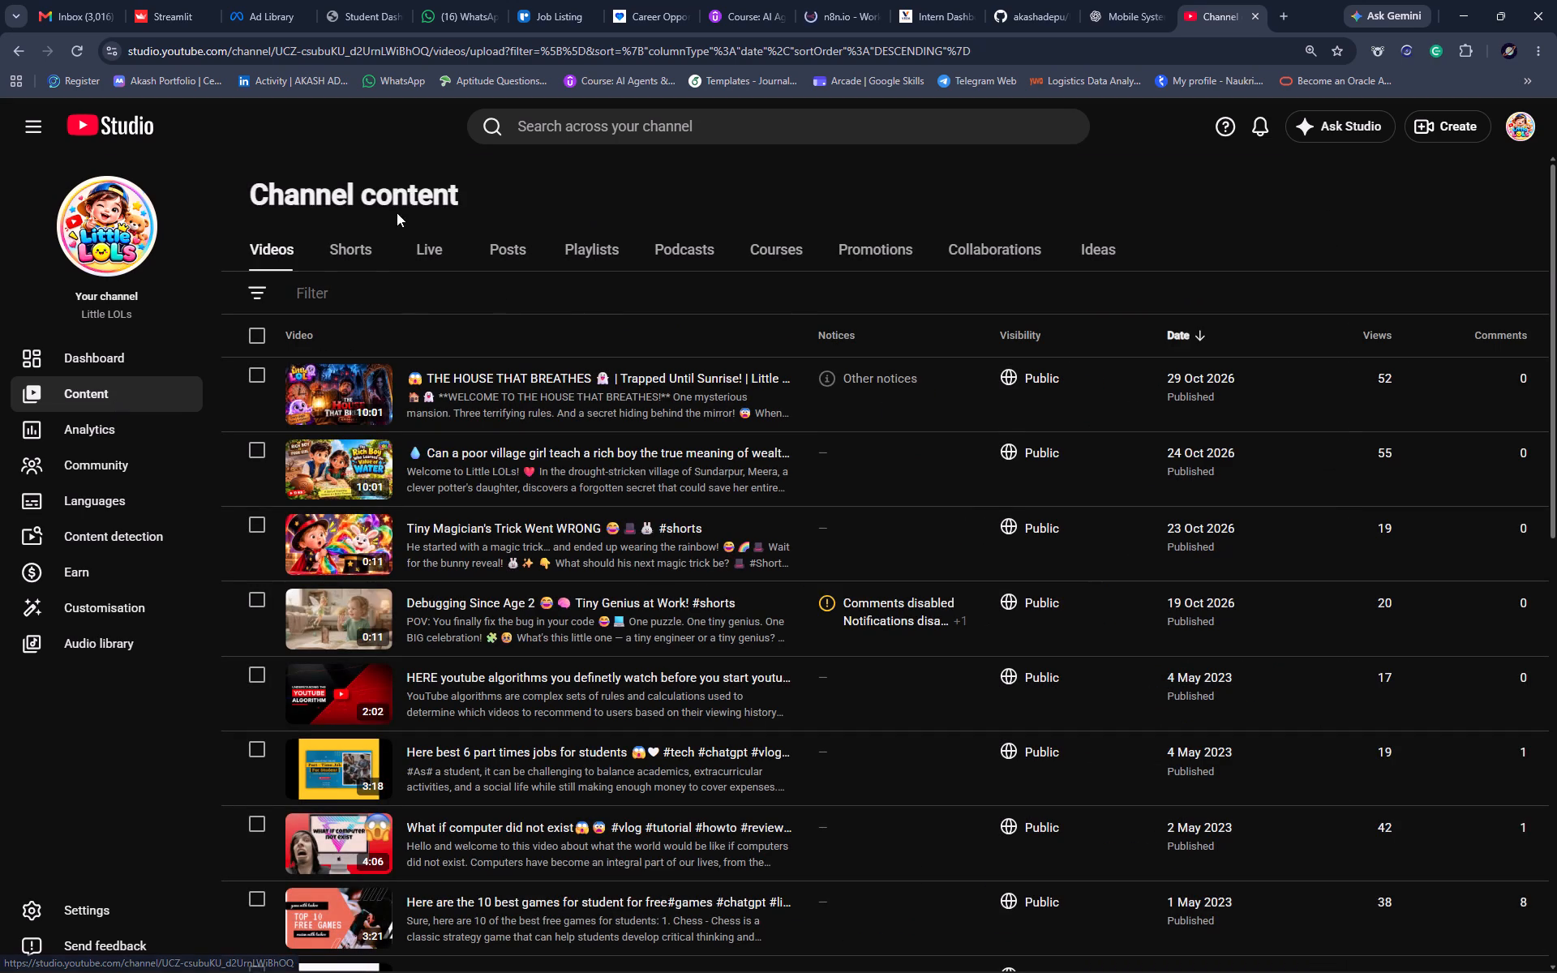
pyautogui.click(356, 246)
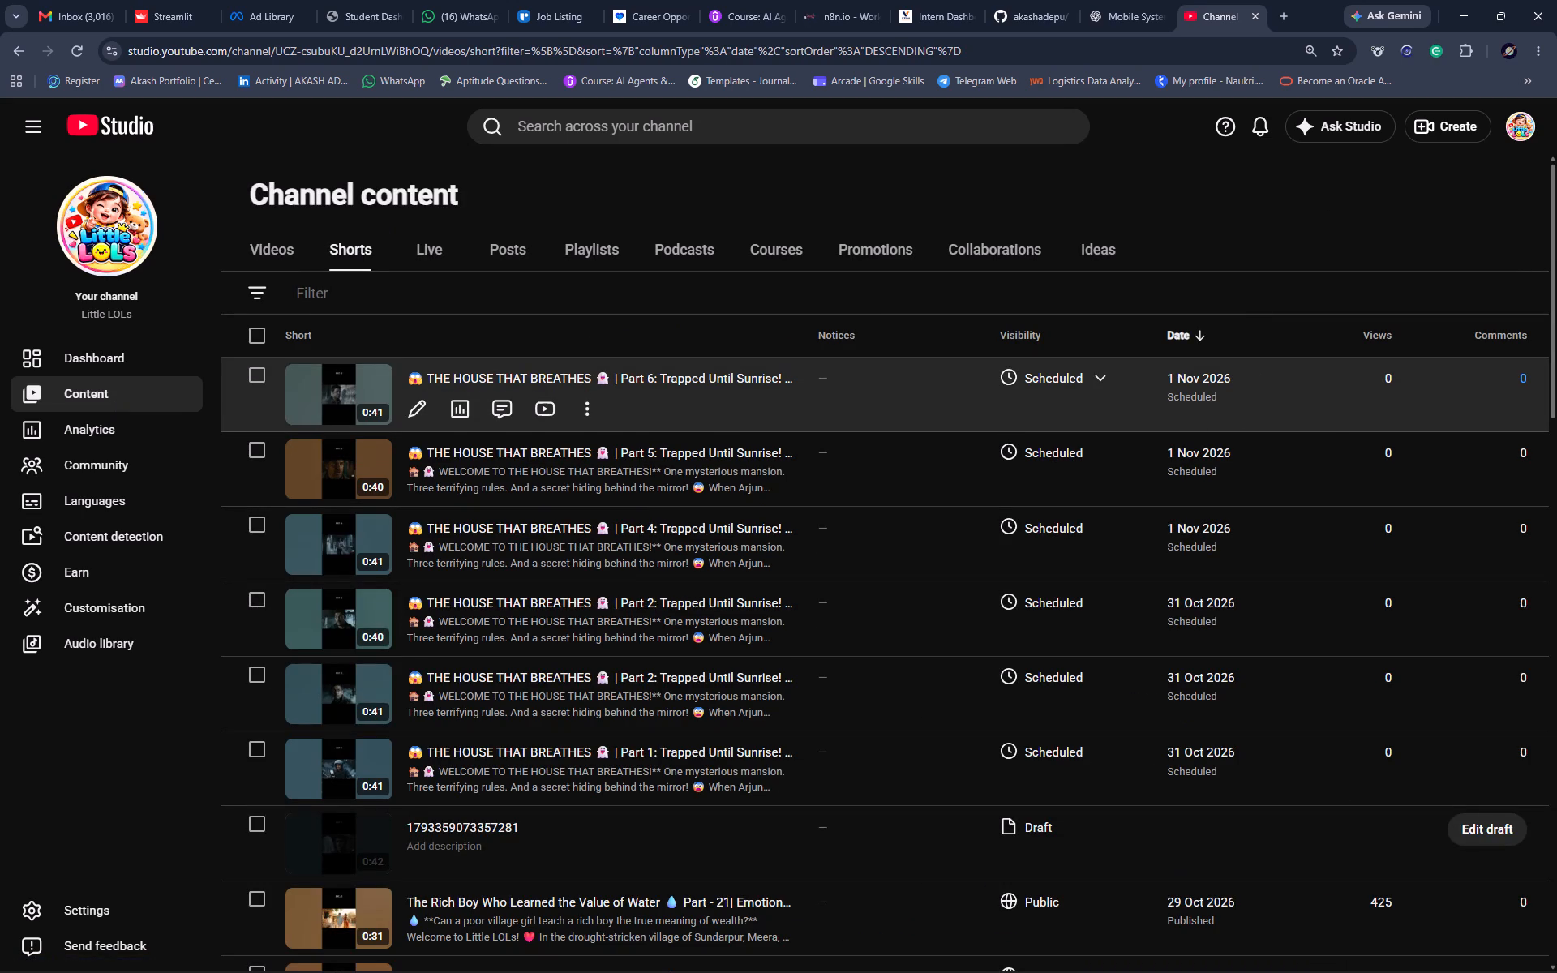
pyautogui.click(1195, 392)
pyautogui.click(1195, 396)
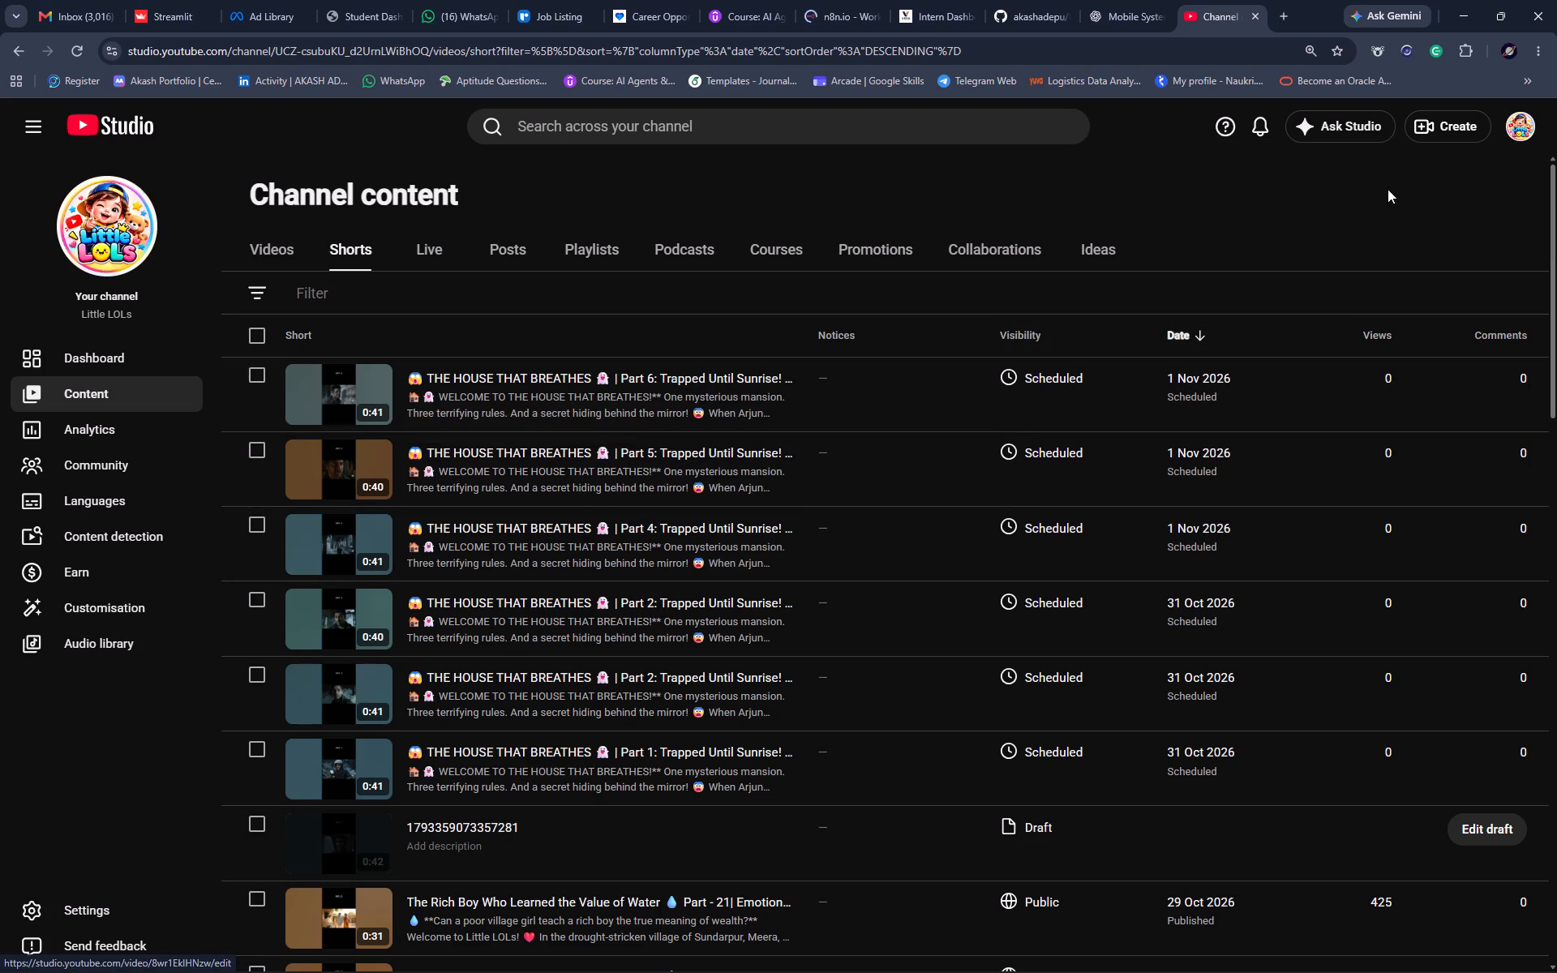
pyautogui.click(1438, 134)
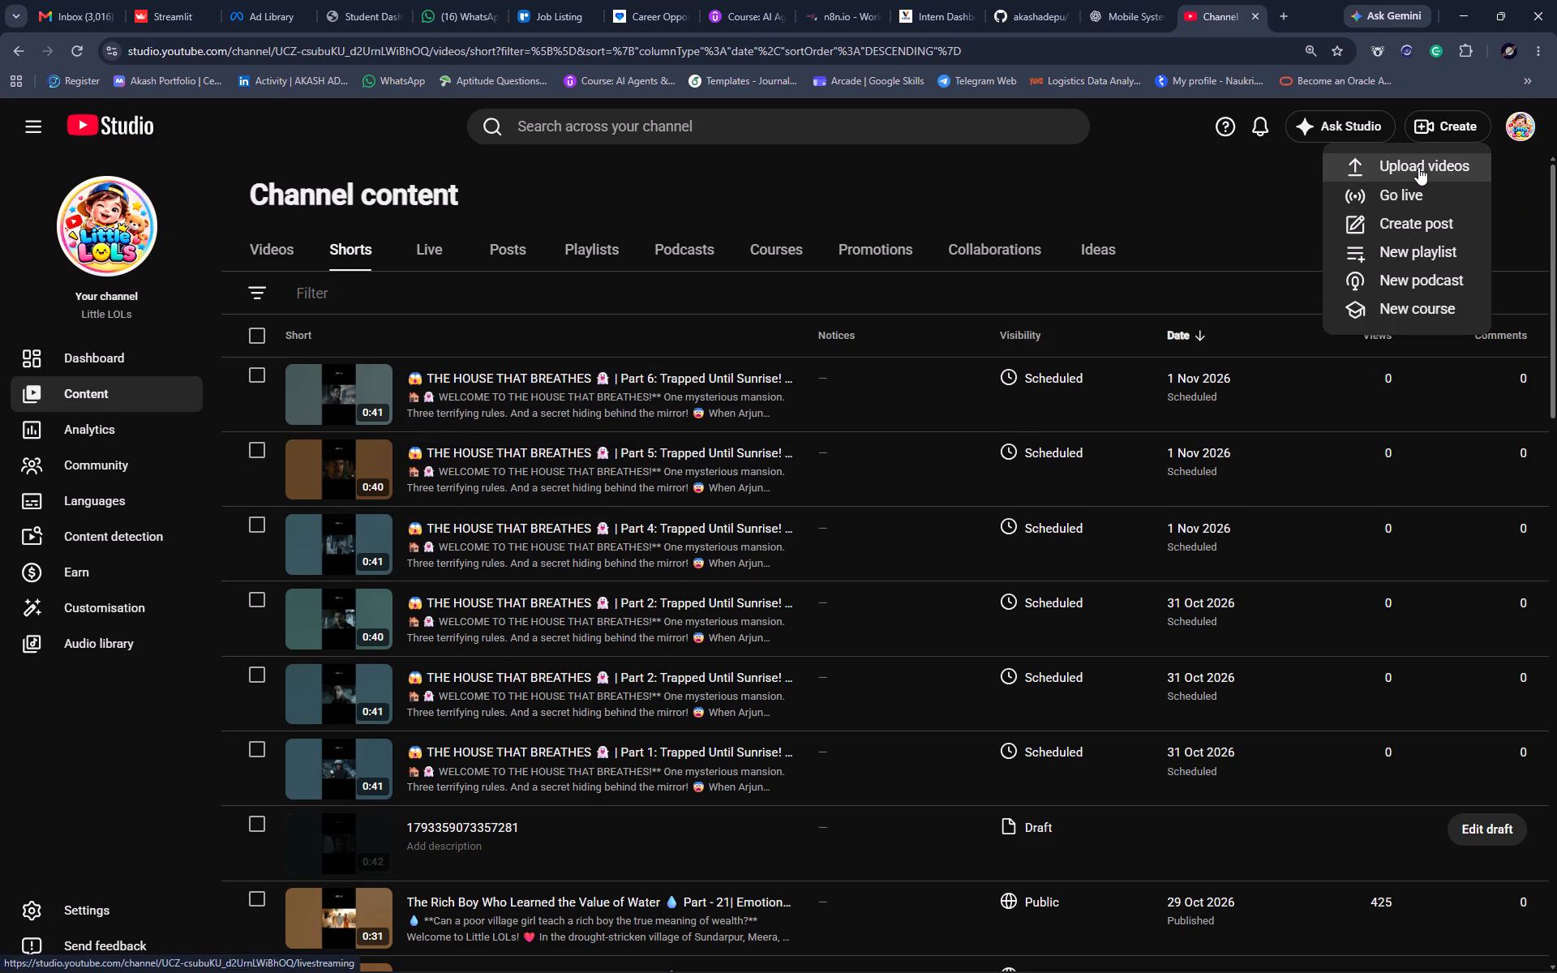
pyautogui.click(1418, 167)
pyautogui.click(773, 628)
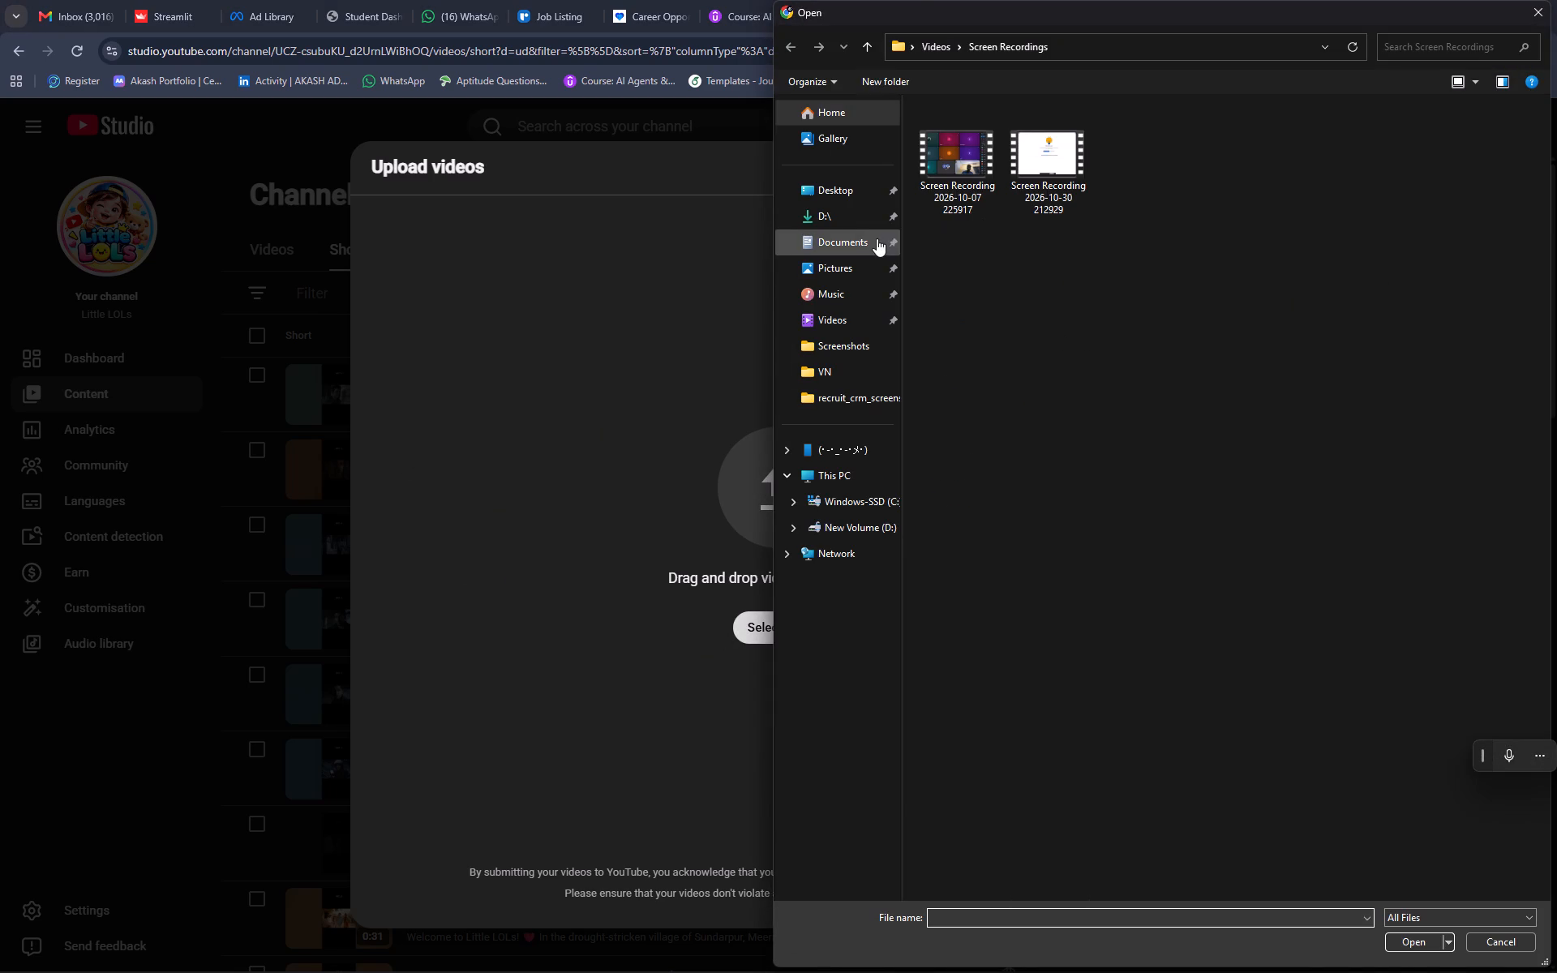
pyautogui.click(843, 377)
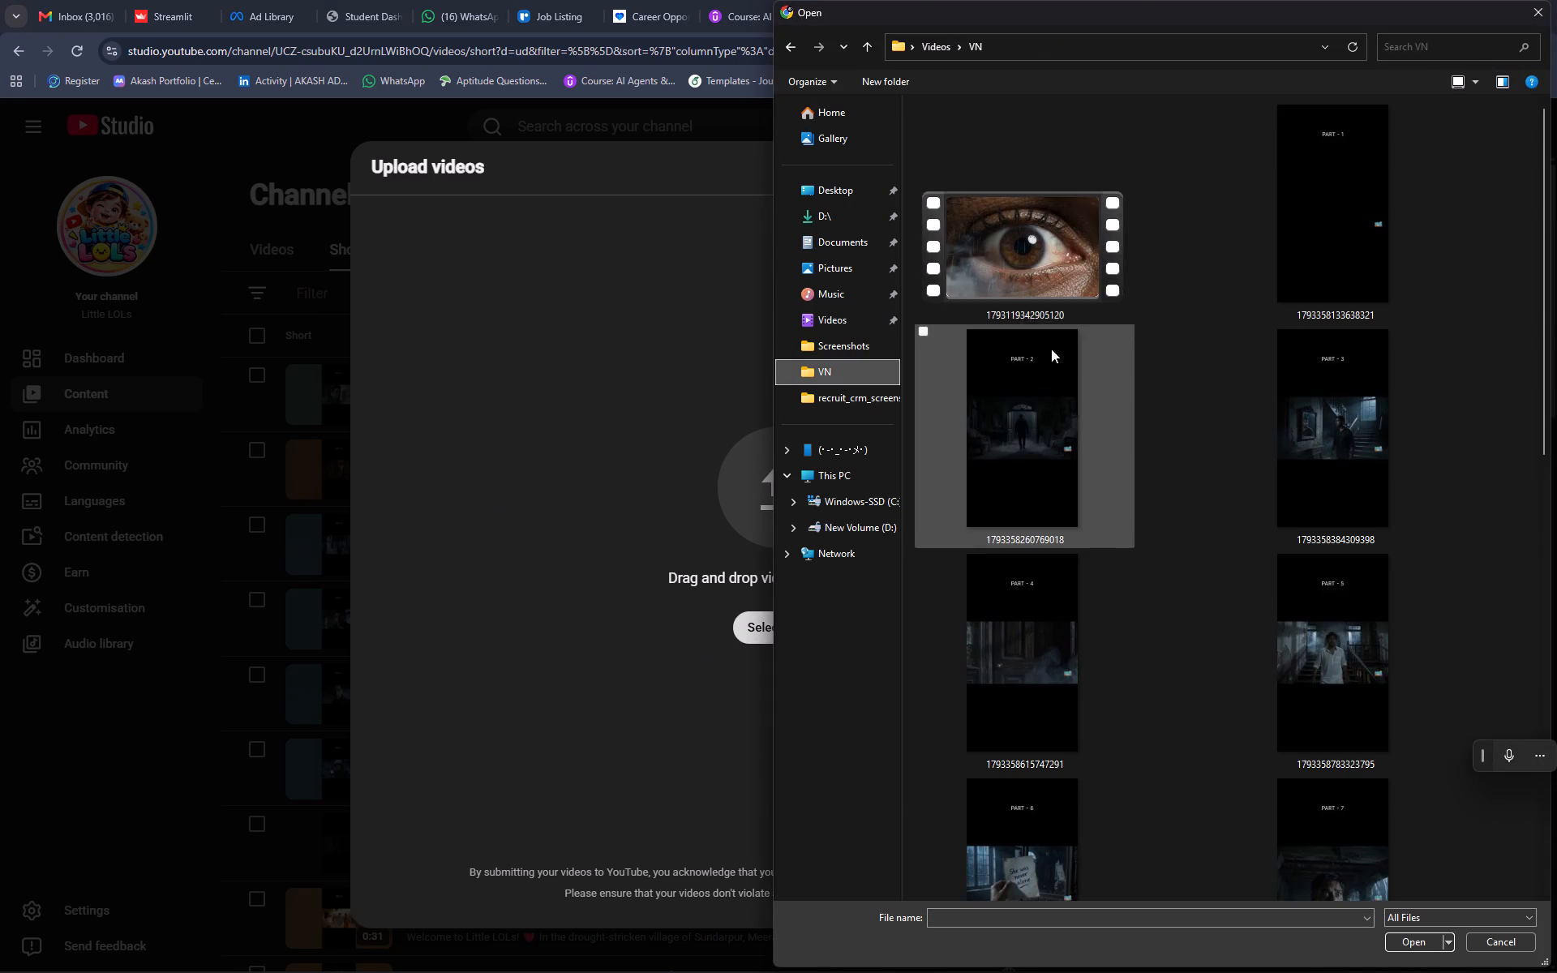
pyautogui.click(1366, 823)
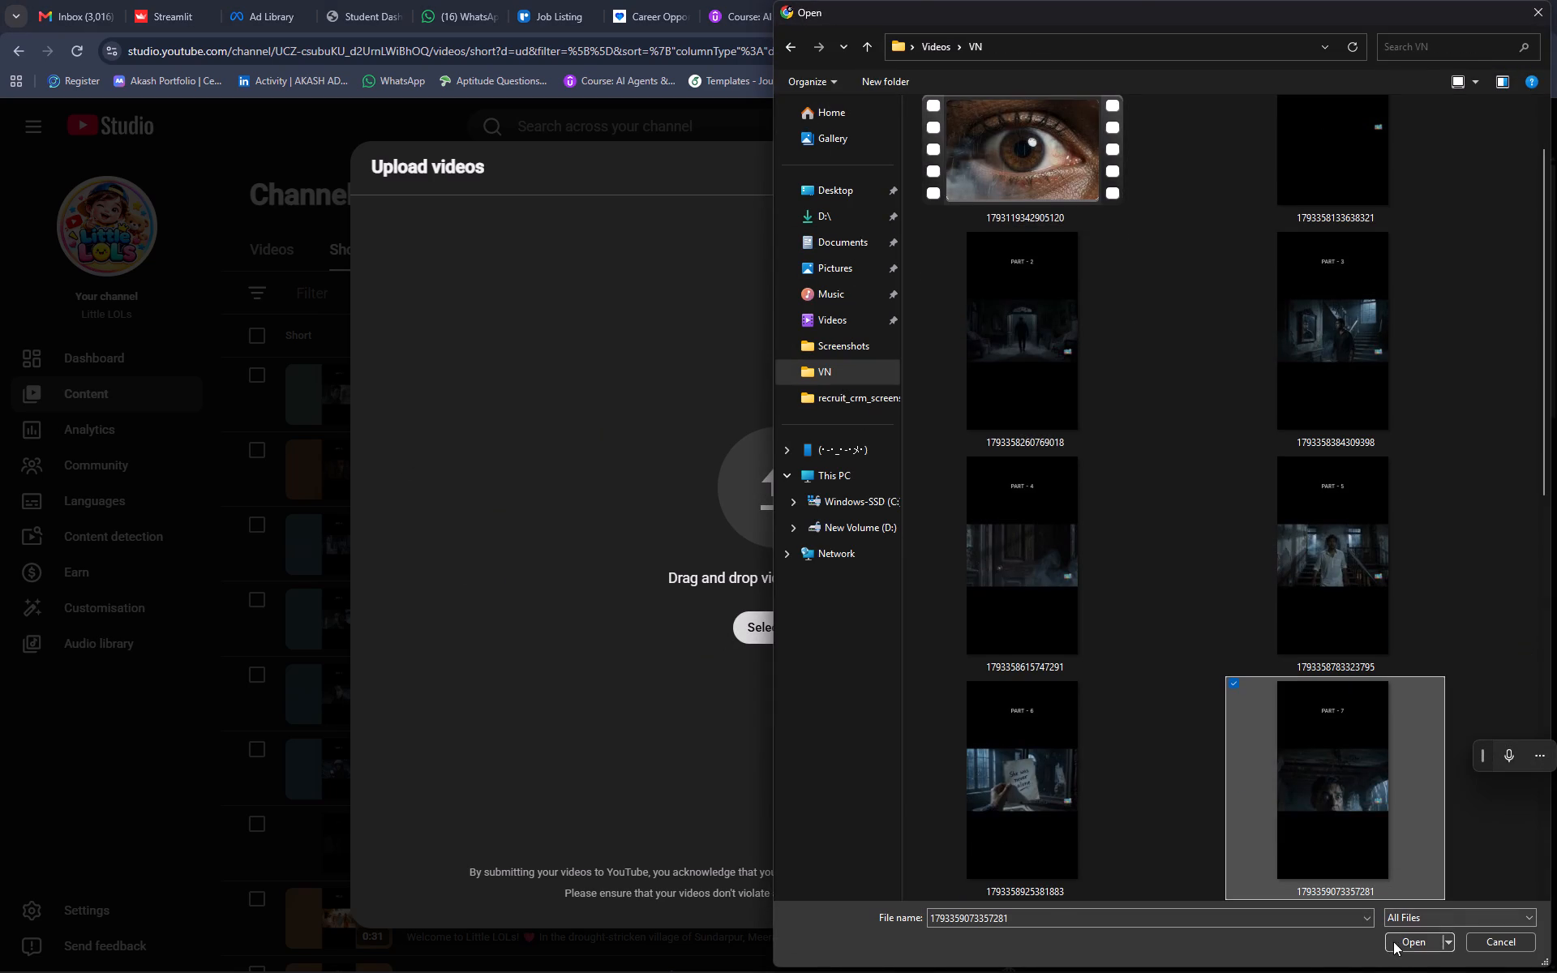
pyautogui.click(1395, 941)
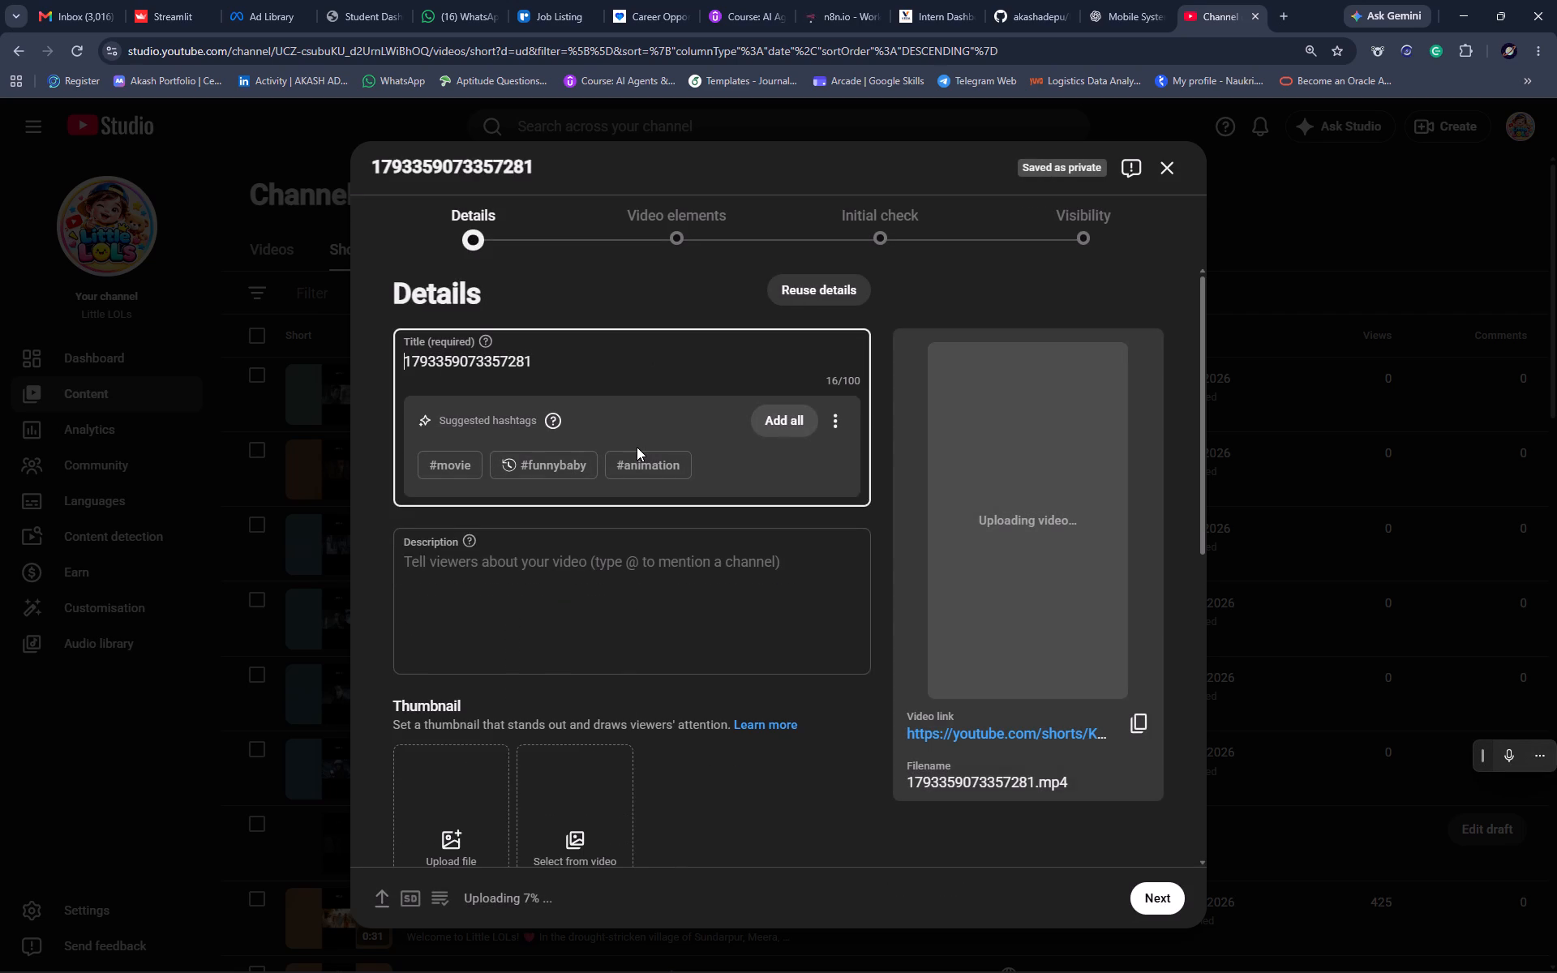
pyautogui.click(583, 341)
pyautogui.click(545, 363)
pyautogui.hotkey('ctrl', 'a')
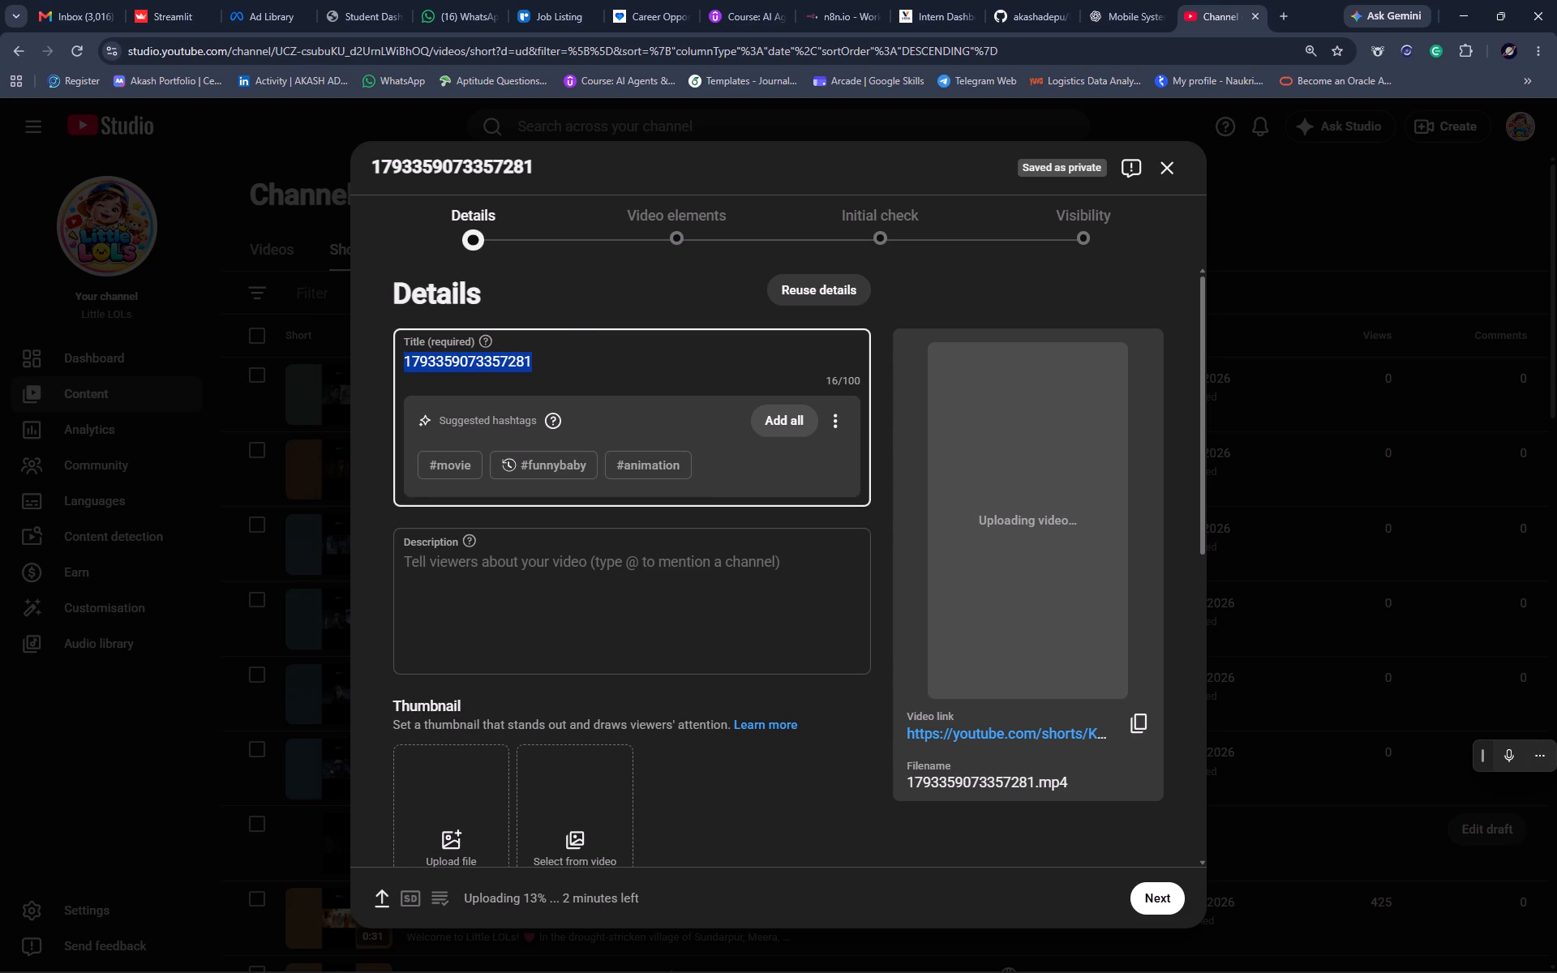
# Leave the upload details and copy the title and description of the scheduled Part 6 Short of THE HOUSE THAT BREATHES.
pyautogui.click(1170, 169)
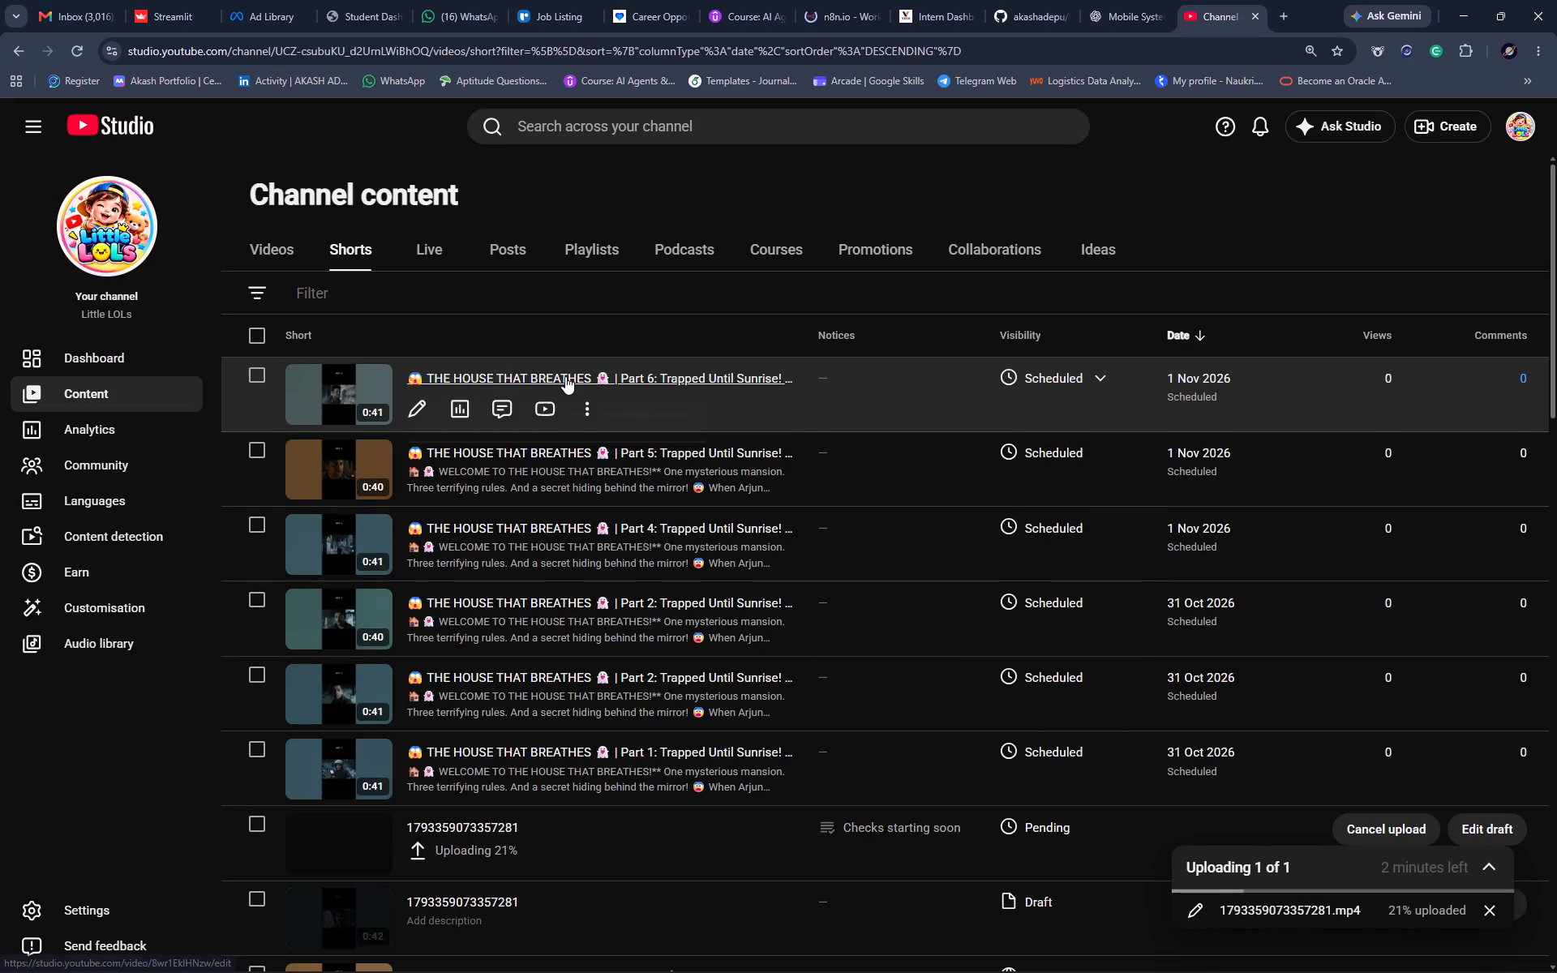
pyautogui.click(565, 376)
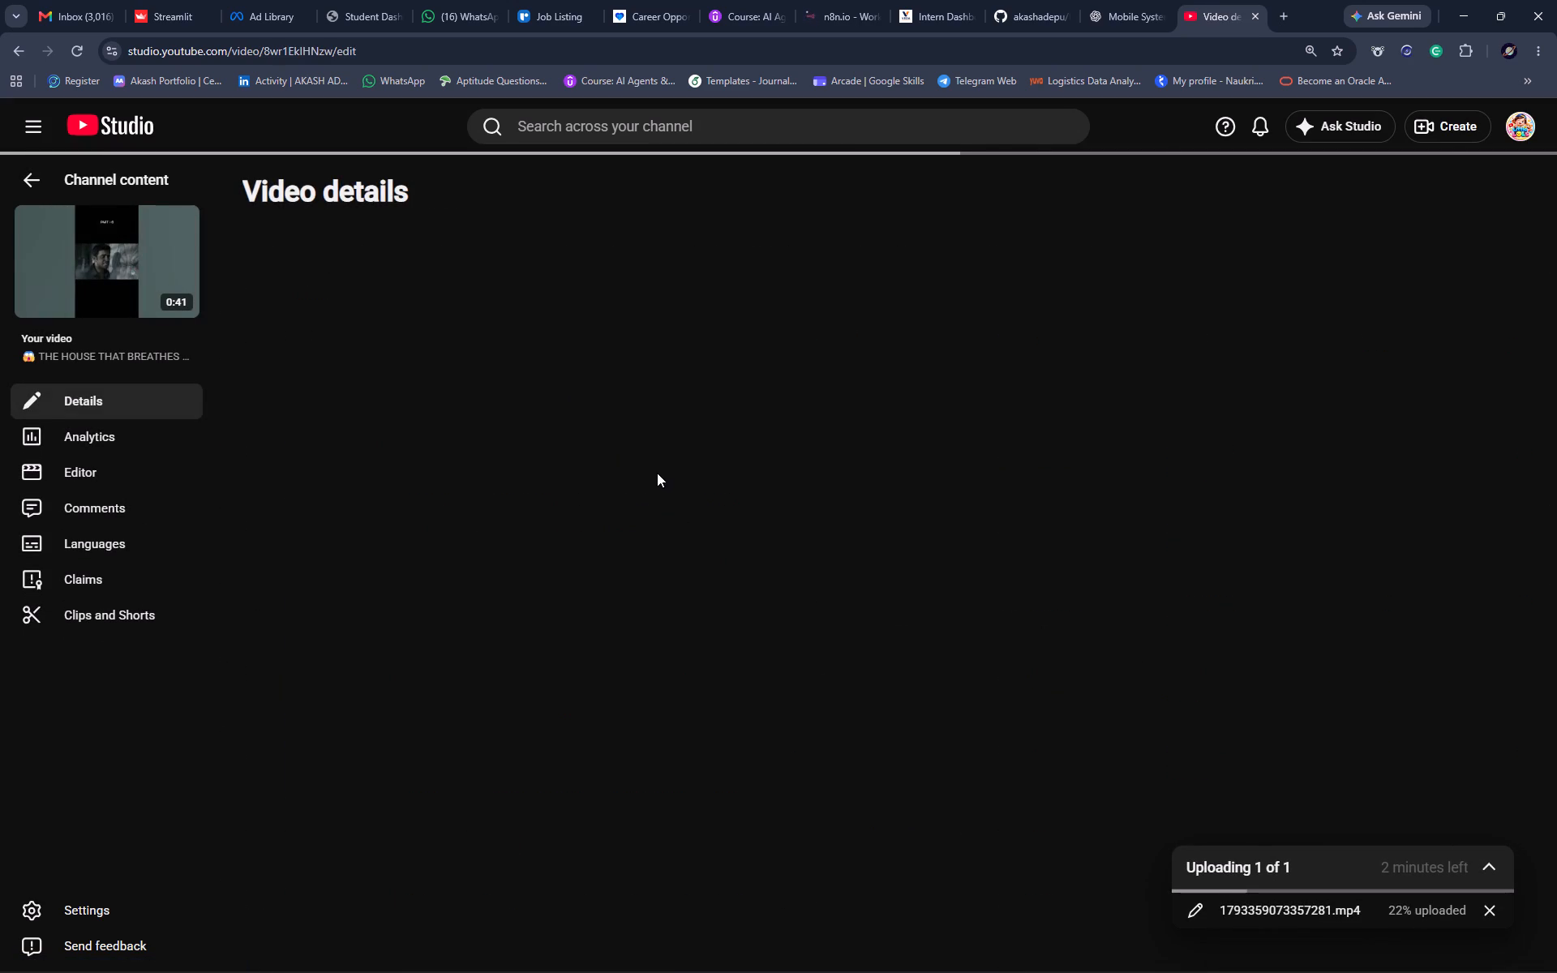
pyautogui.click(470, 271)
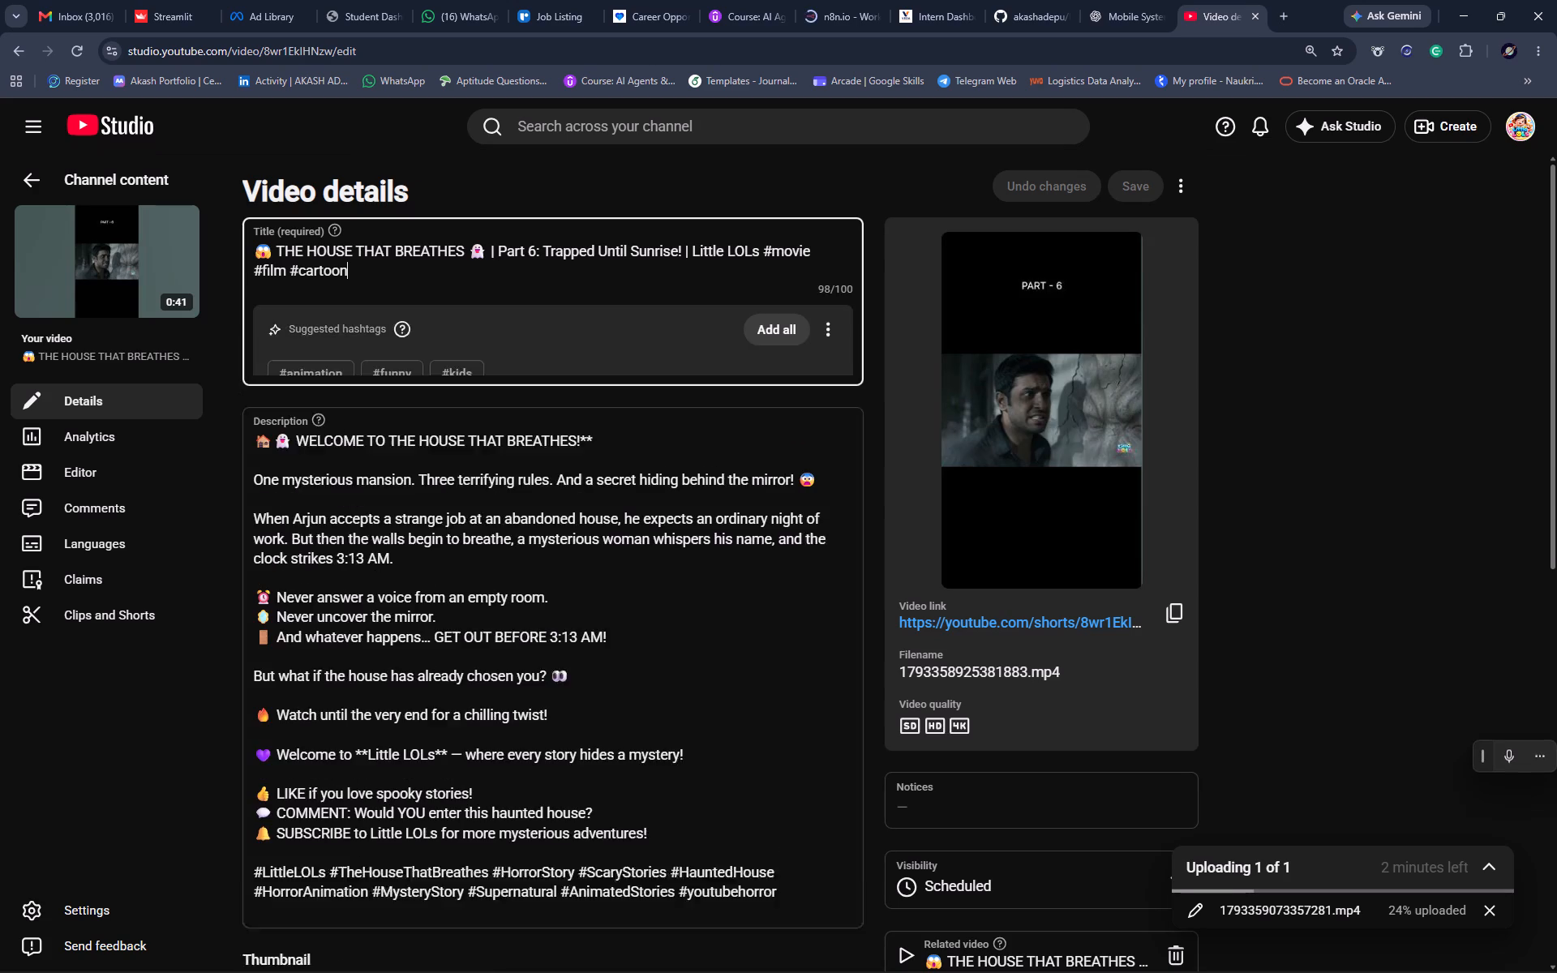
pyautogui.hotkey('ctrl', 'a')
pyautogui.hotkey('ctrl', 'c')
pyautogui.click(447, 627)
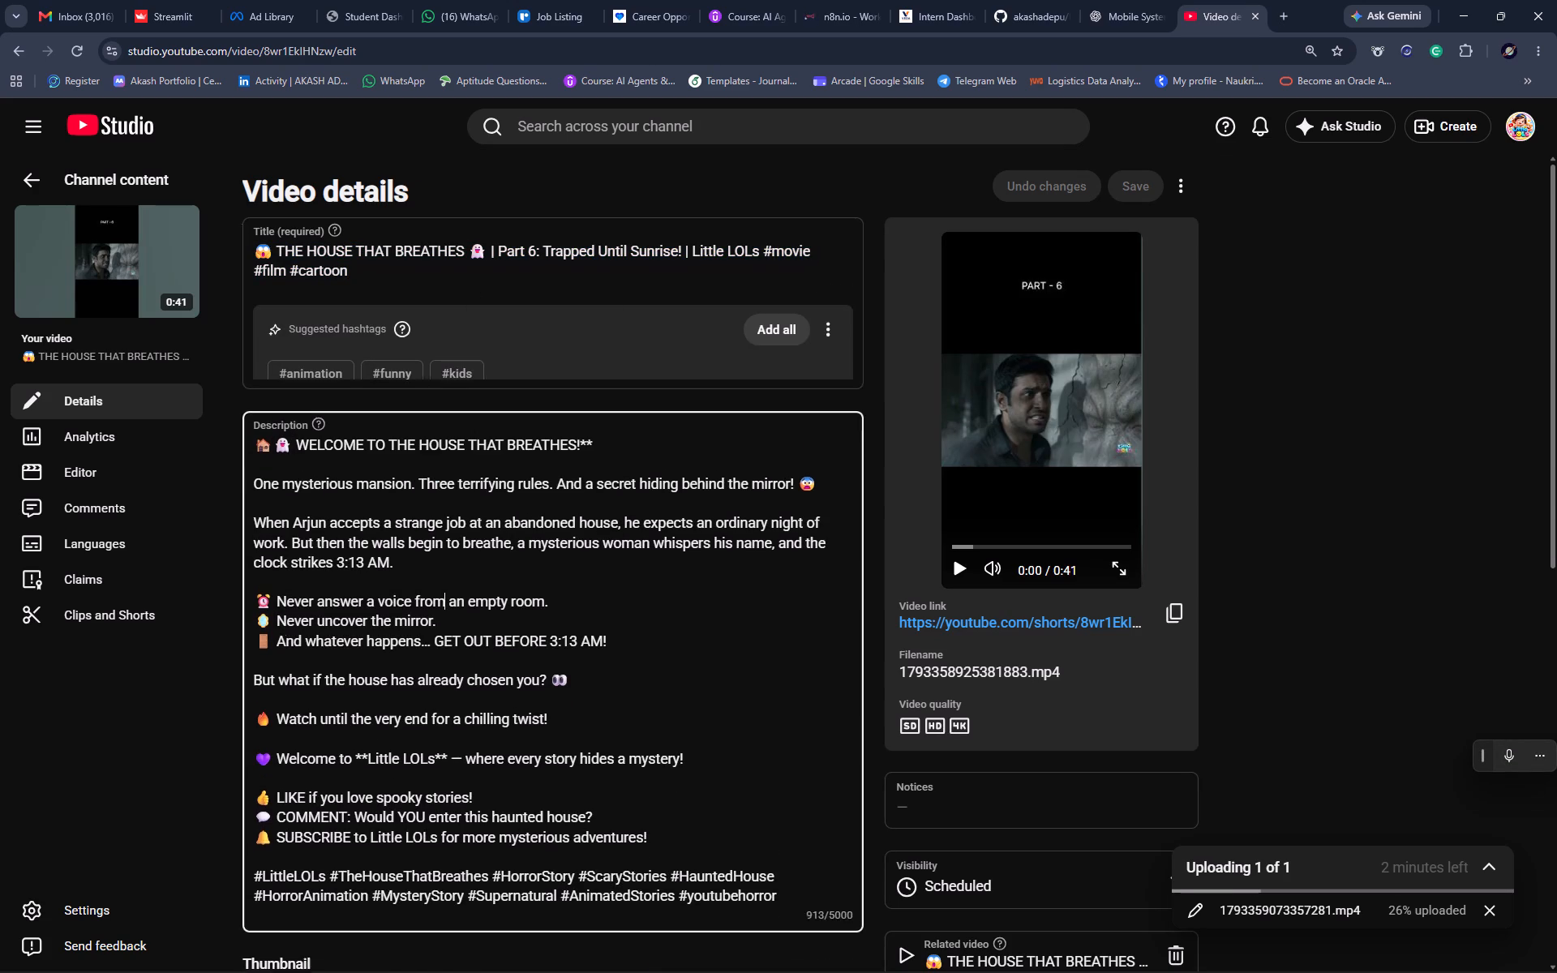
pyautogui.hotkey('ctrl', 'a')
pyautogui.hotkey('ctrl', 'c')
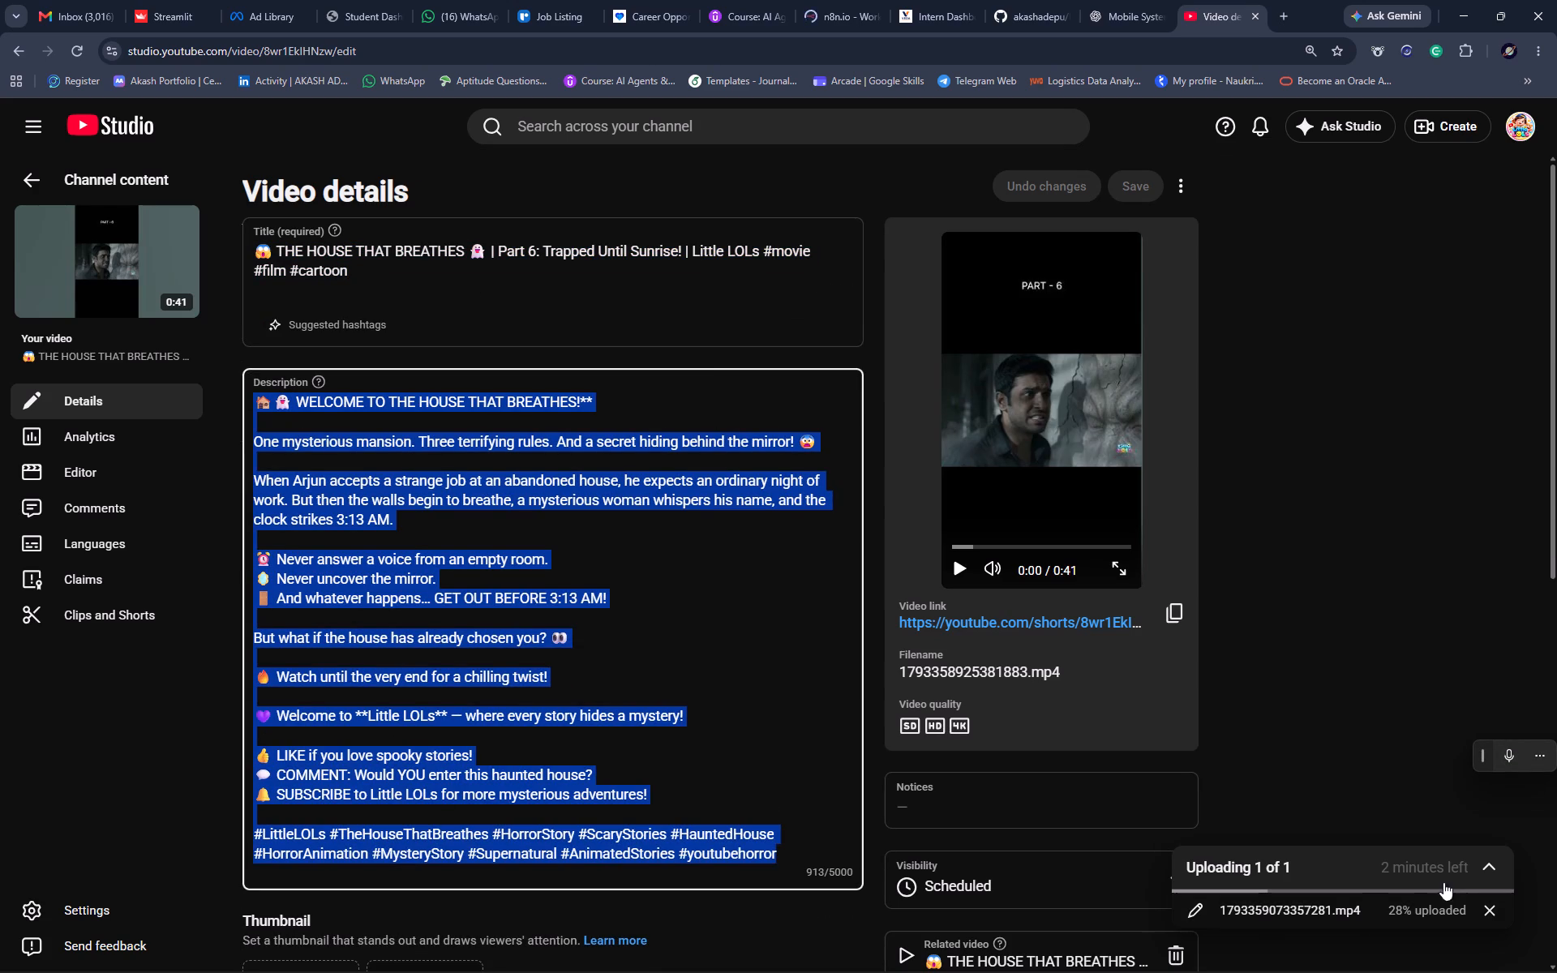
# Reopen the uploading video's details and replace its title with the copied Part 6 title, changing the part number to 7.
pyautogui.click(1486, 866)
pyautogui.click(1491, 896)
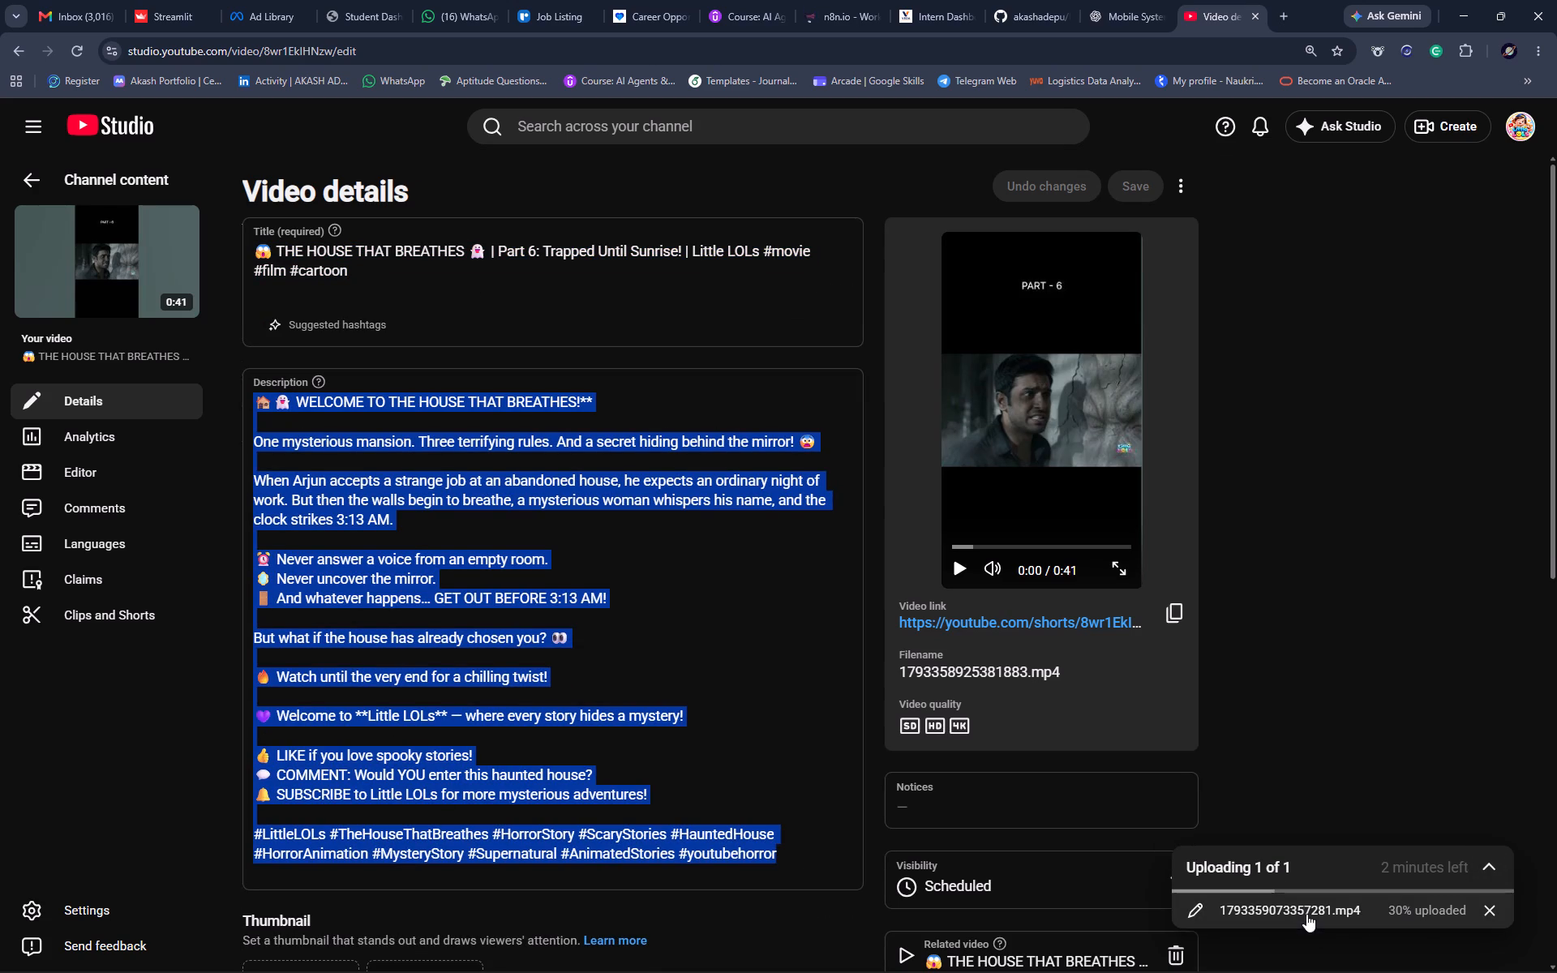
pyautogui.click(1306, 914)
pyautogui.click(580, 379)
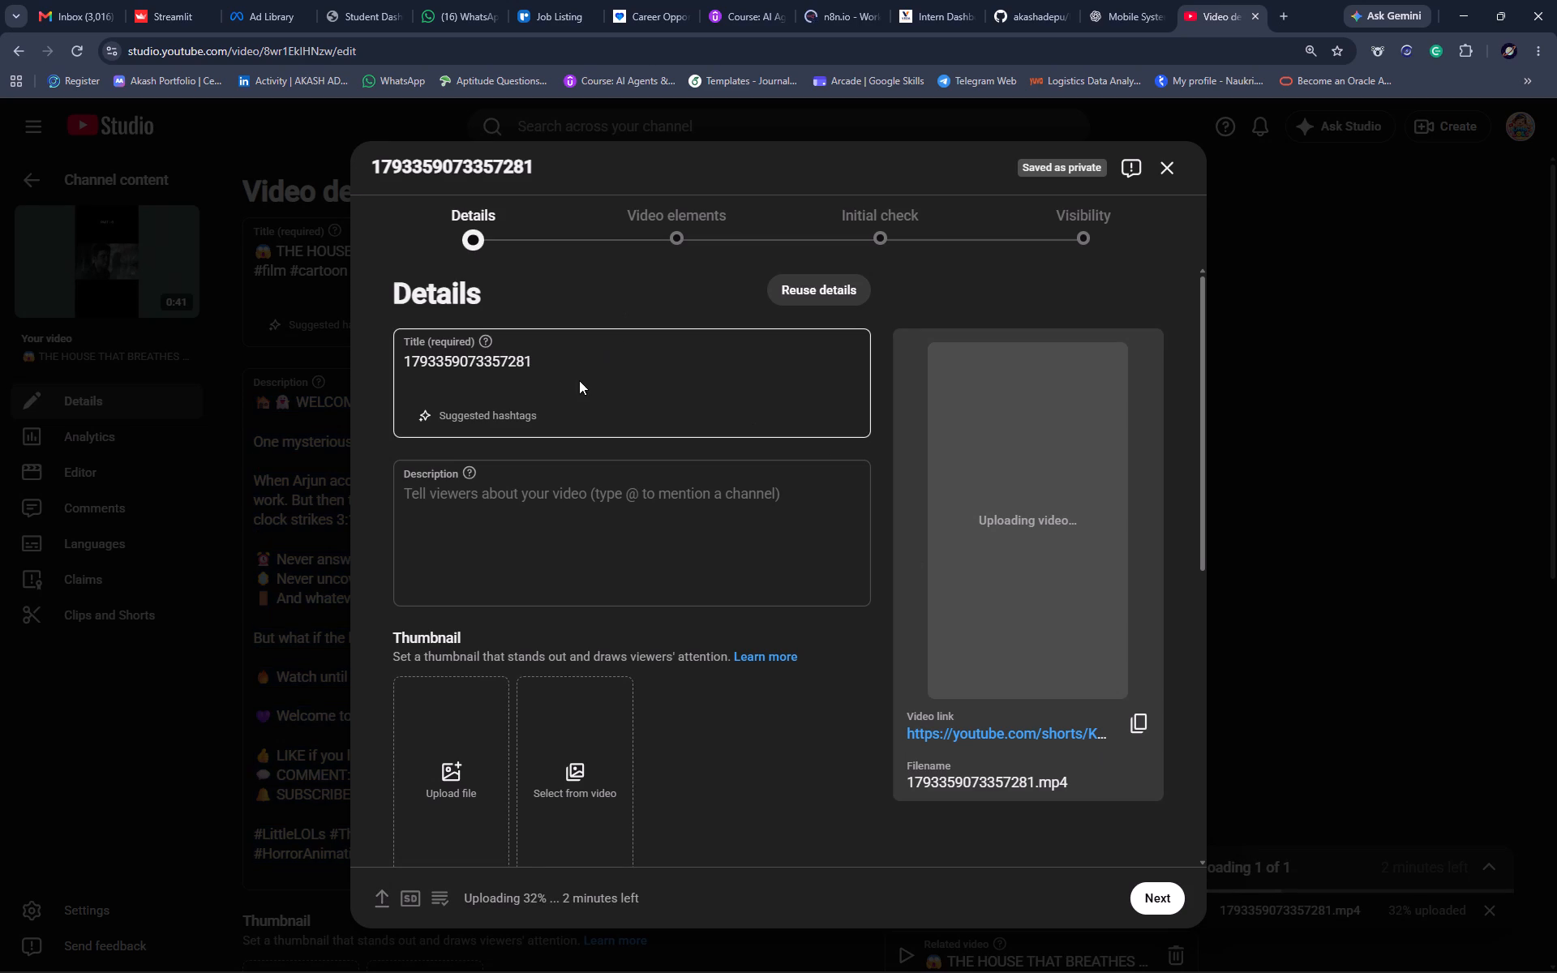
pyautogui.click(574, 362)
pyautogui.hotkey('ctrl', 'a')
pyautogui.press('super+v')
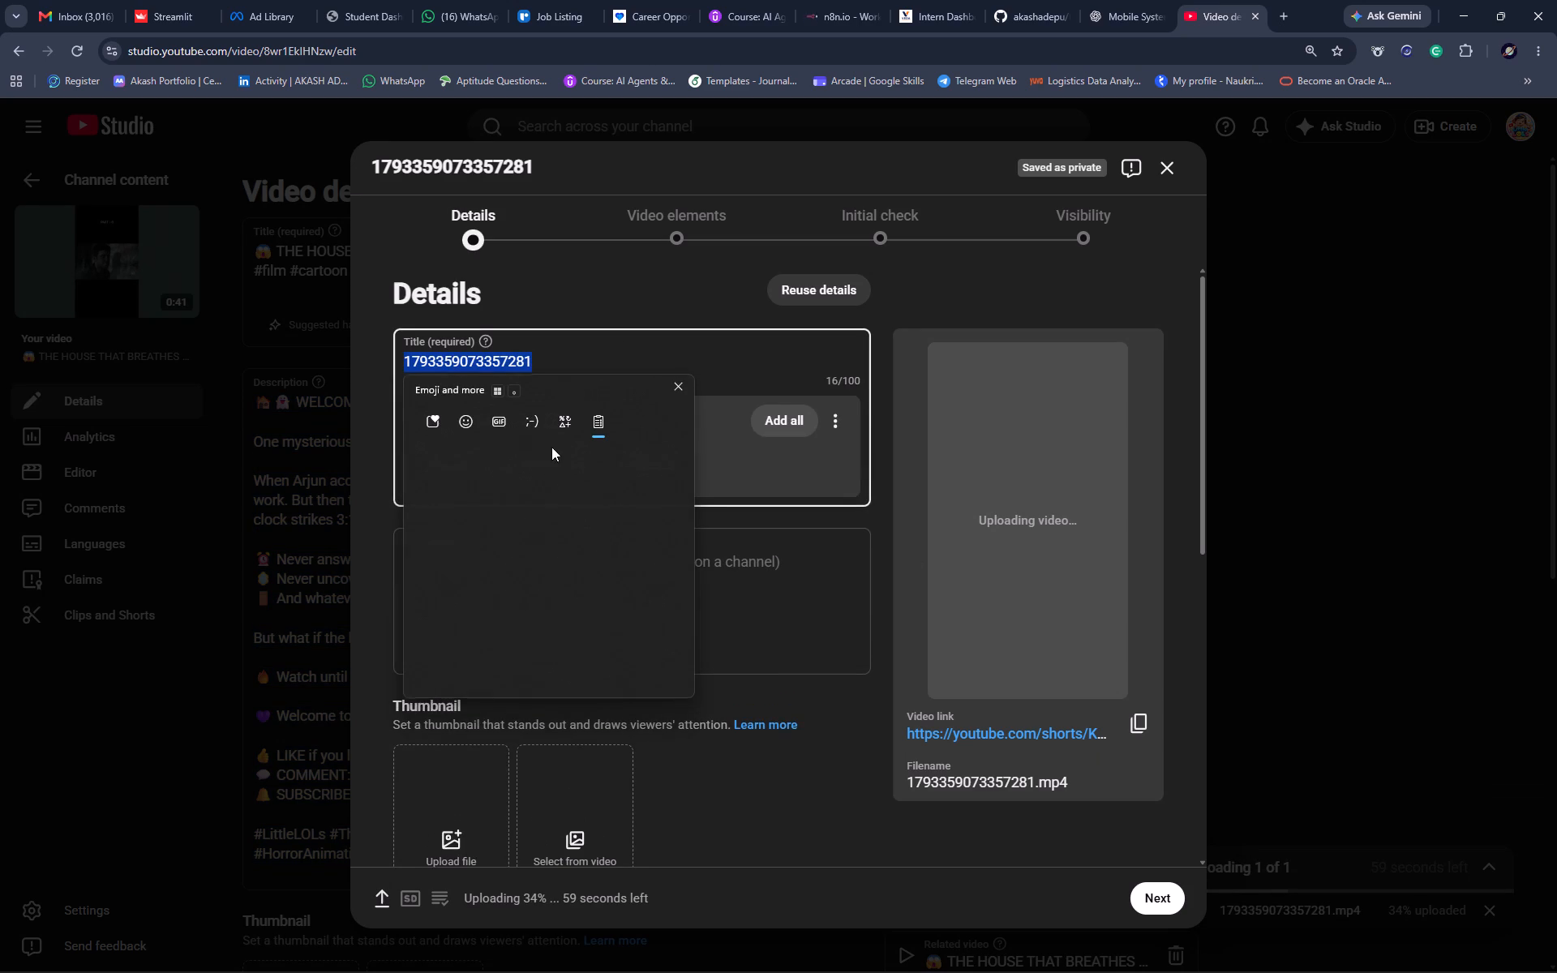
pyautogui.click(470, 586)
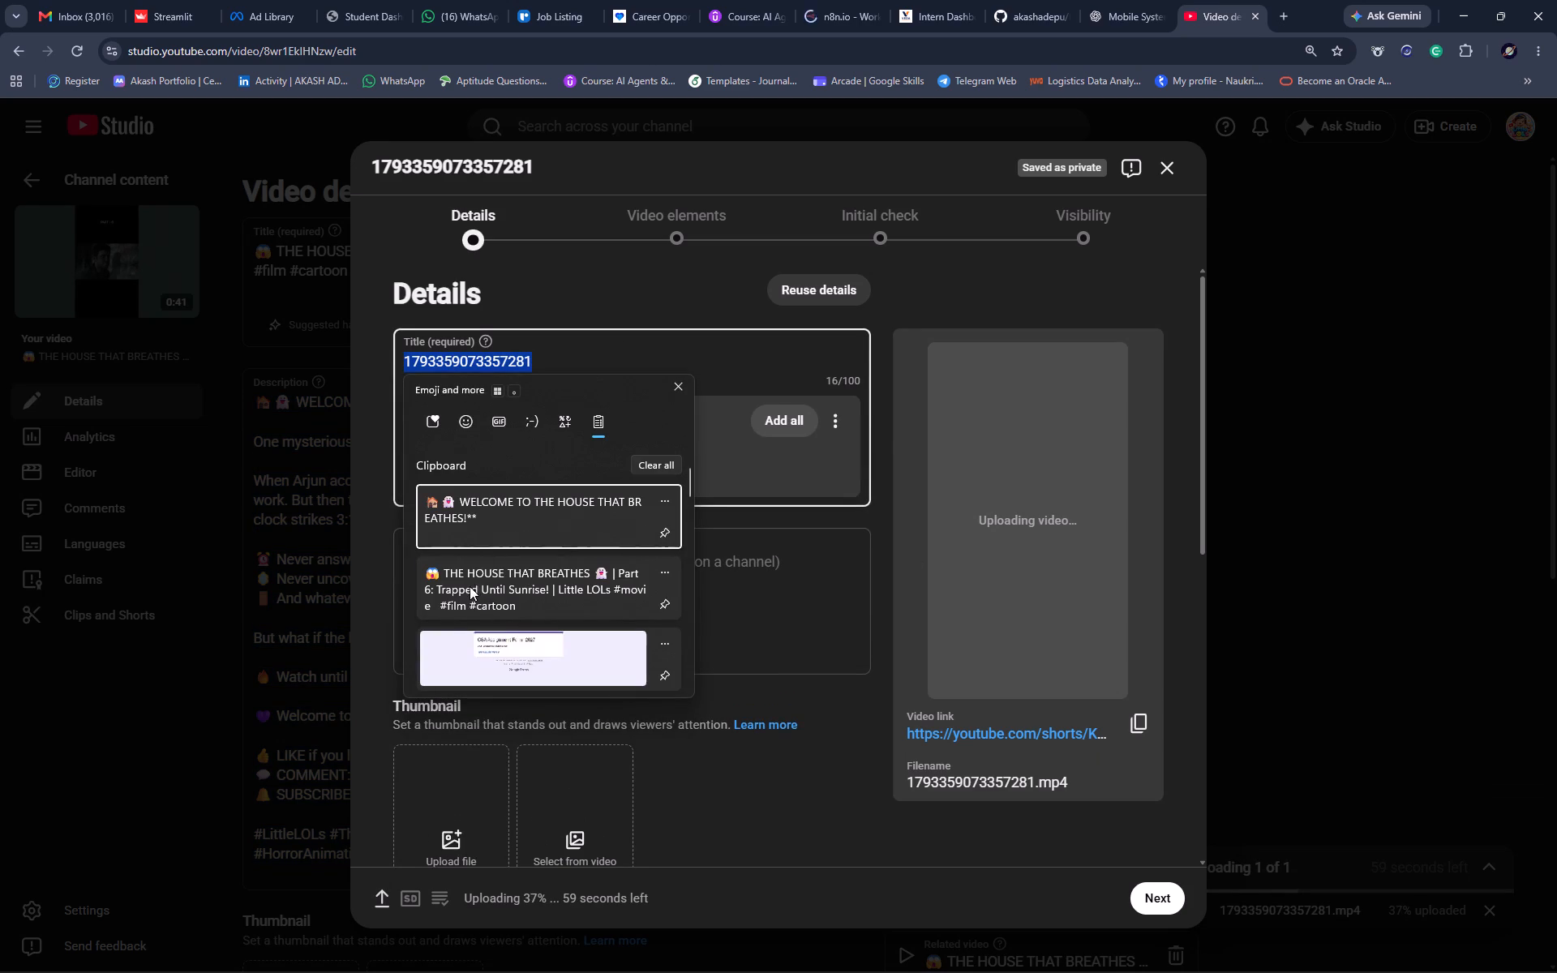
pyautogui.hotkey('ctrl', 'v')
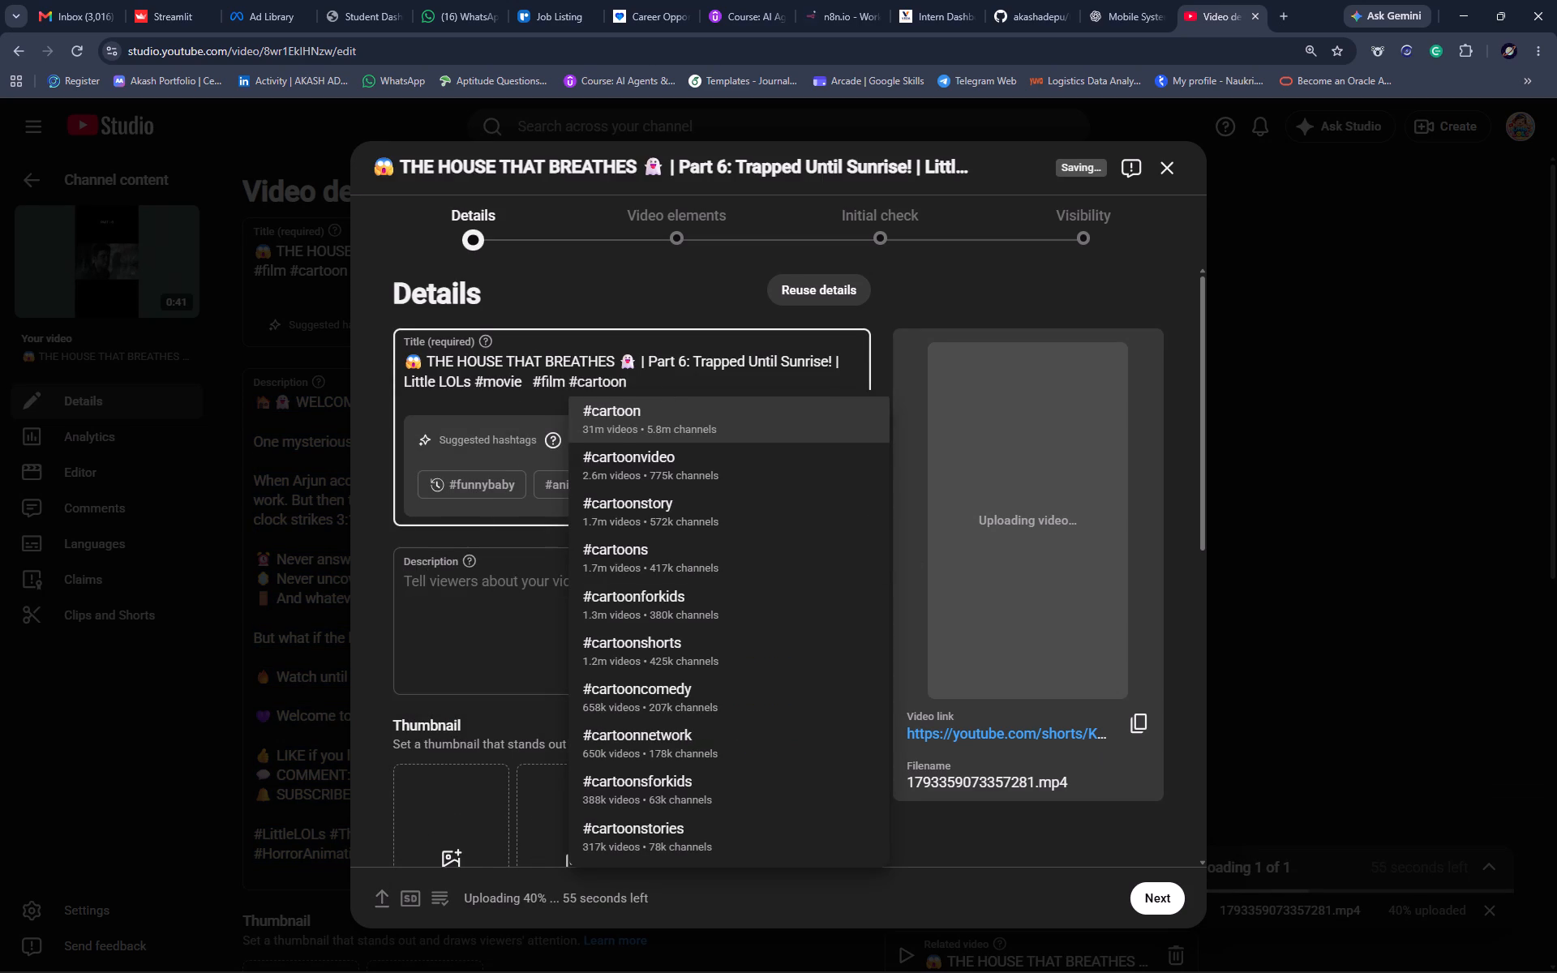
pyautogui.click(684, 358)
pyautogui.press('BackSpace')
pyautogui.press('7')
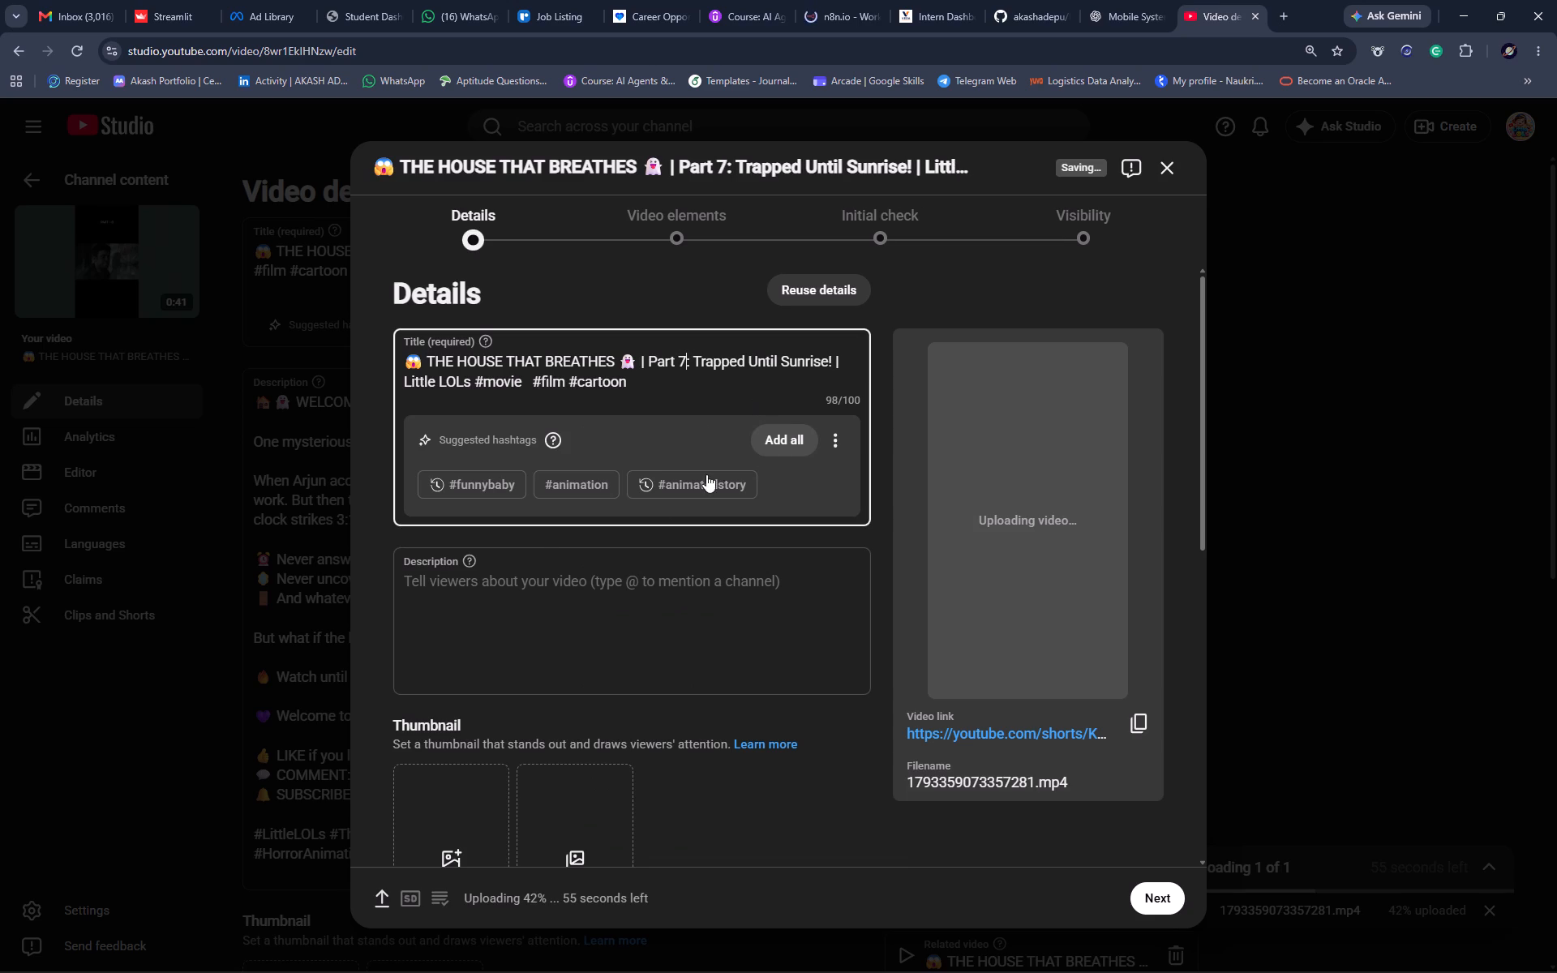
# Fill the description with the copied WELCOME TO THE HOUSE THAT BREATHES text, completing the final hashtag as #youtubehorror.
pyautogui.click(564, 570)
pyautogui.click(560, 566)
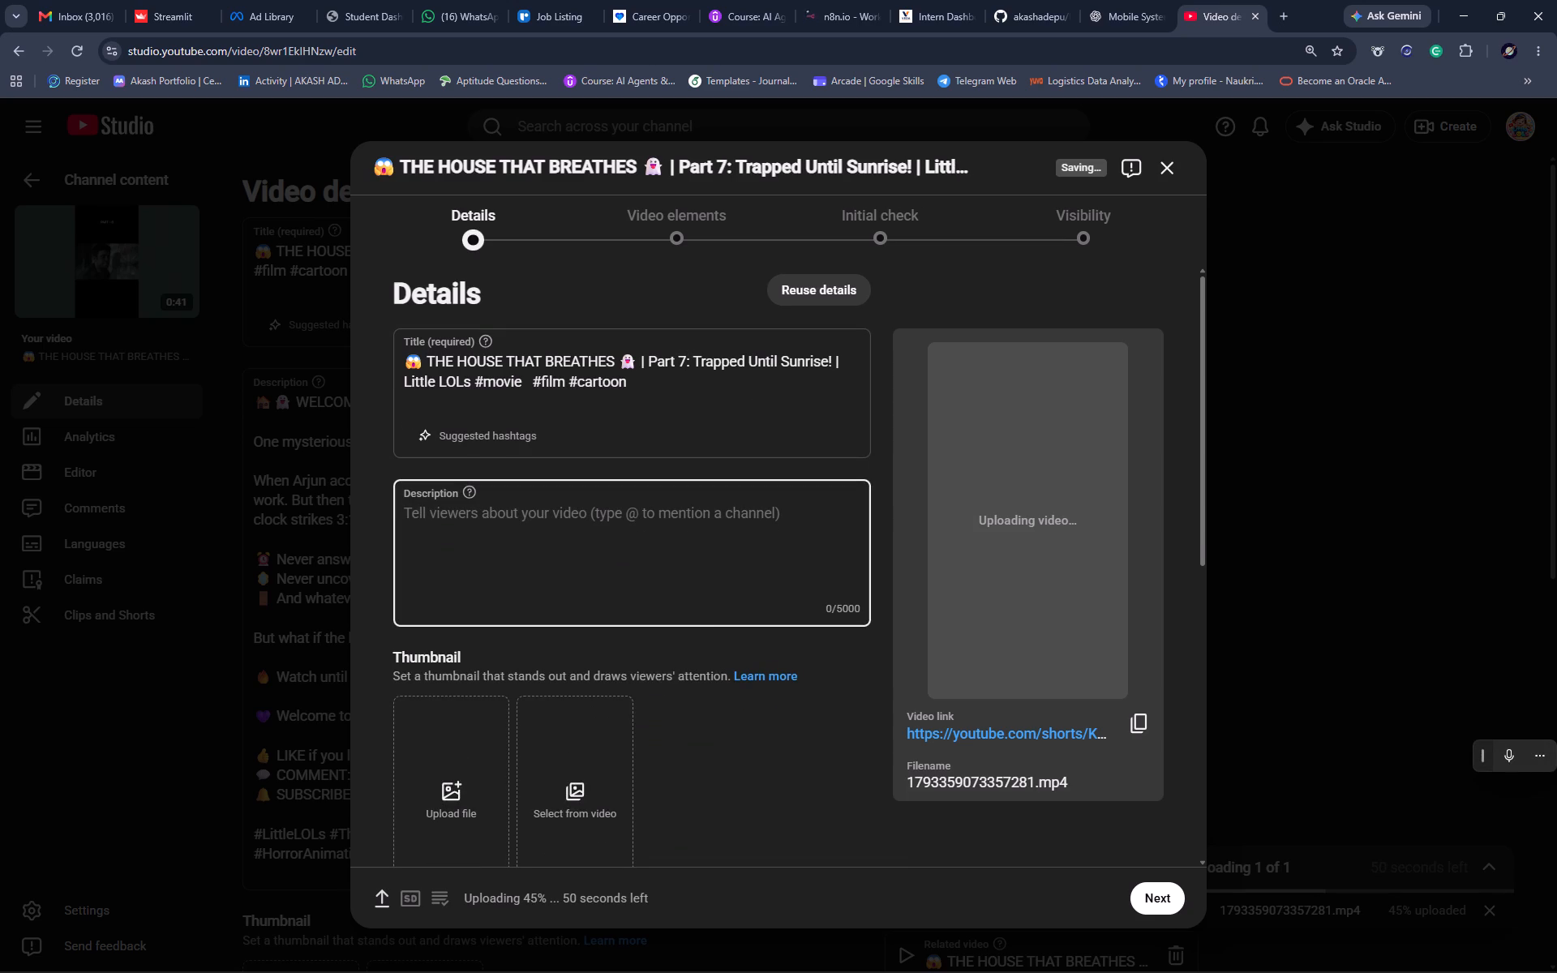
pyautogui.press('super+v')
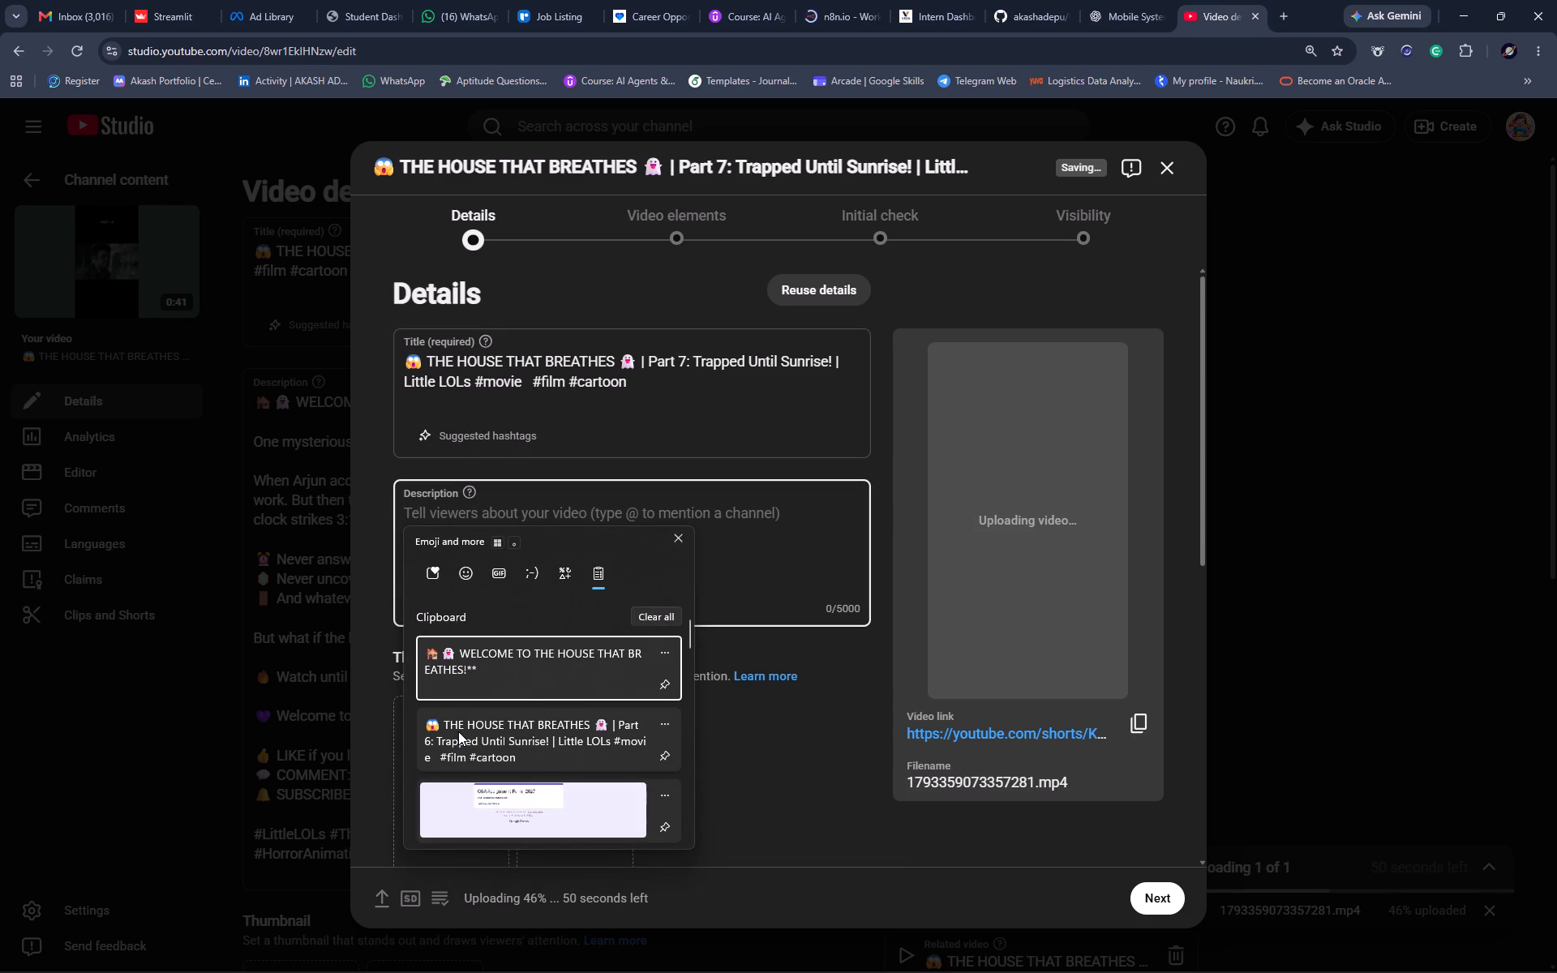
pyautogui.click(483, 684)
pyautogui.hotkey('ctrl', 'v')
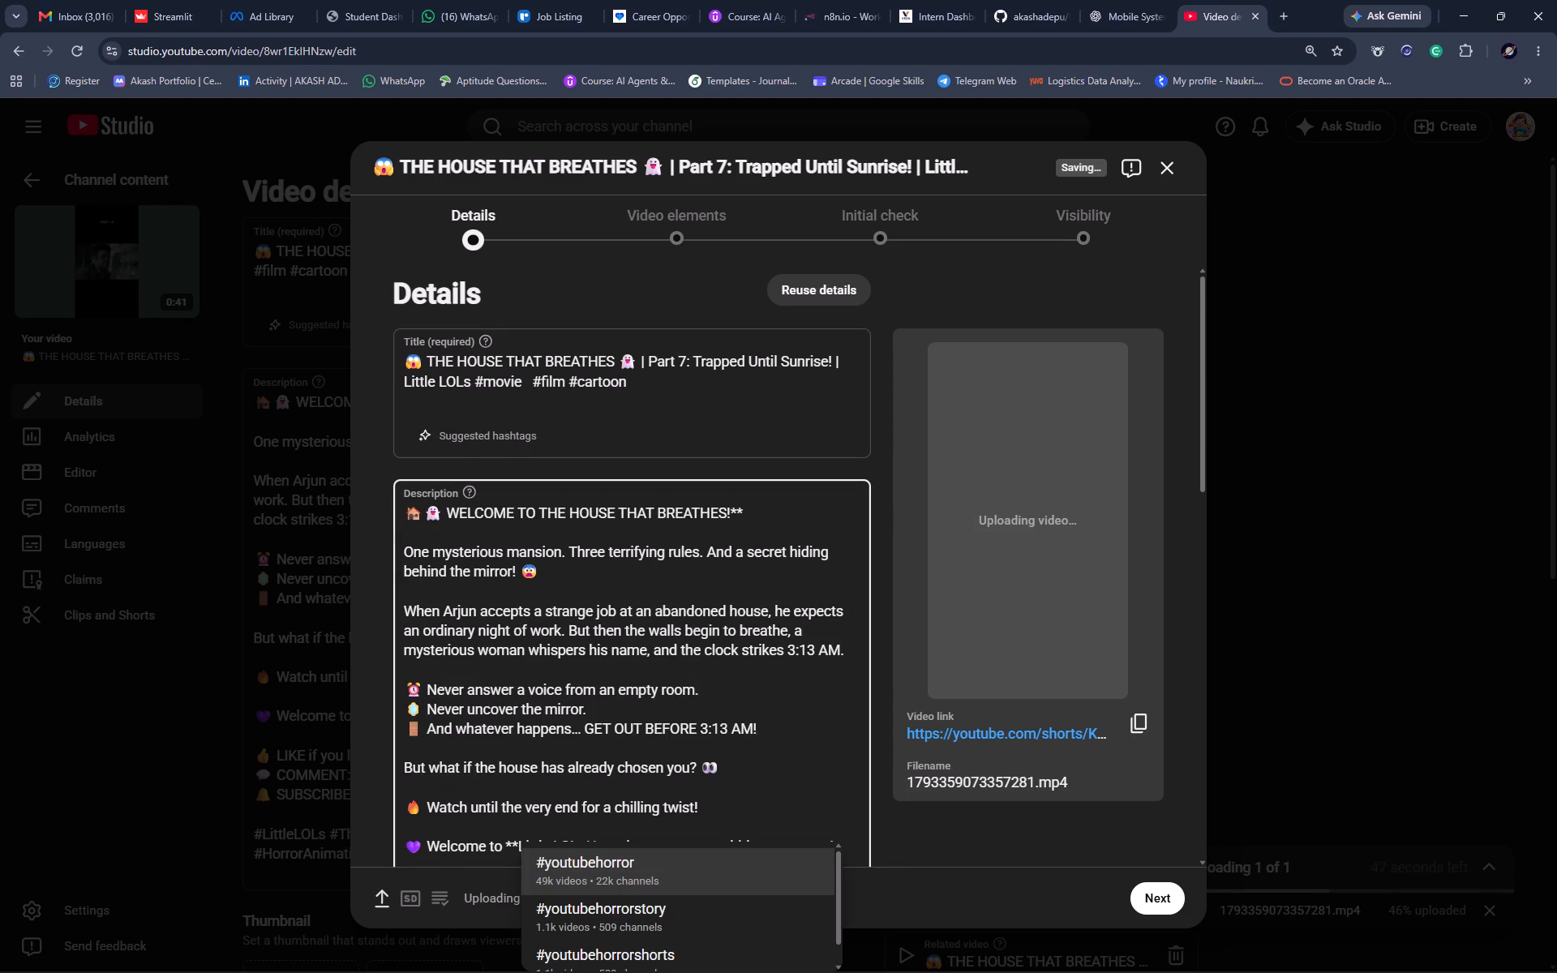
pyautogui.scroll(-6, 555, 633)
pyautogui.click(583, 877)
# Set the video's audience to "No, it's not Made for Kids".
pyautogui.scroll(-1, 607, 815)
pyautogui.scroll(1, 607, 815)
pyautogui.scroll(-4, 607, 819)
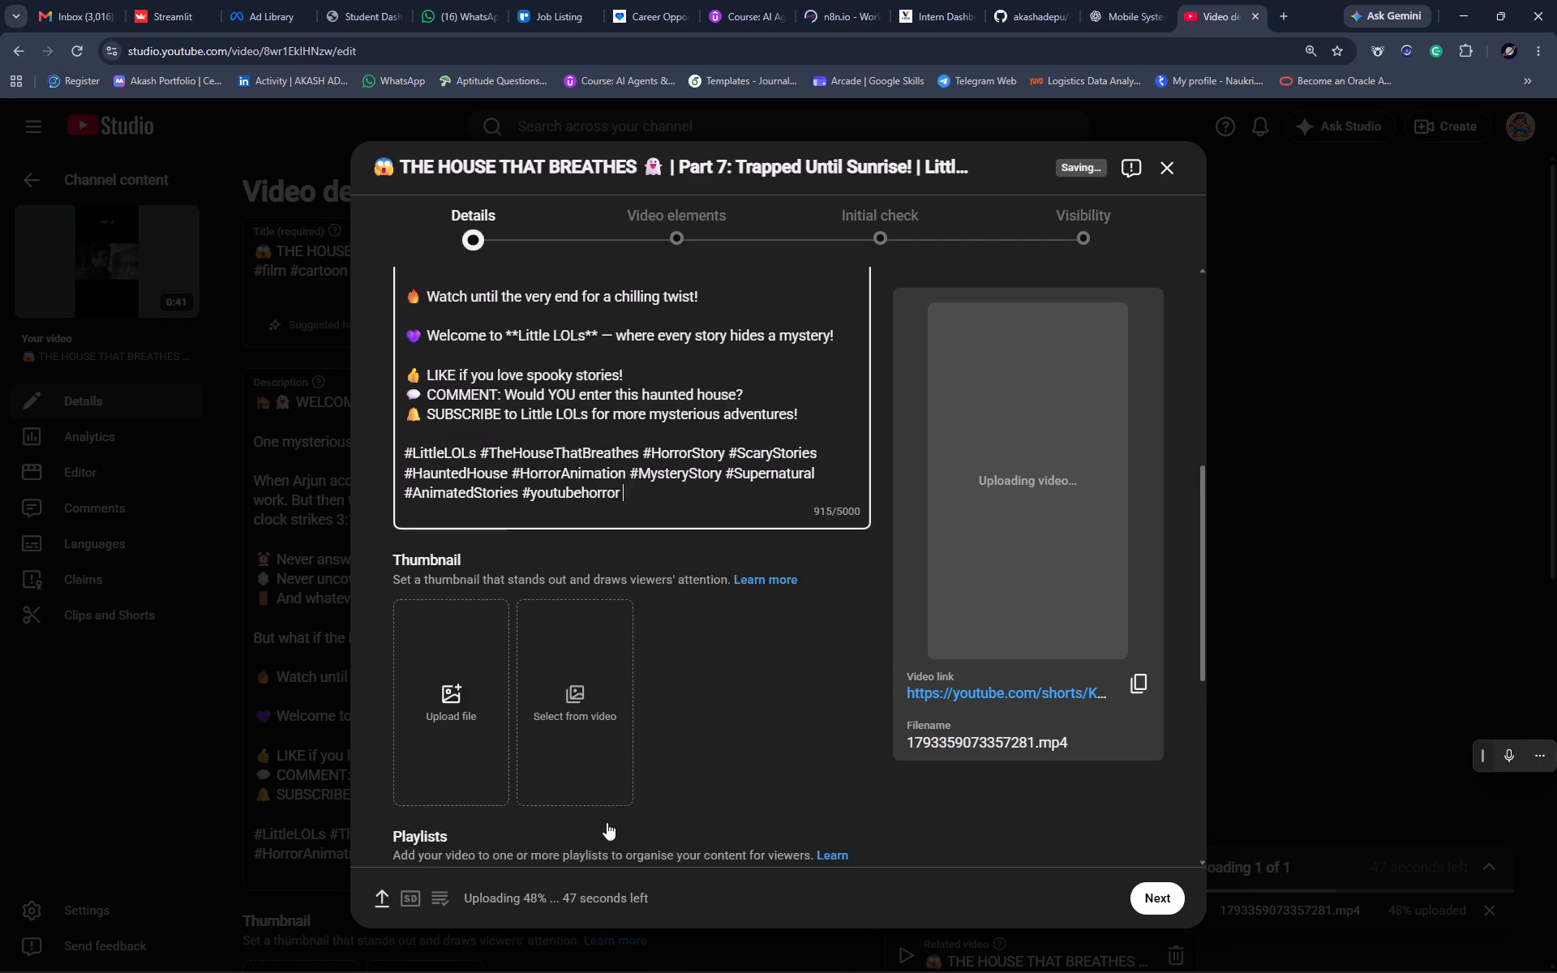
pyautogui.scroll(-5, 613, 795)
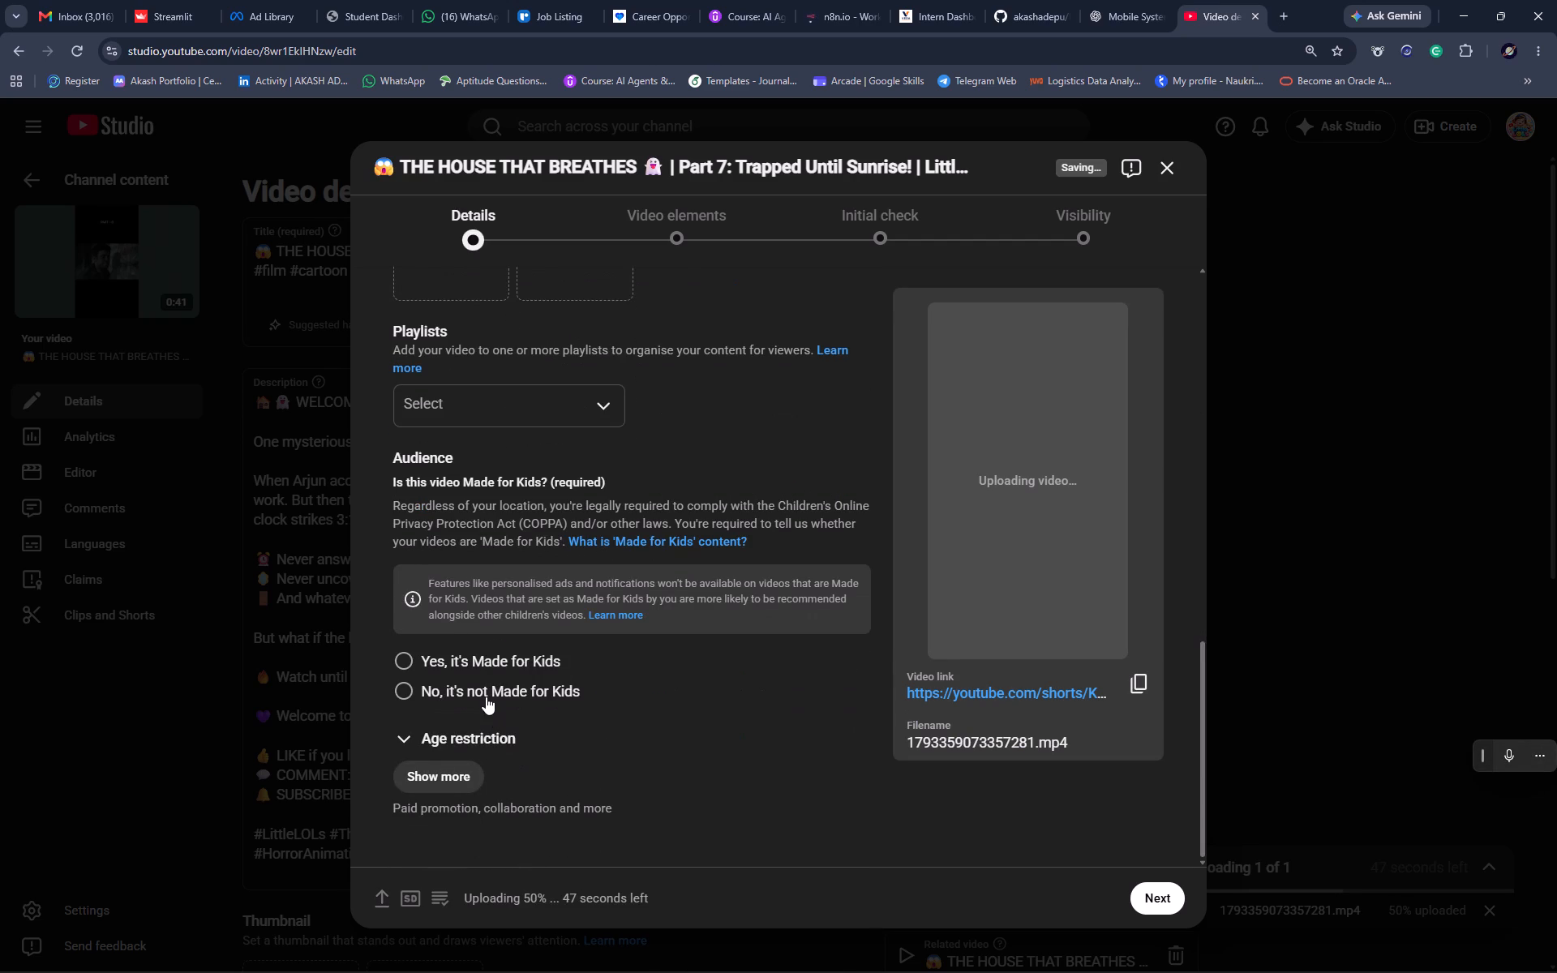
pyautogui.click(485, 697)
pyautogui.scroll(5, 846, 684)
# Proceed to the video elements and add the first listed THE HOUSE THAT BREATHES video as the related video.
pyautogui.click(1153, 904)
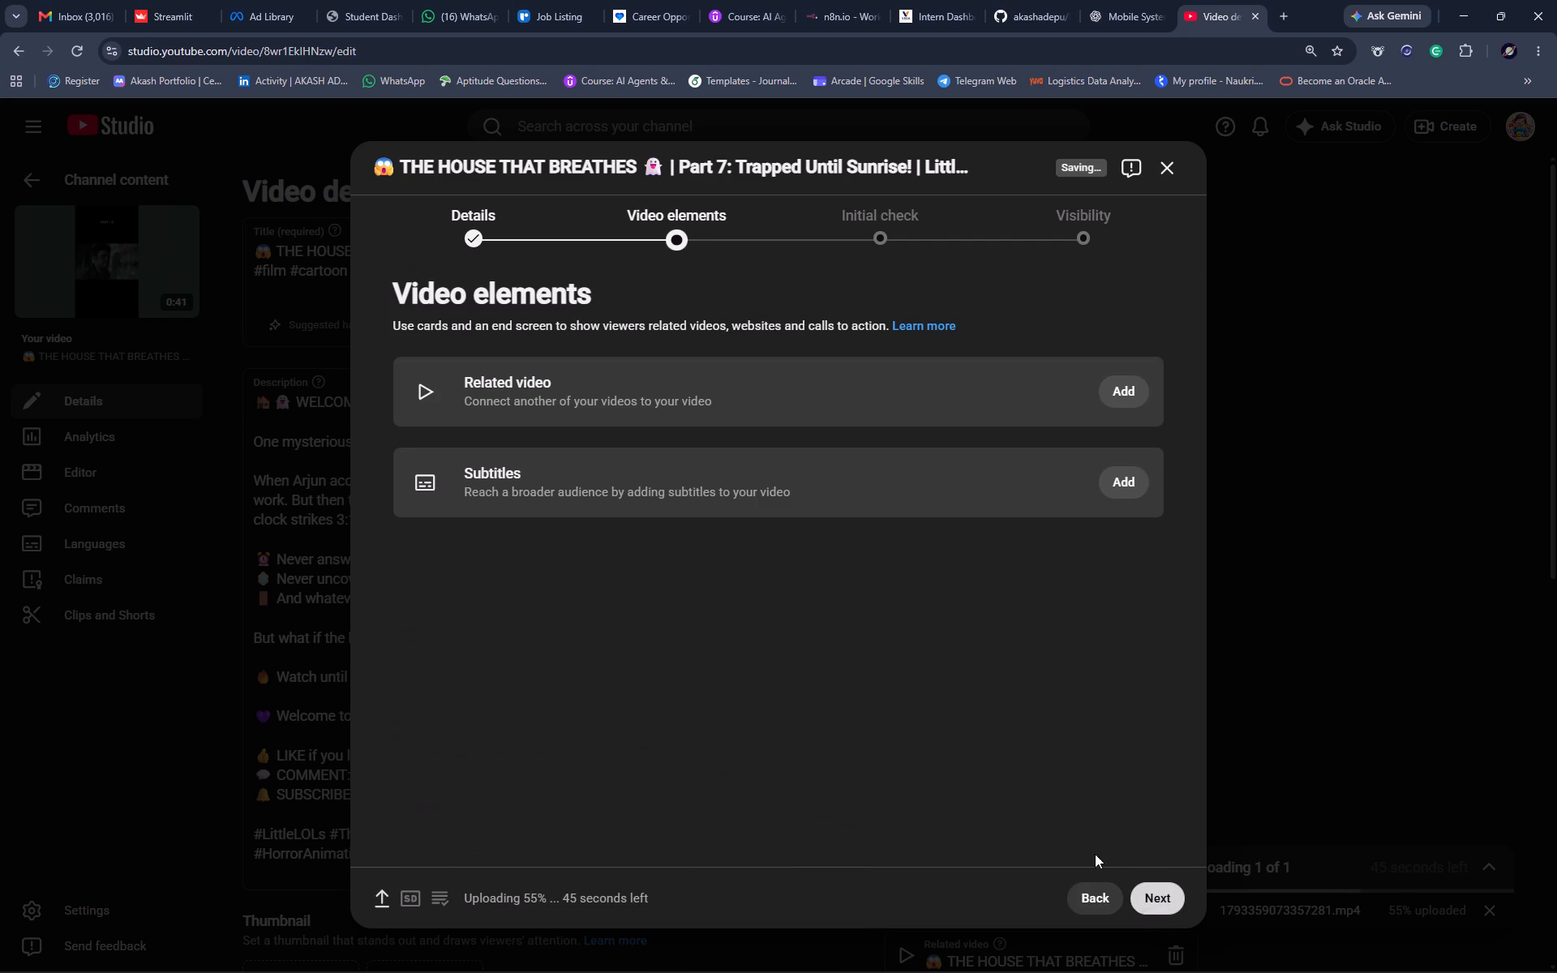
pyautogui.click(1143, 393)
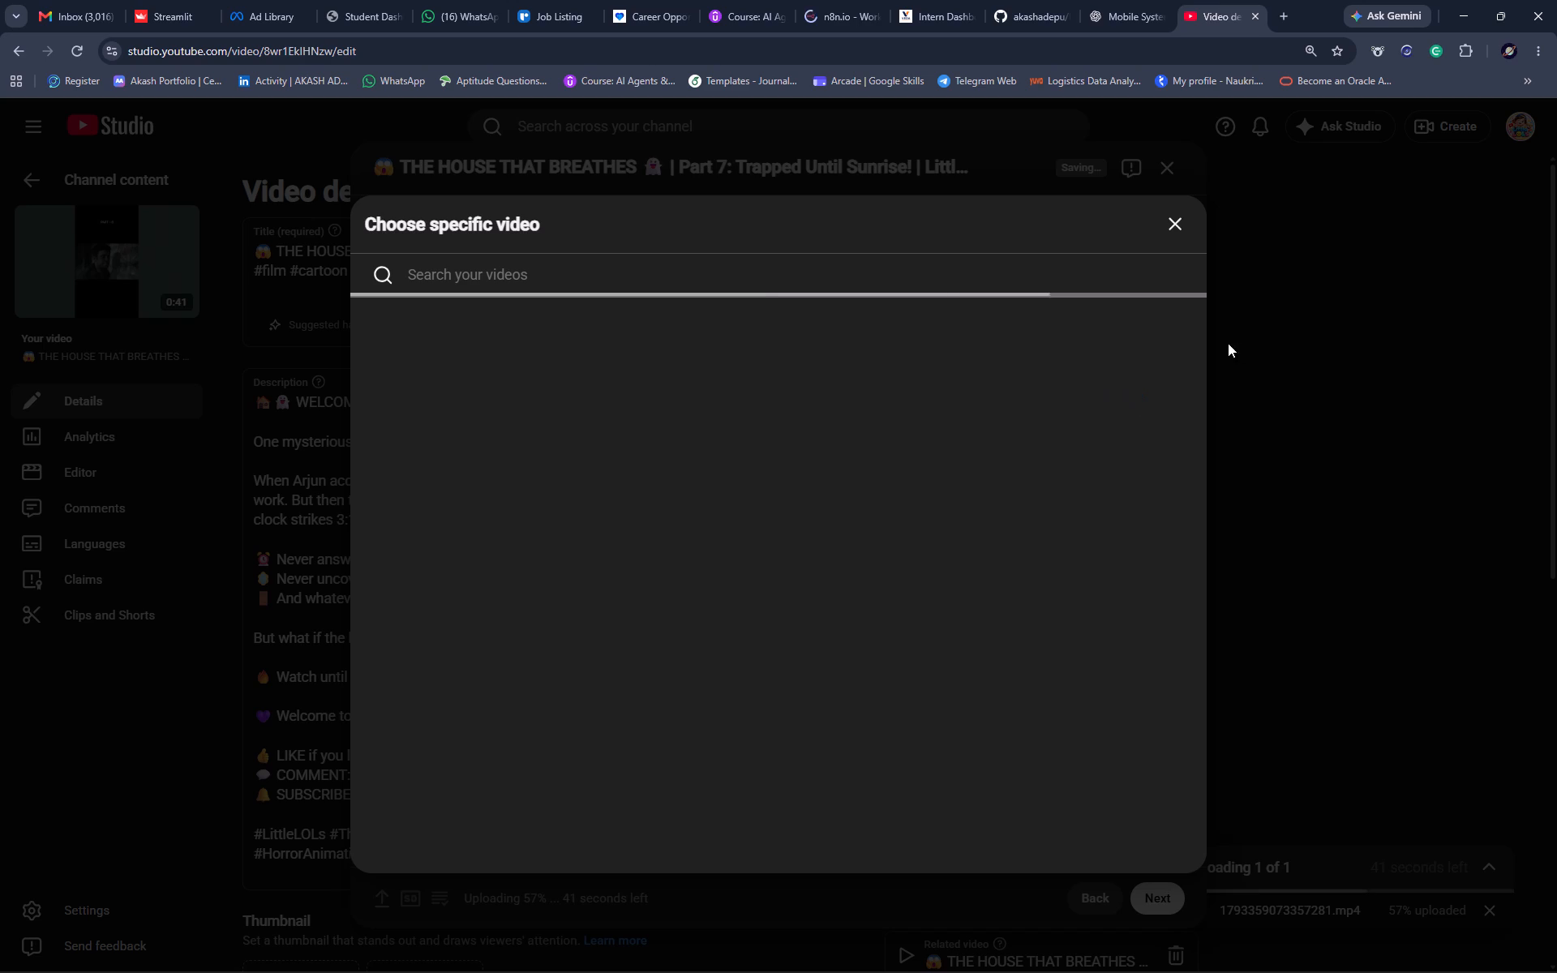
pyautogui.click(486, 348)
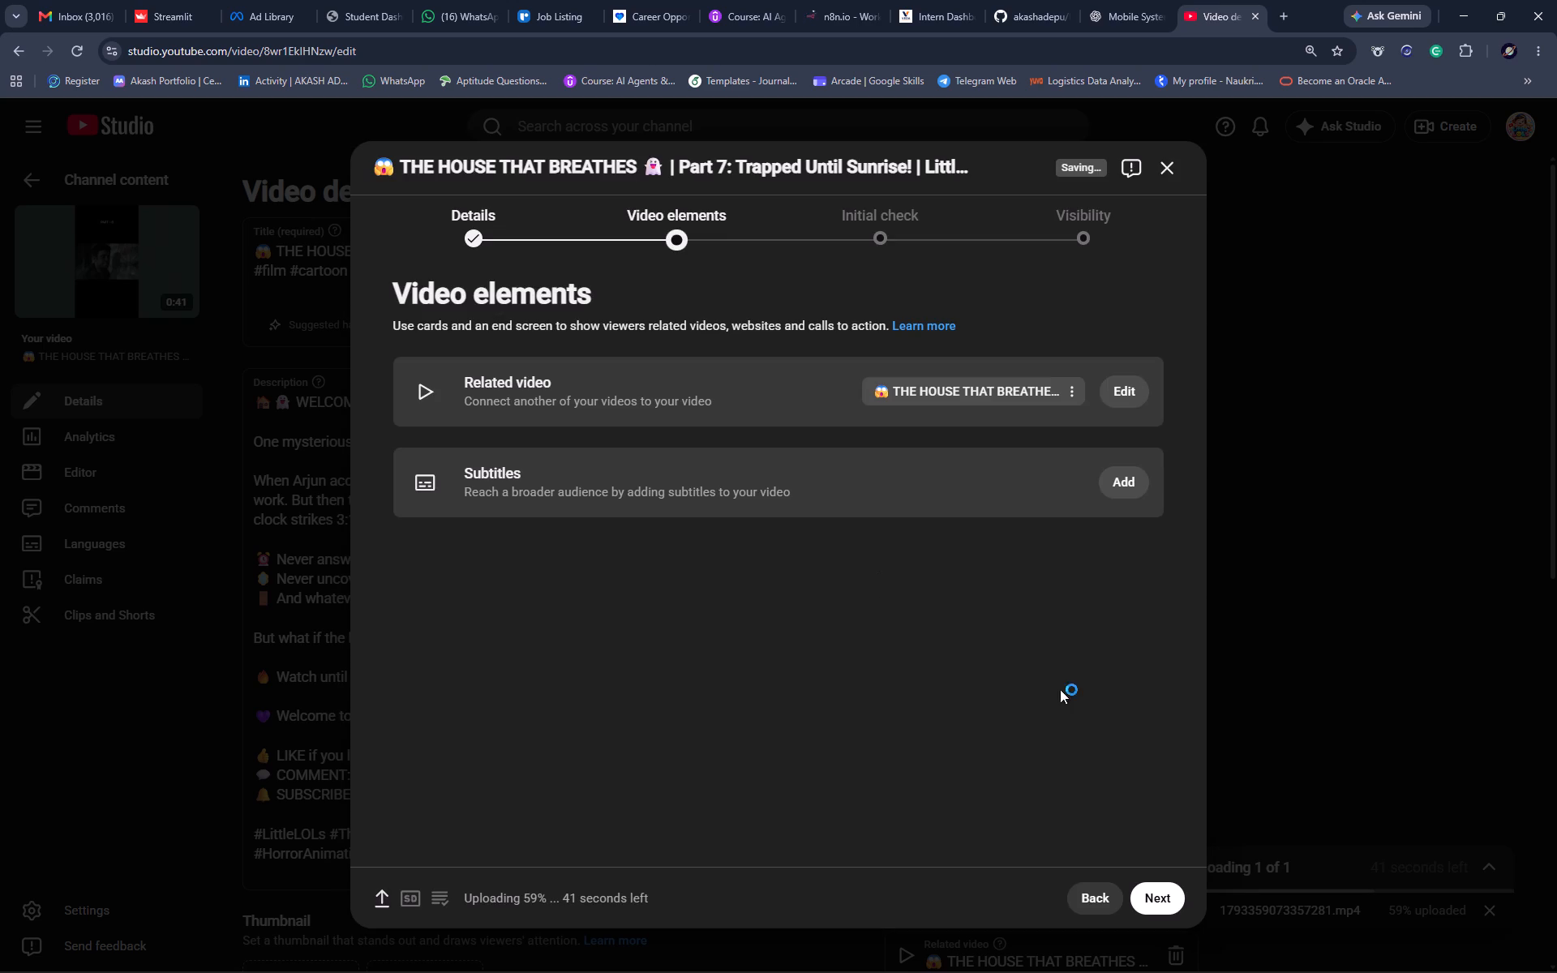
# Proceed to the visibility settings and set the video to go public on 2 Nov 2026 at 07:30.
pyautogui.click(825, 226)
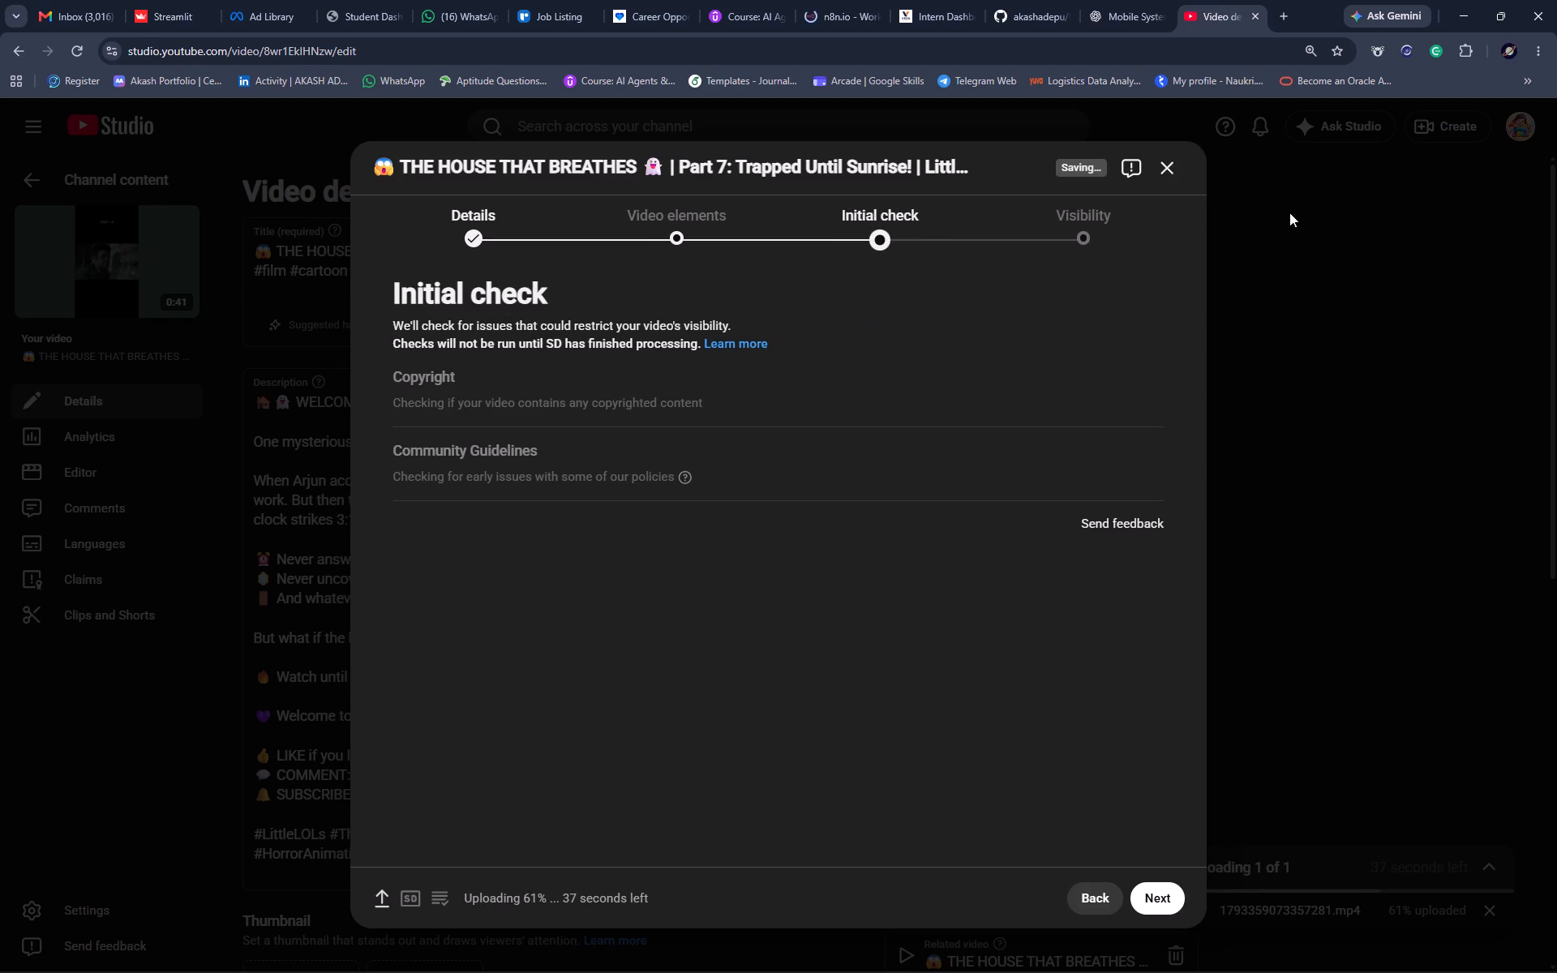
pyautogui.click(1106, 225)
pyautogui.click(540, 611)
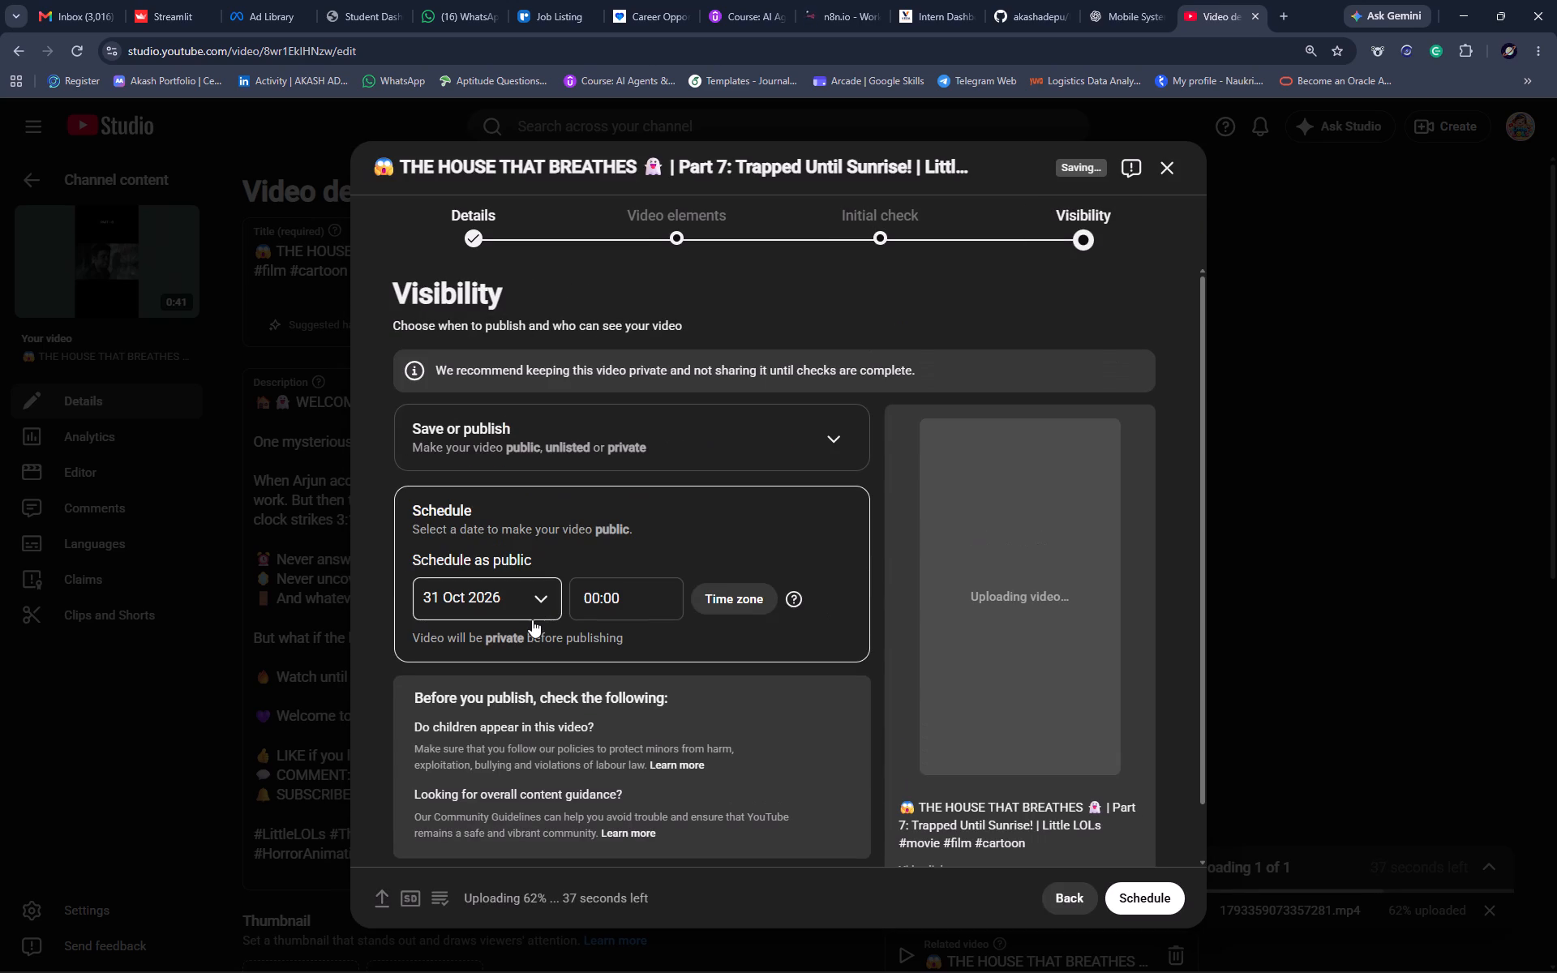
pyautogui.click(512, 603)
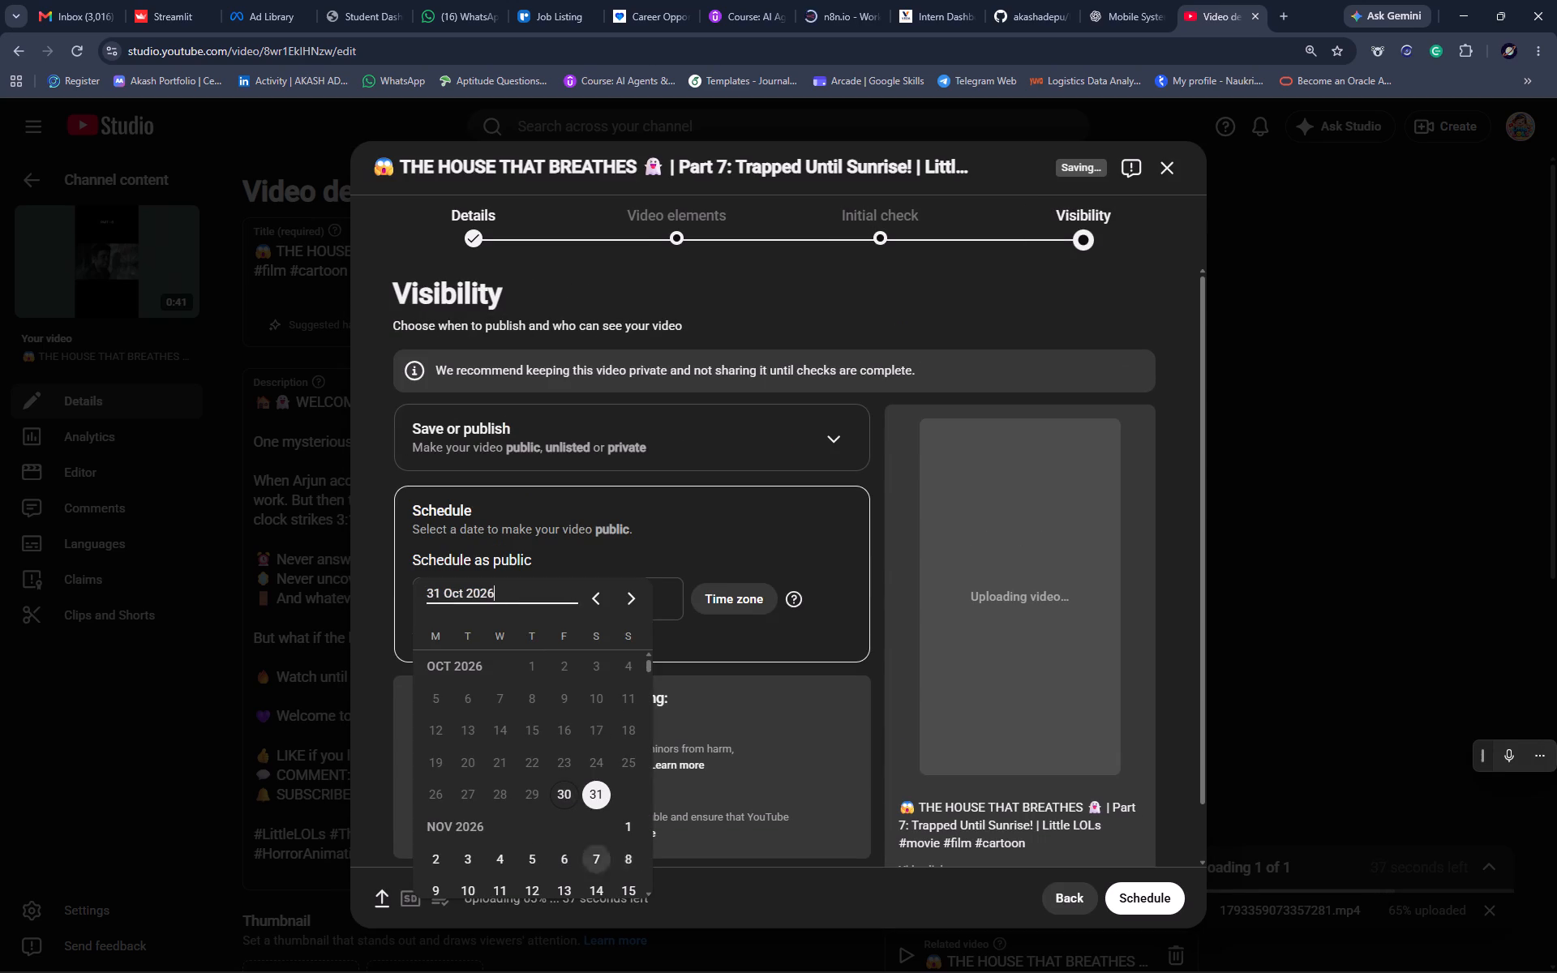
pyautogui.click(431, 854)
pyautogui.click(643, 592)
pyautogui.scroll(-2, 638, 761)
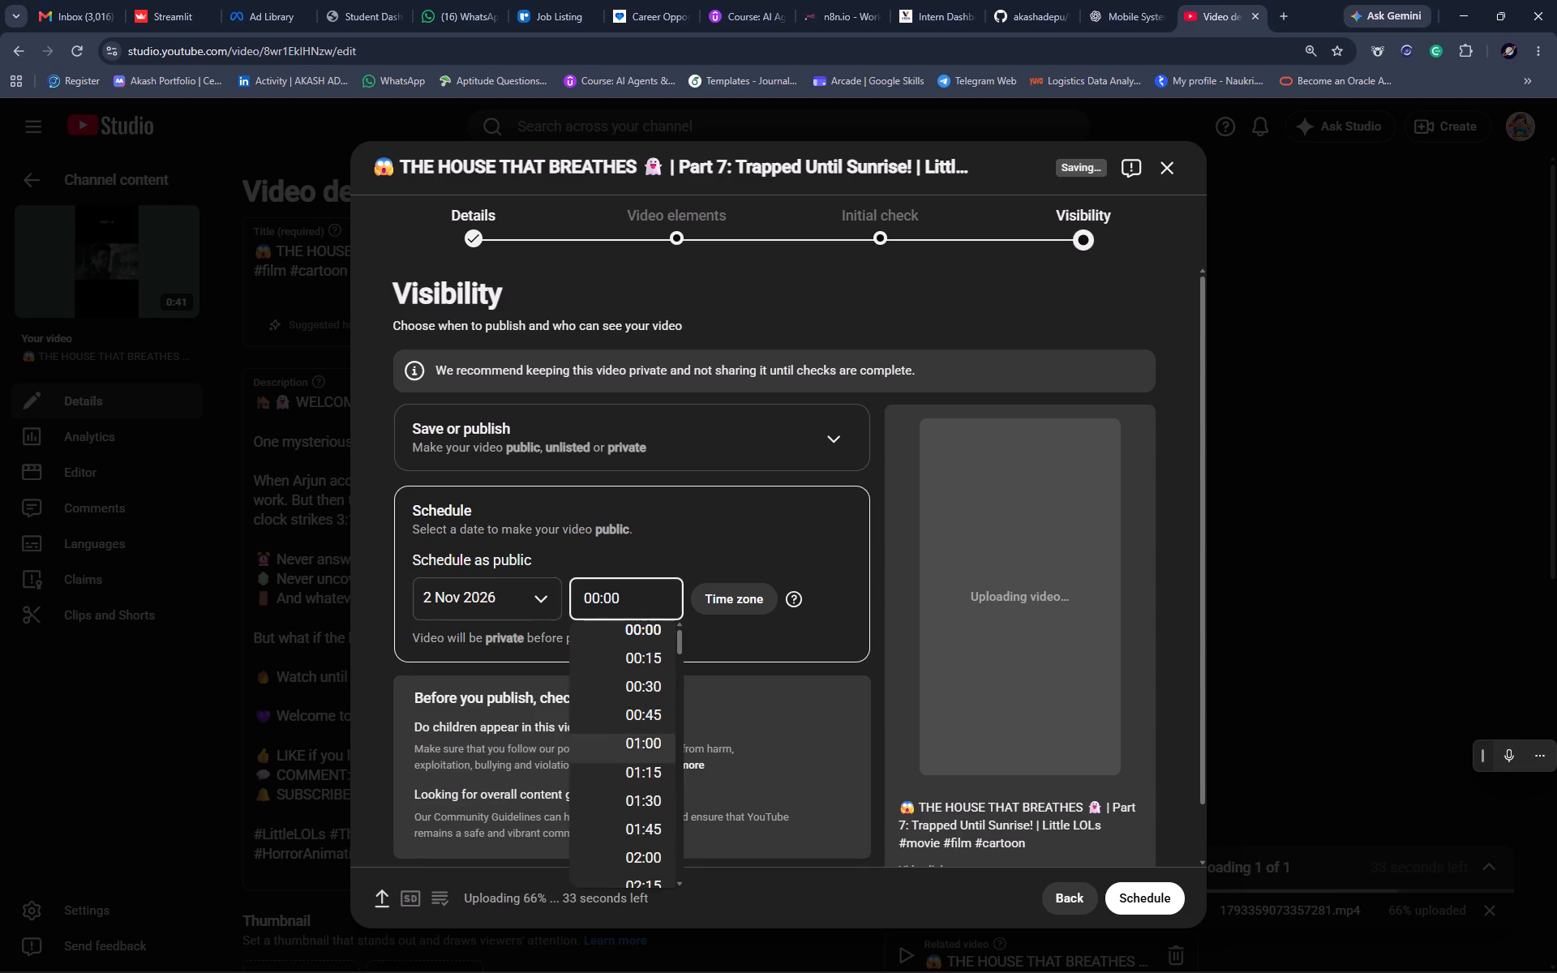
pyautogui.scroll(-9, 638, 761)
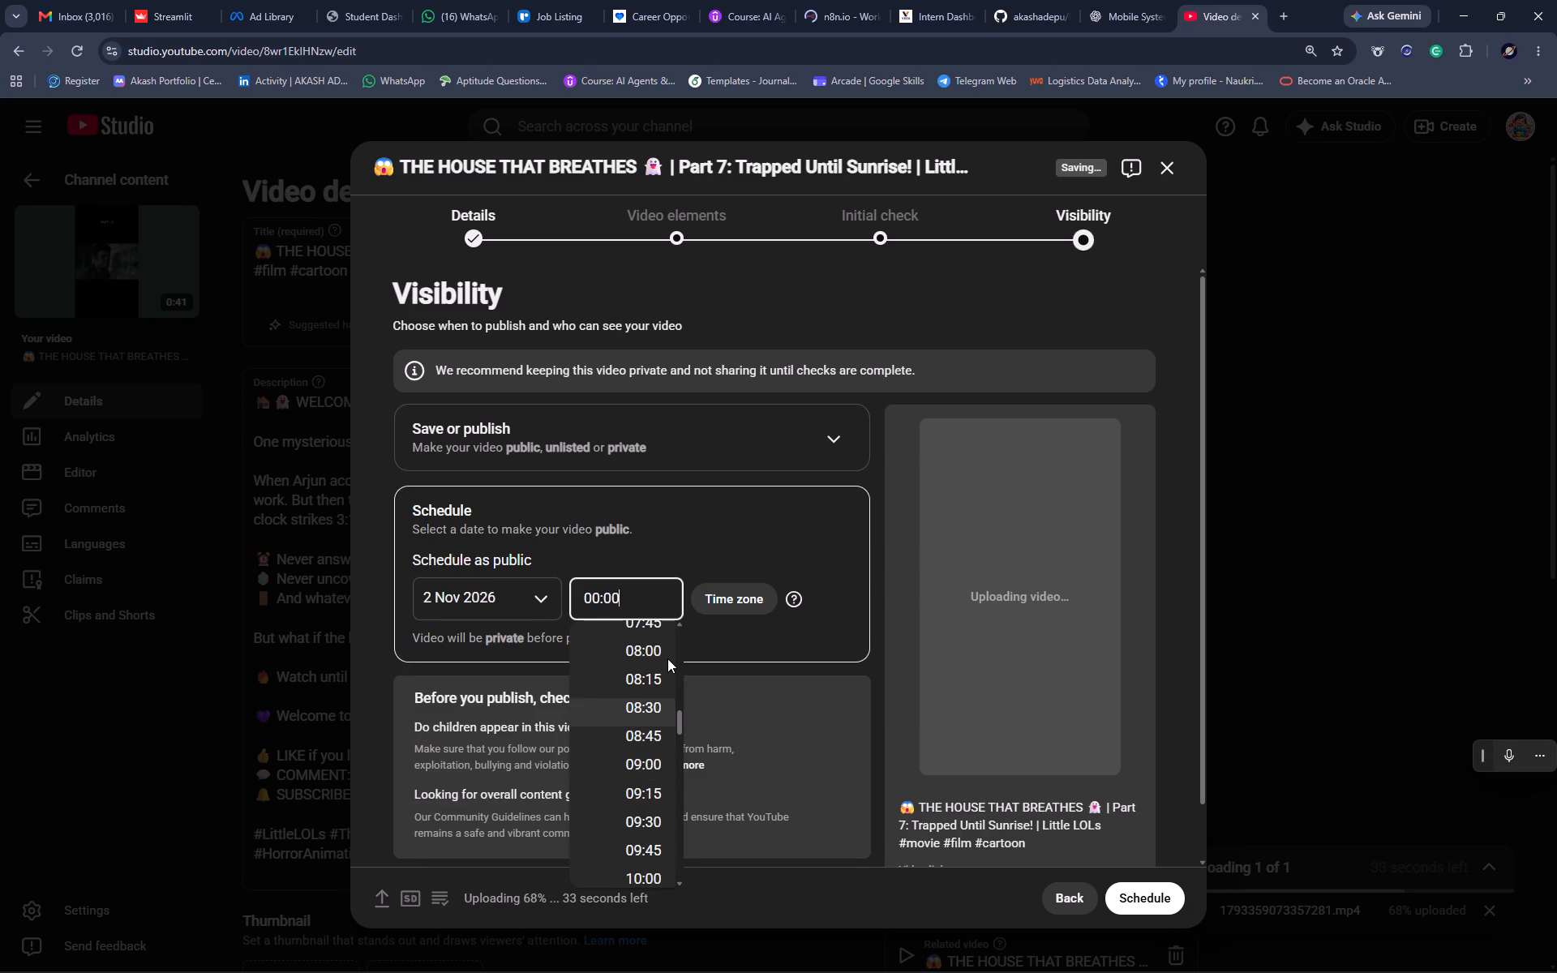
pyautogui.scroll(1, 651, 655)
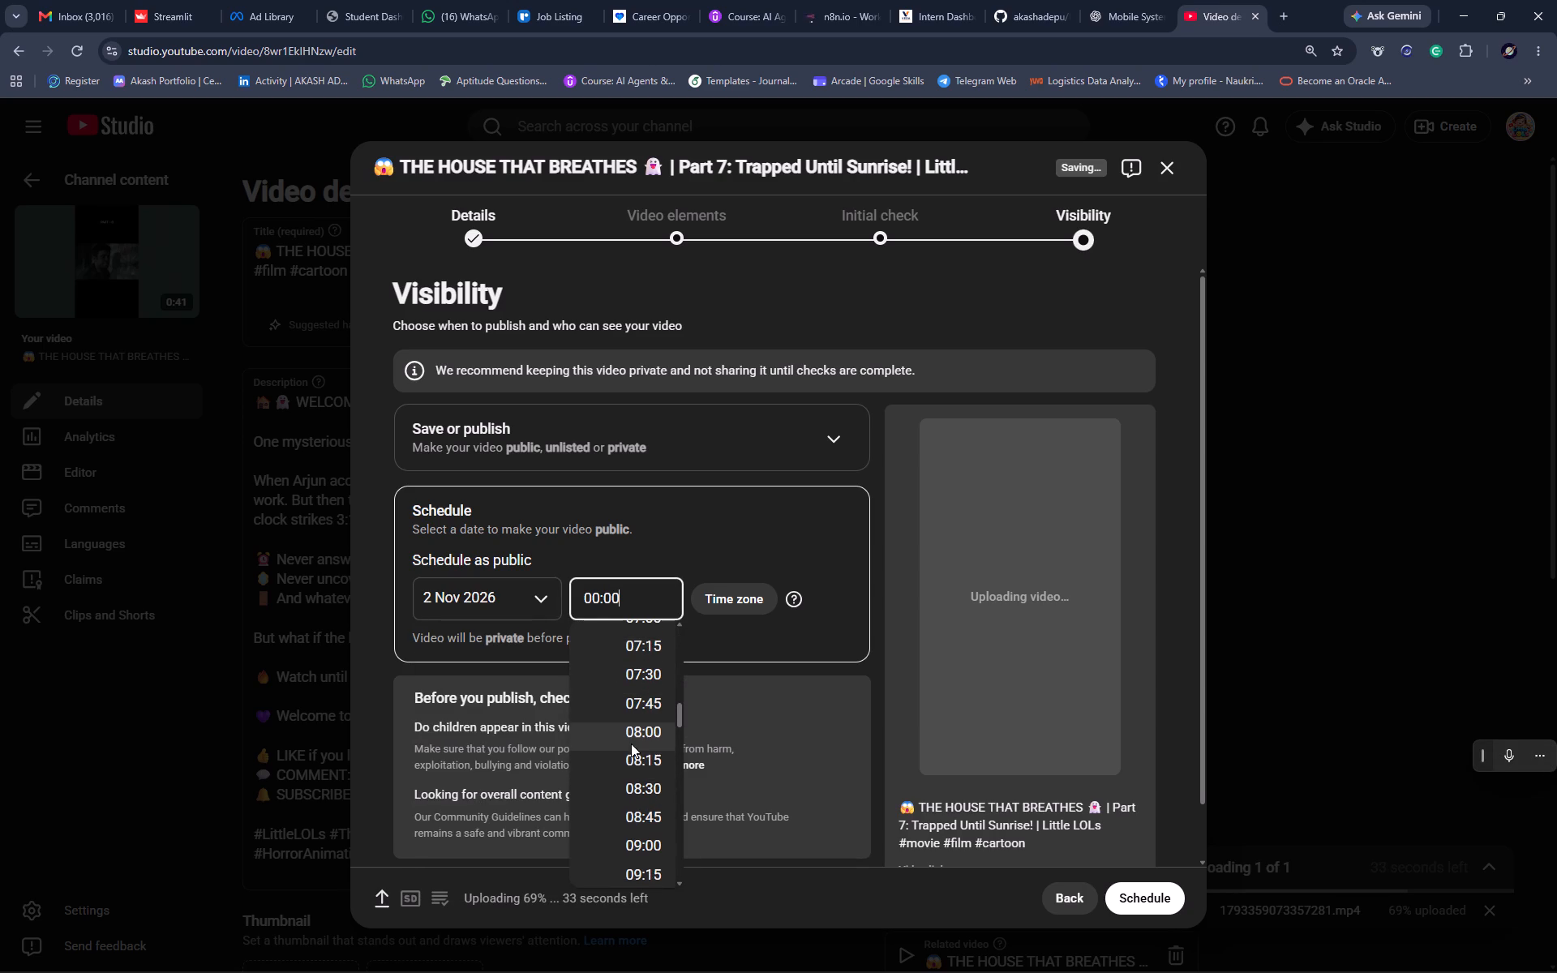
pyautogui.click(648, 678)
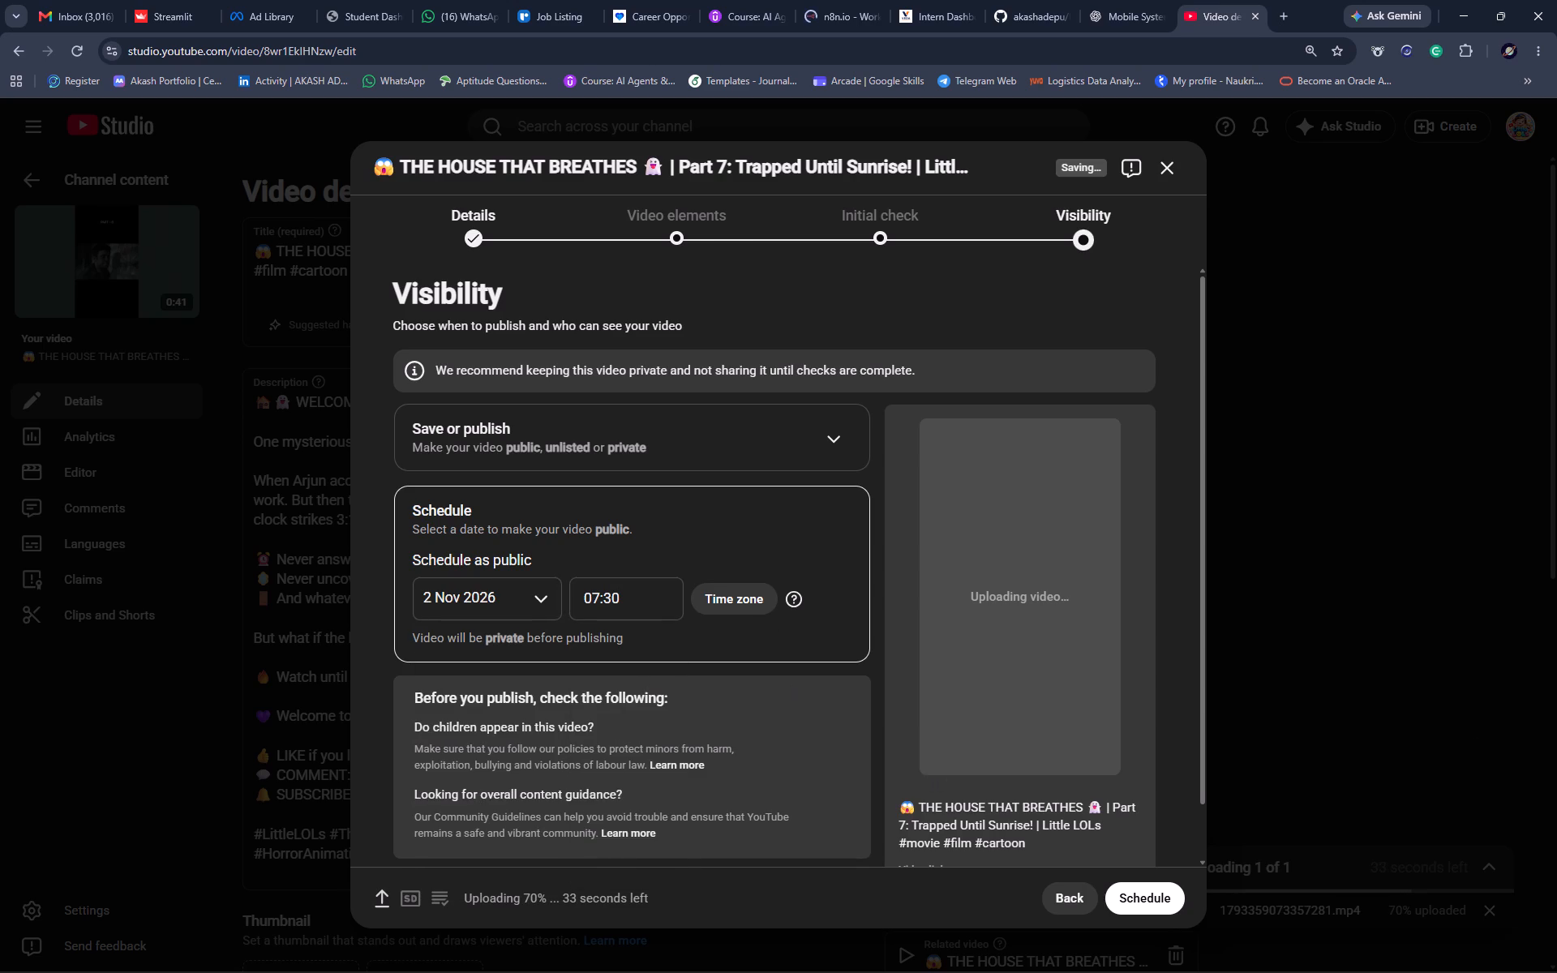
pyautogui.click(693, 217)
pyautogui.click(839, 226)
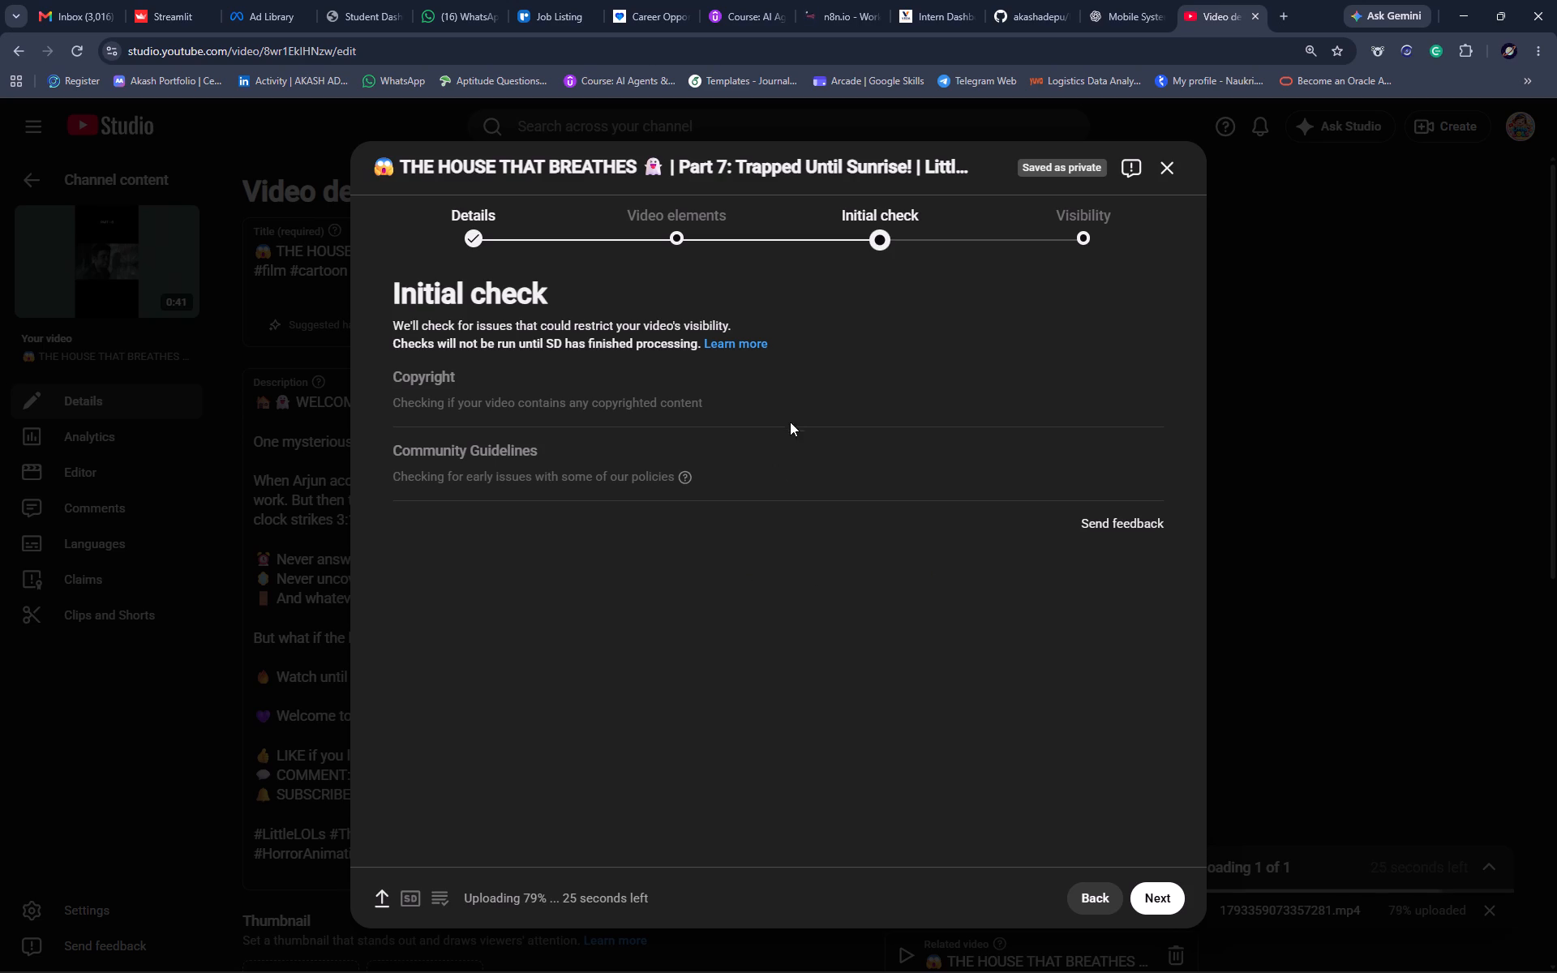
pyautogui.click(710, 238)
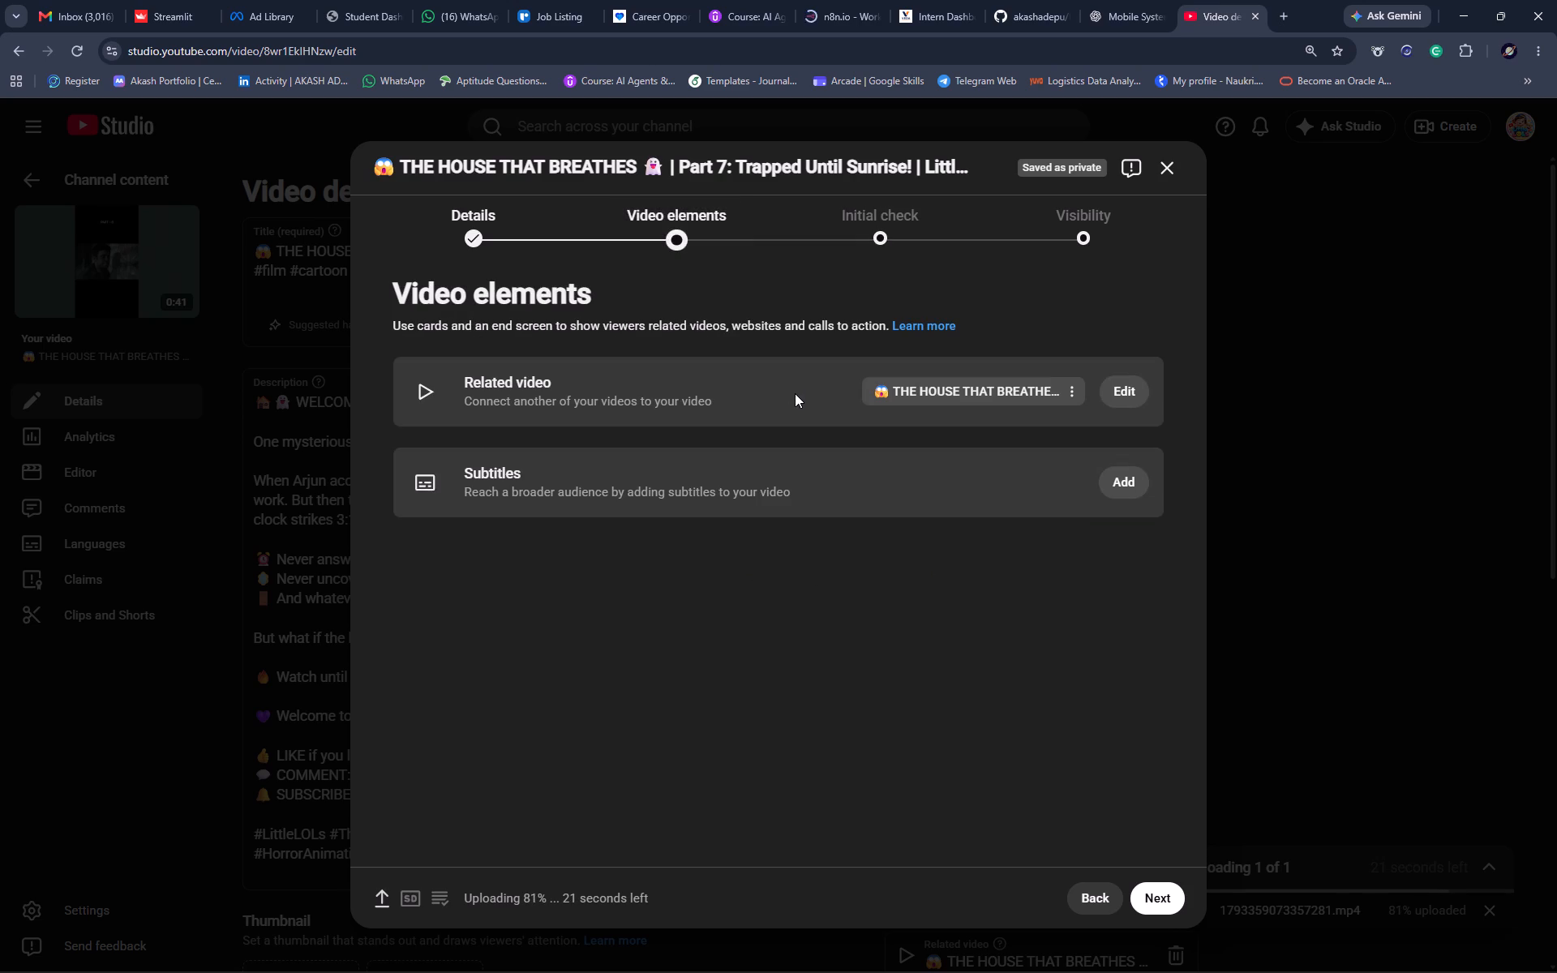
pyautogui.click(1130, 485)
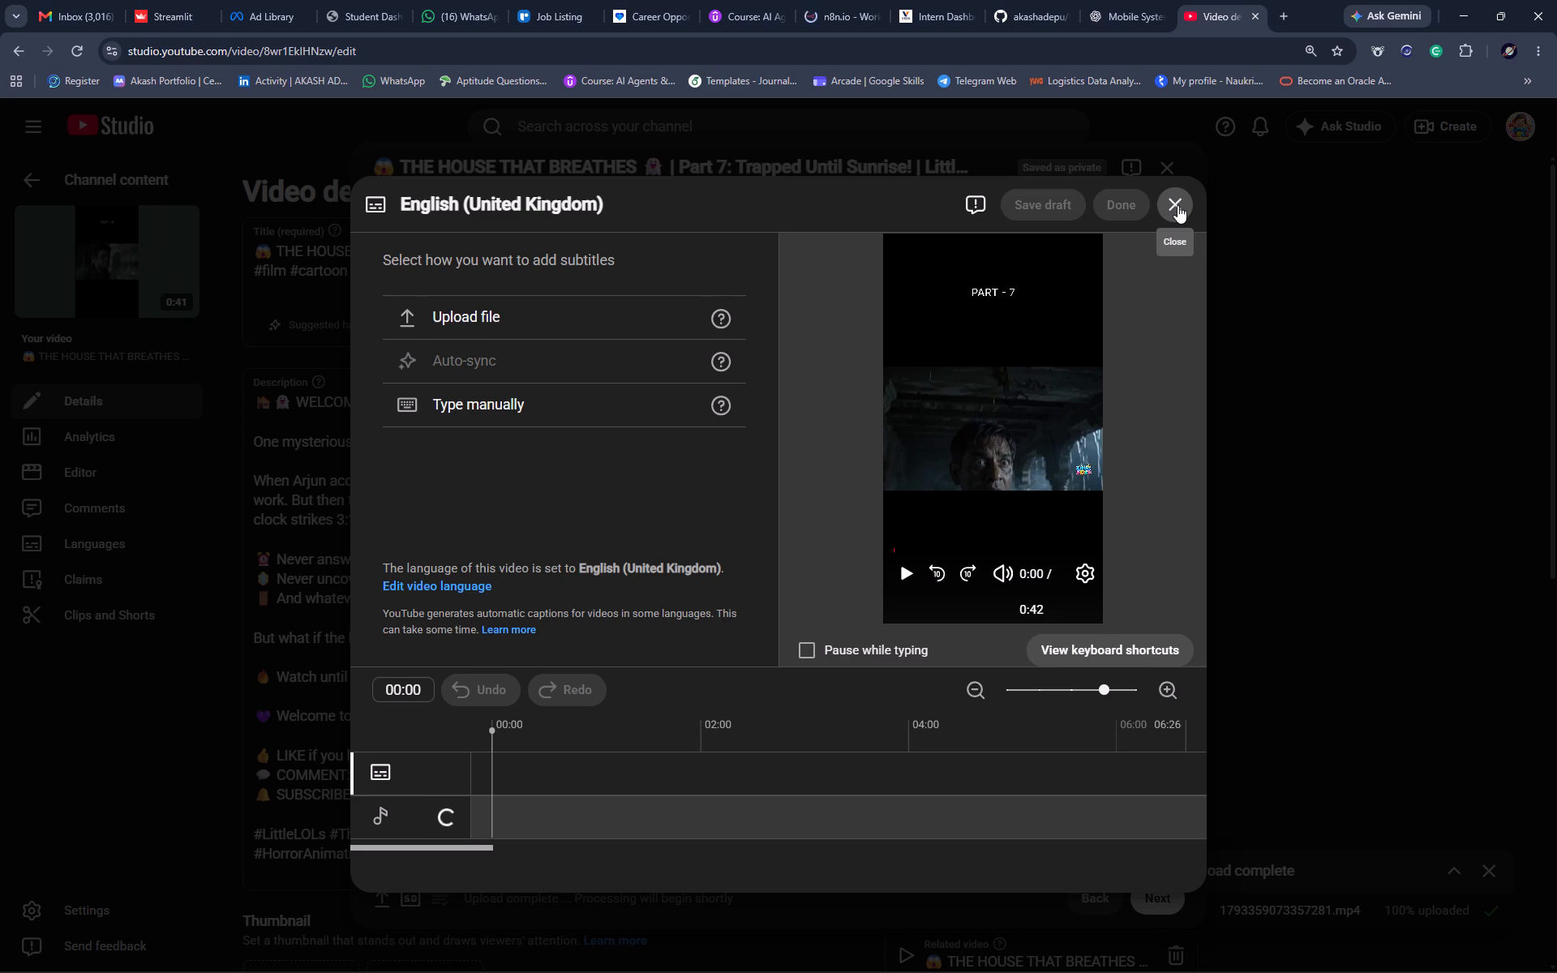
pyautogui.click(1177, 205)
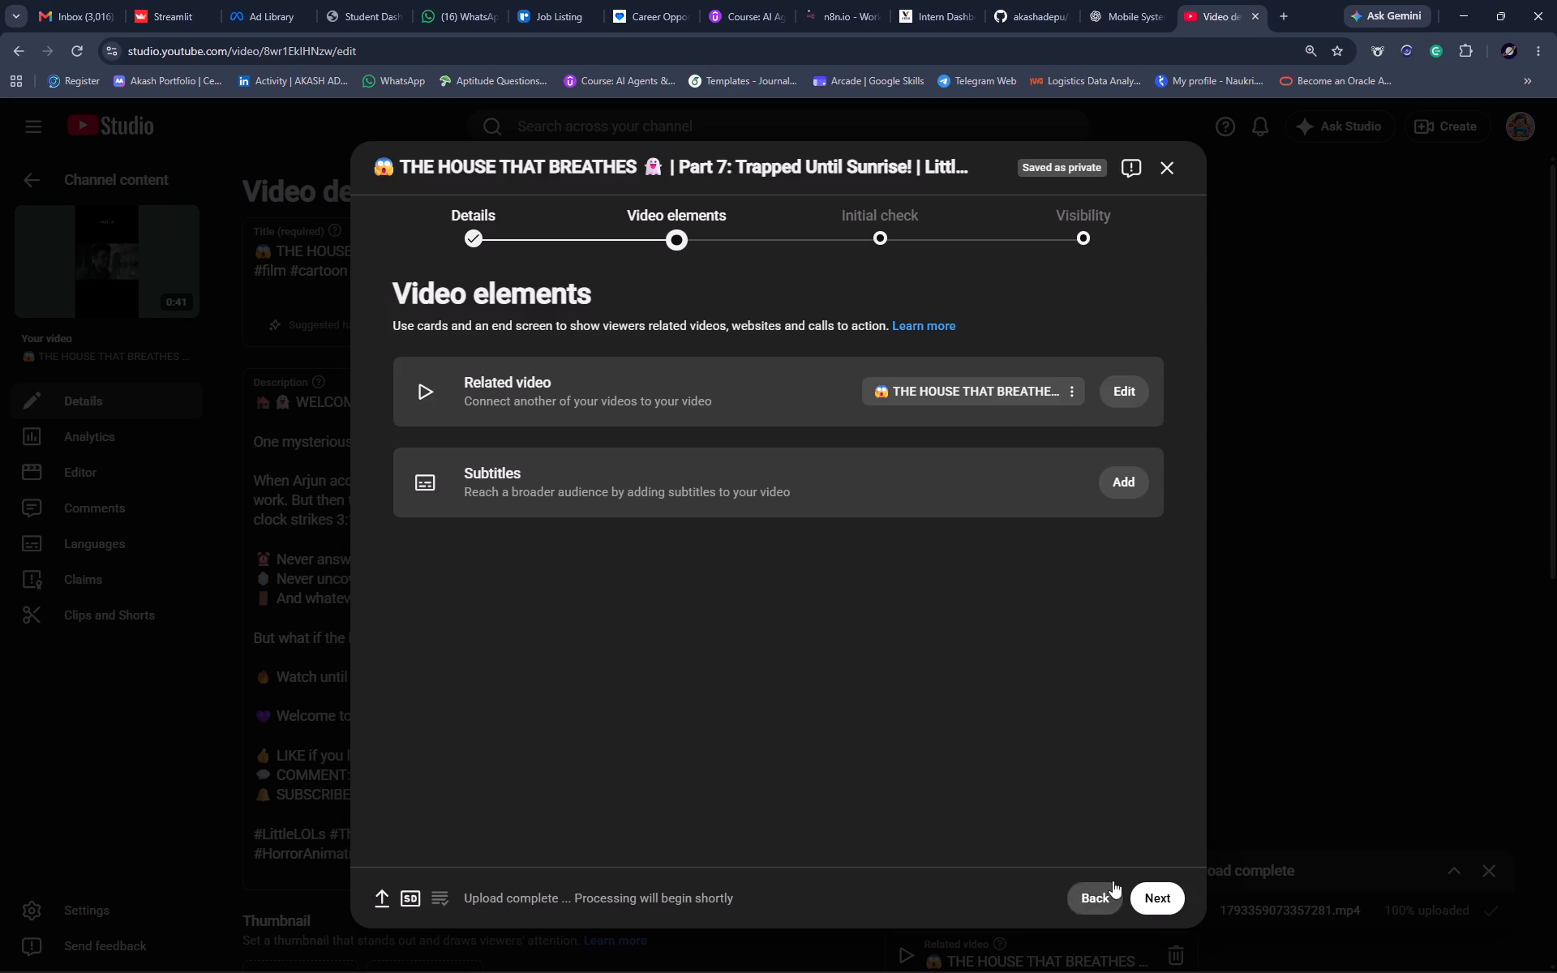
# Search Google for YouTube in a new browser tab and open the main YouTube site from the results.
pyautogui.click(1283, 6)
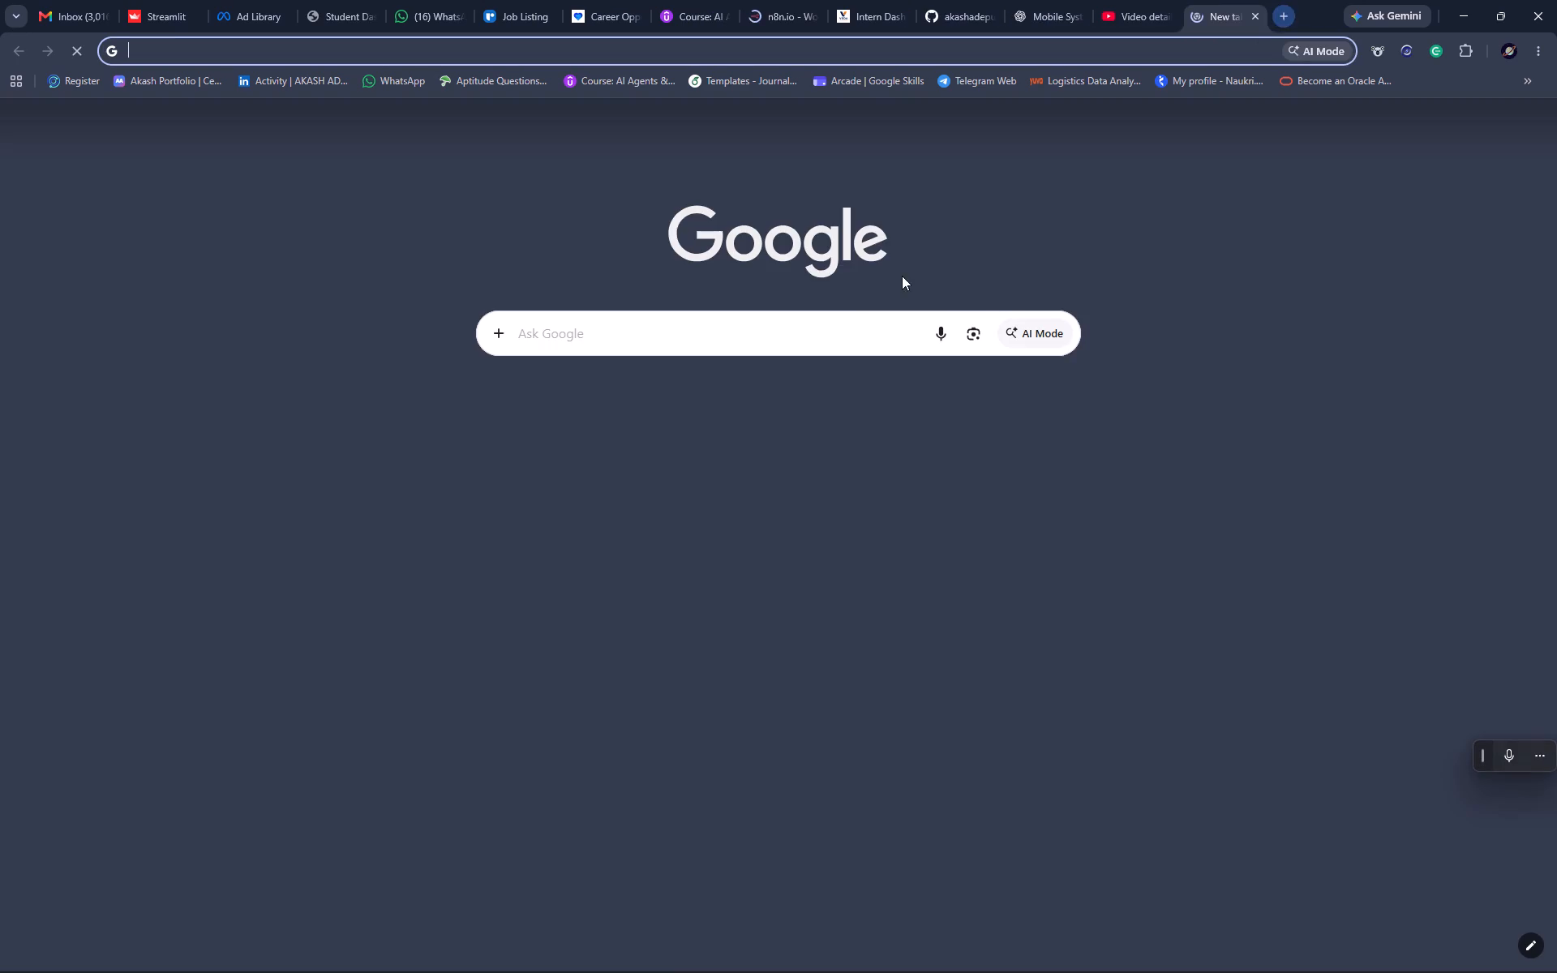
pyautogui.click(672, 342)
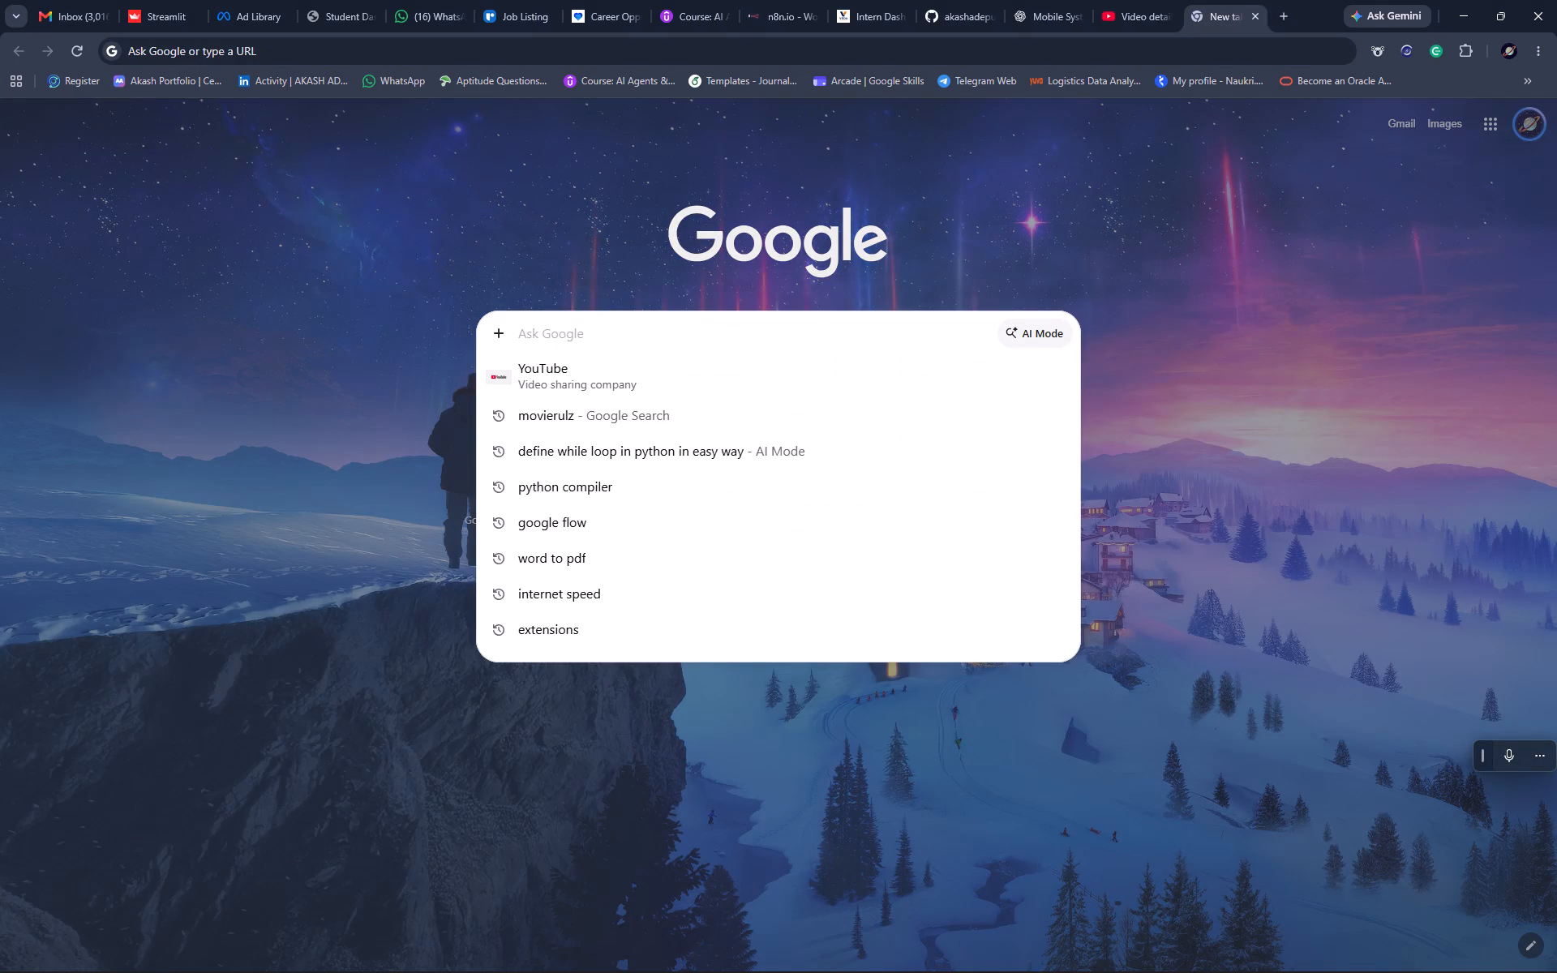
pyautogui.click(610, 392)
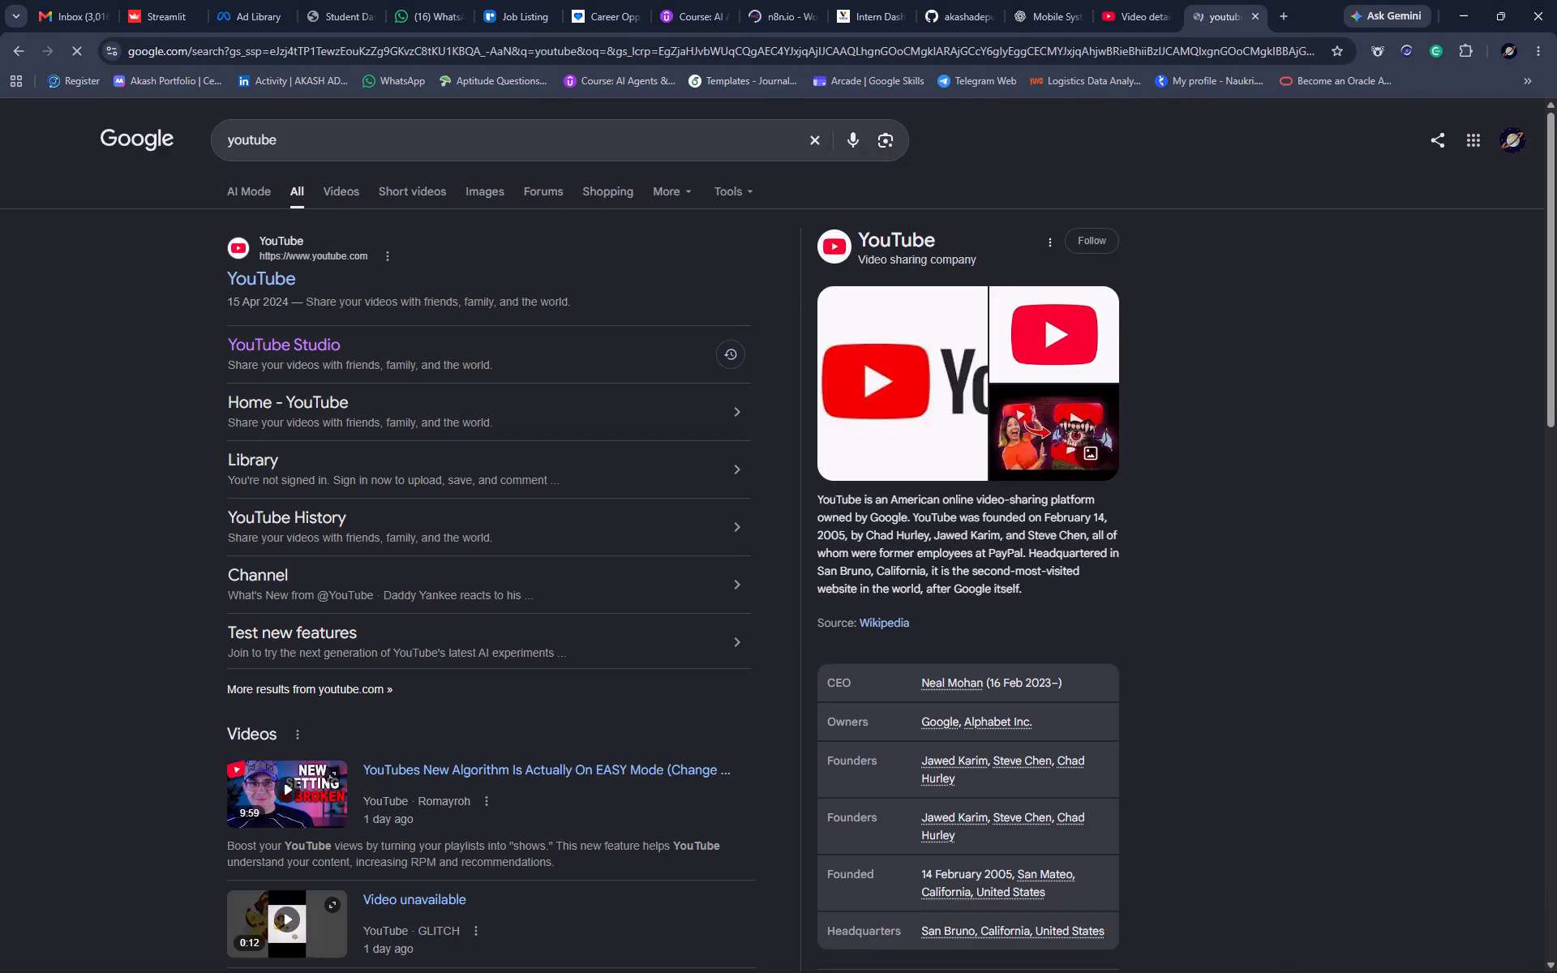
pyautogui.click(251, 281)
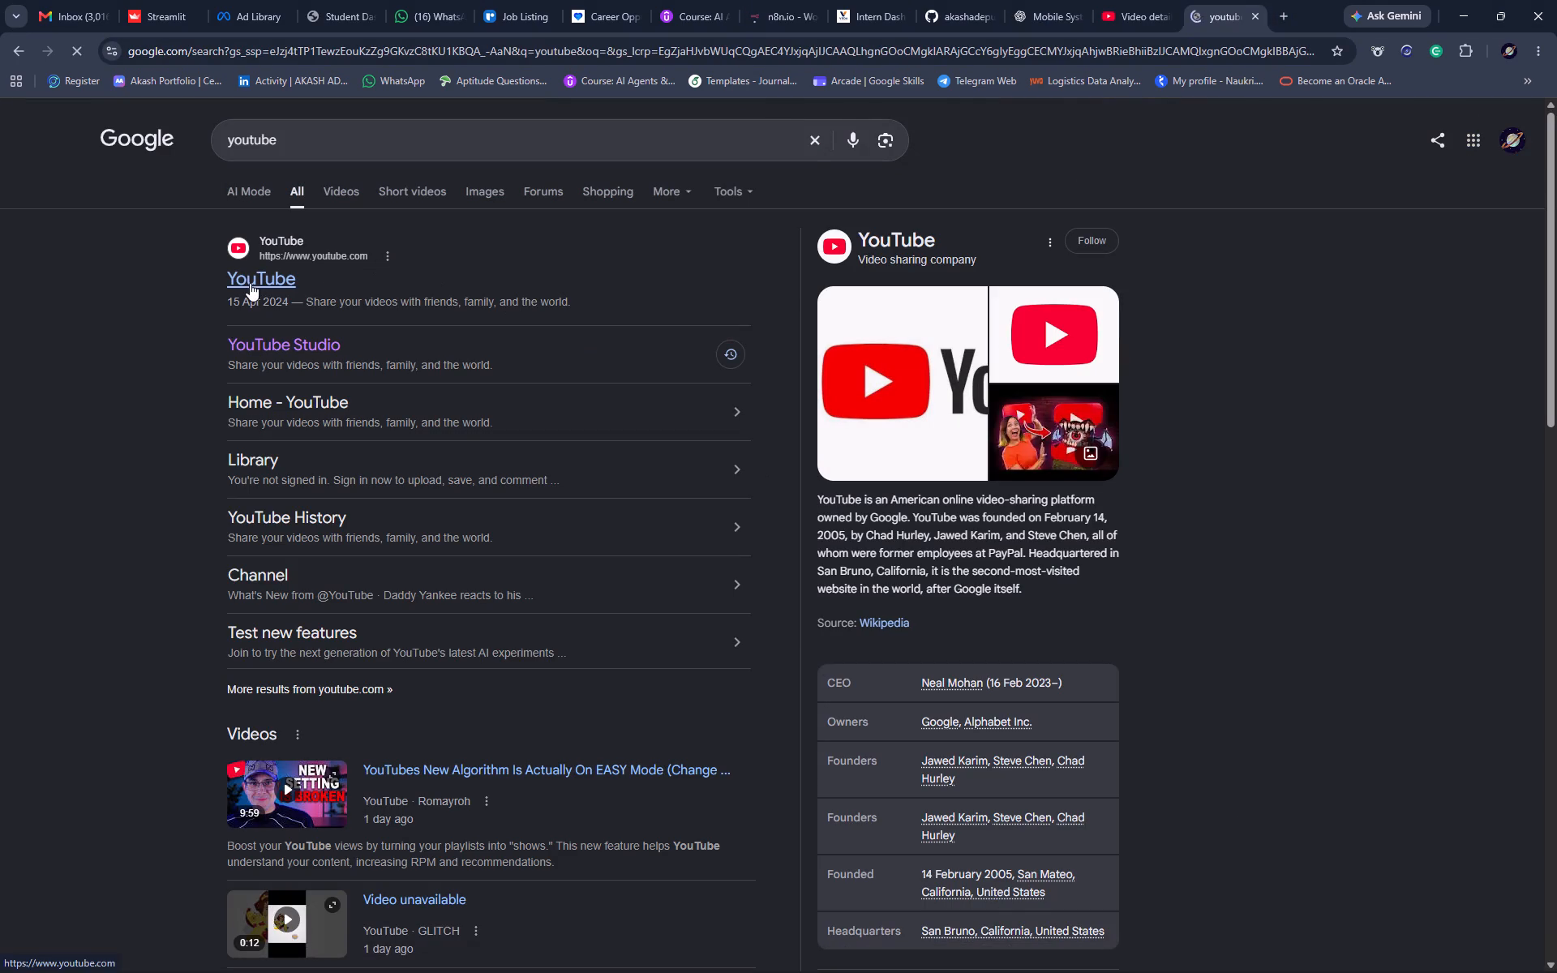
# Return to the video details in YouTube Studio and open the subtitle editor for the THE HOUSE THAT BREATHES Part 7 video.
pyautogui.click(1109, 4)
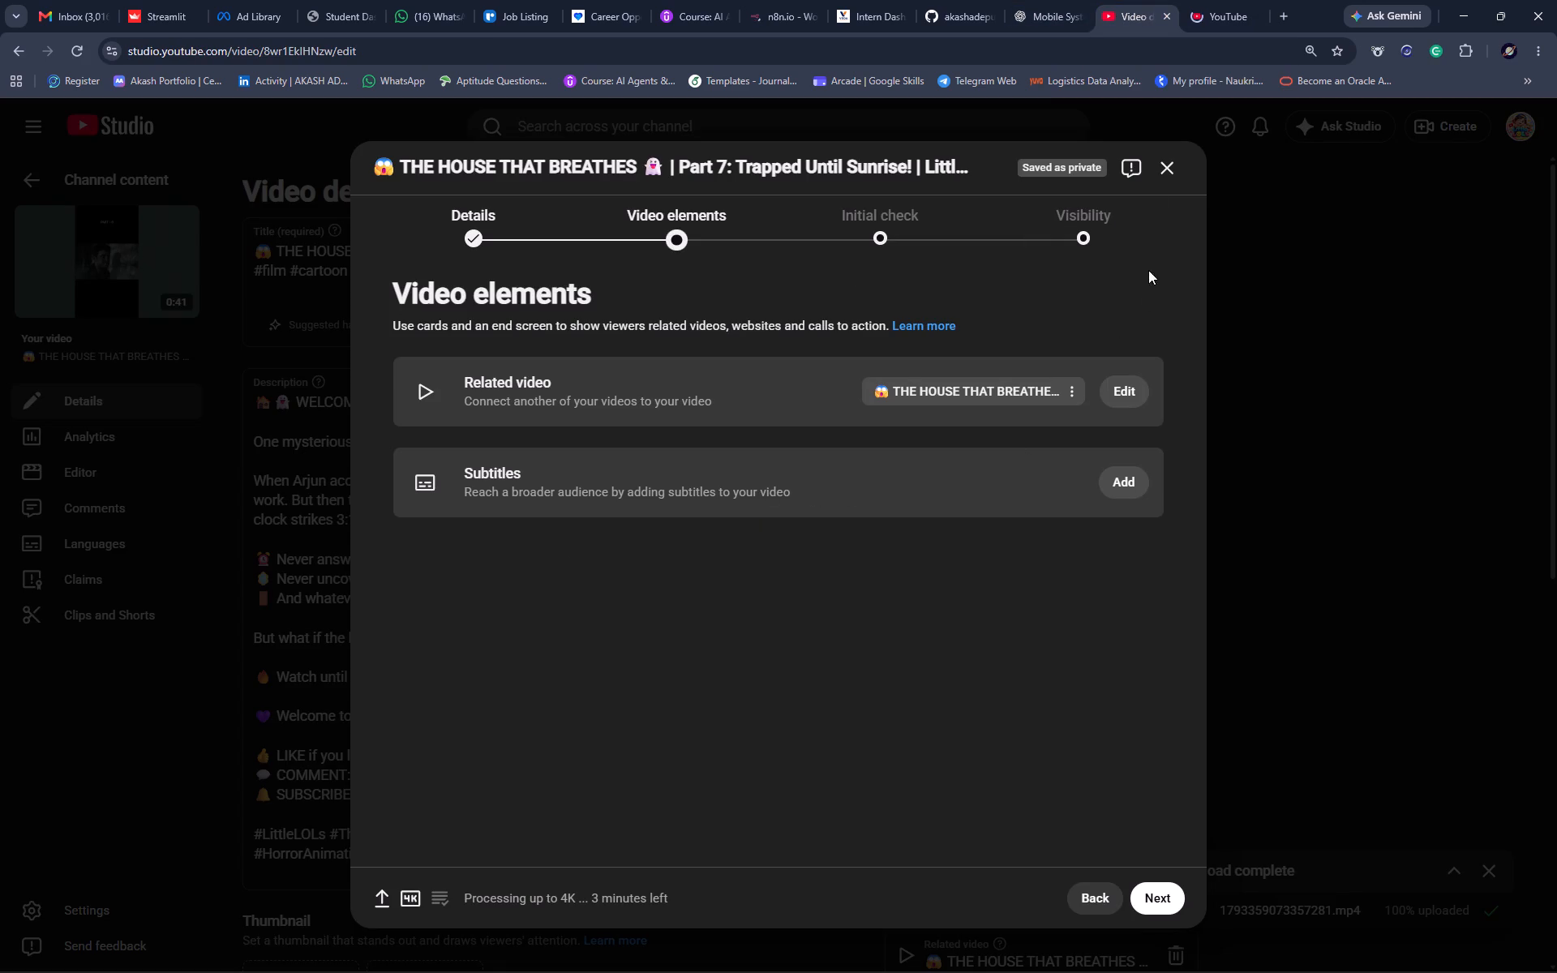
pyautogui.click(1115, 486)
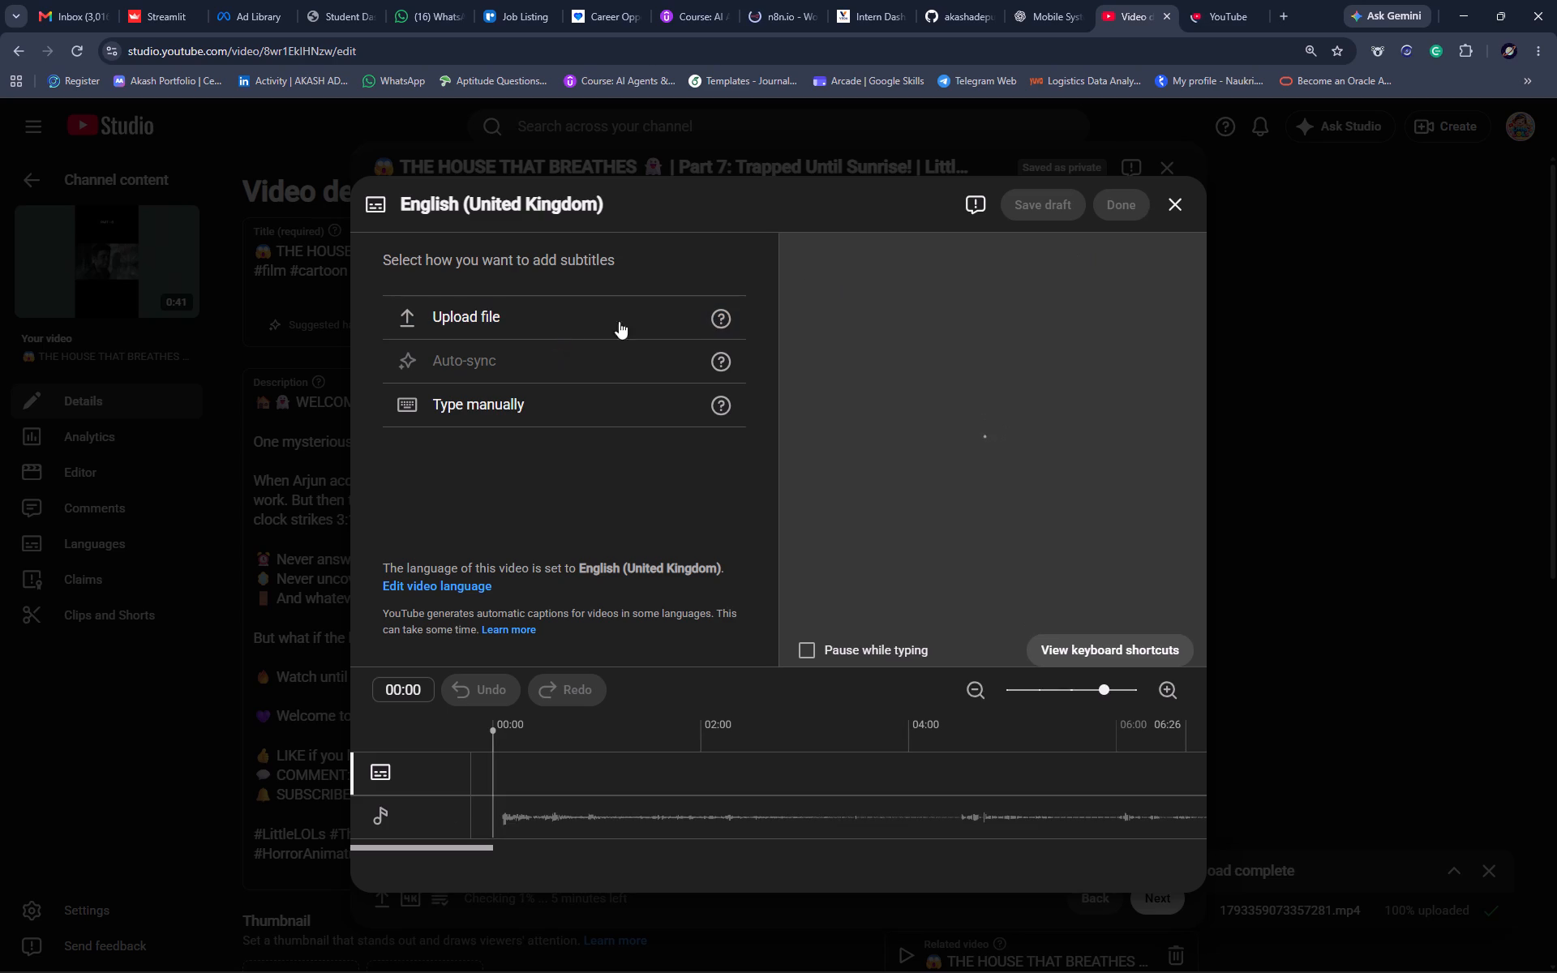
# Switch back to the main YouTube site's browser tab.
pyautogui.click(1220, 15)
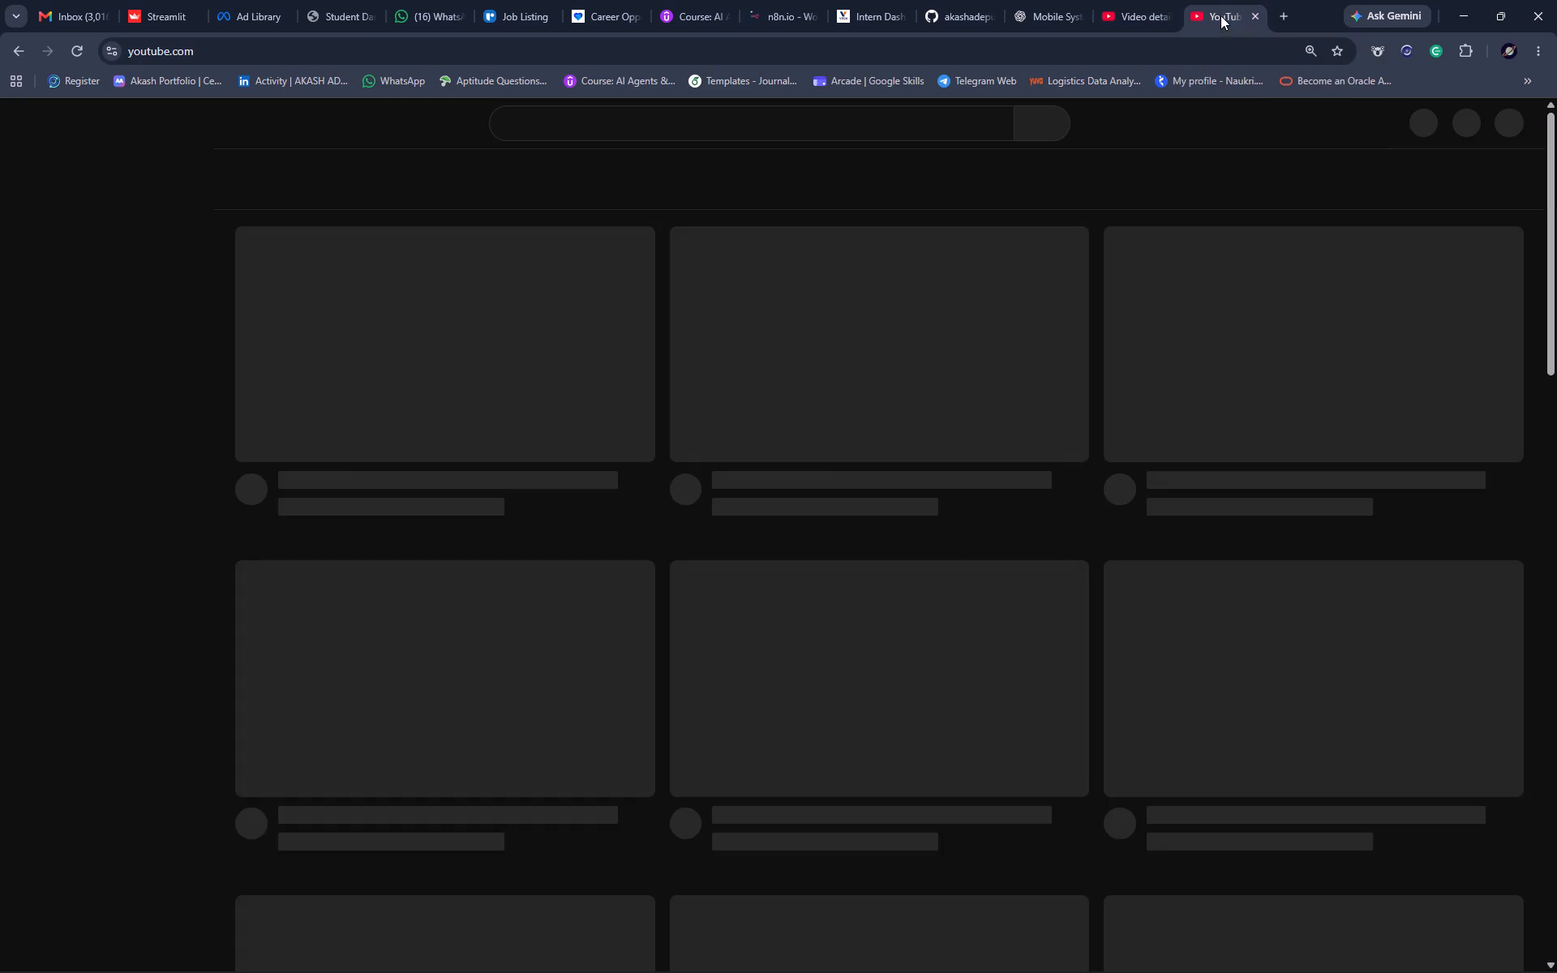
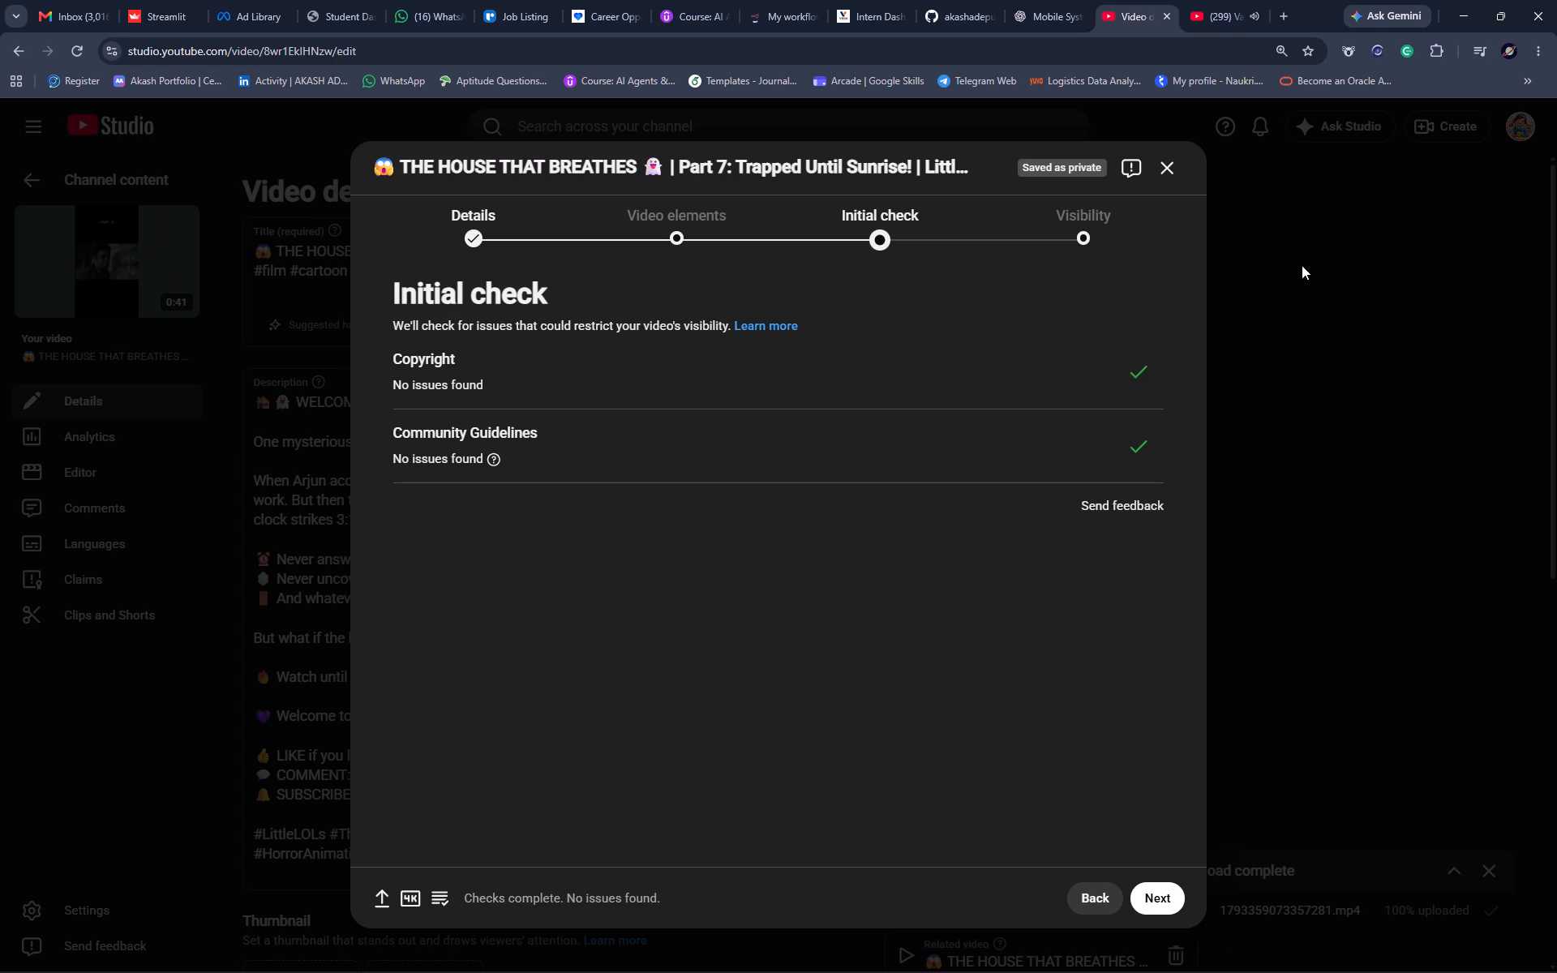
# Proceed past the initial check, schedule the Part 7 video with its set date and time, and close the confirmation.
pyautogui.click(1152, 892)
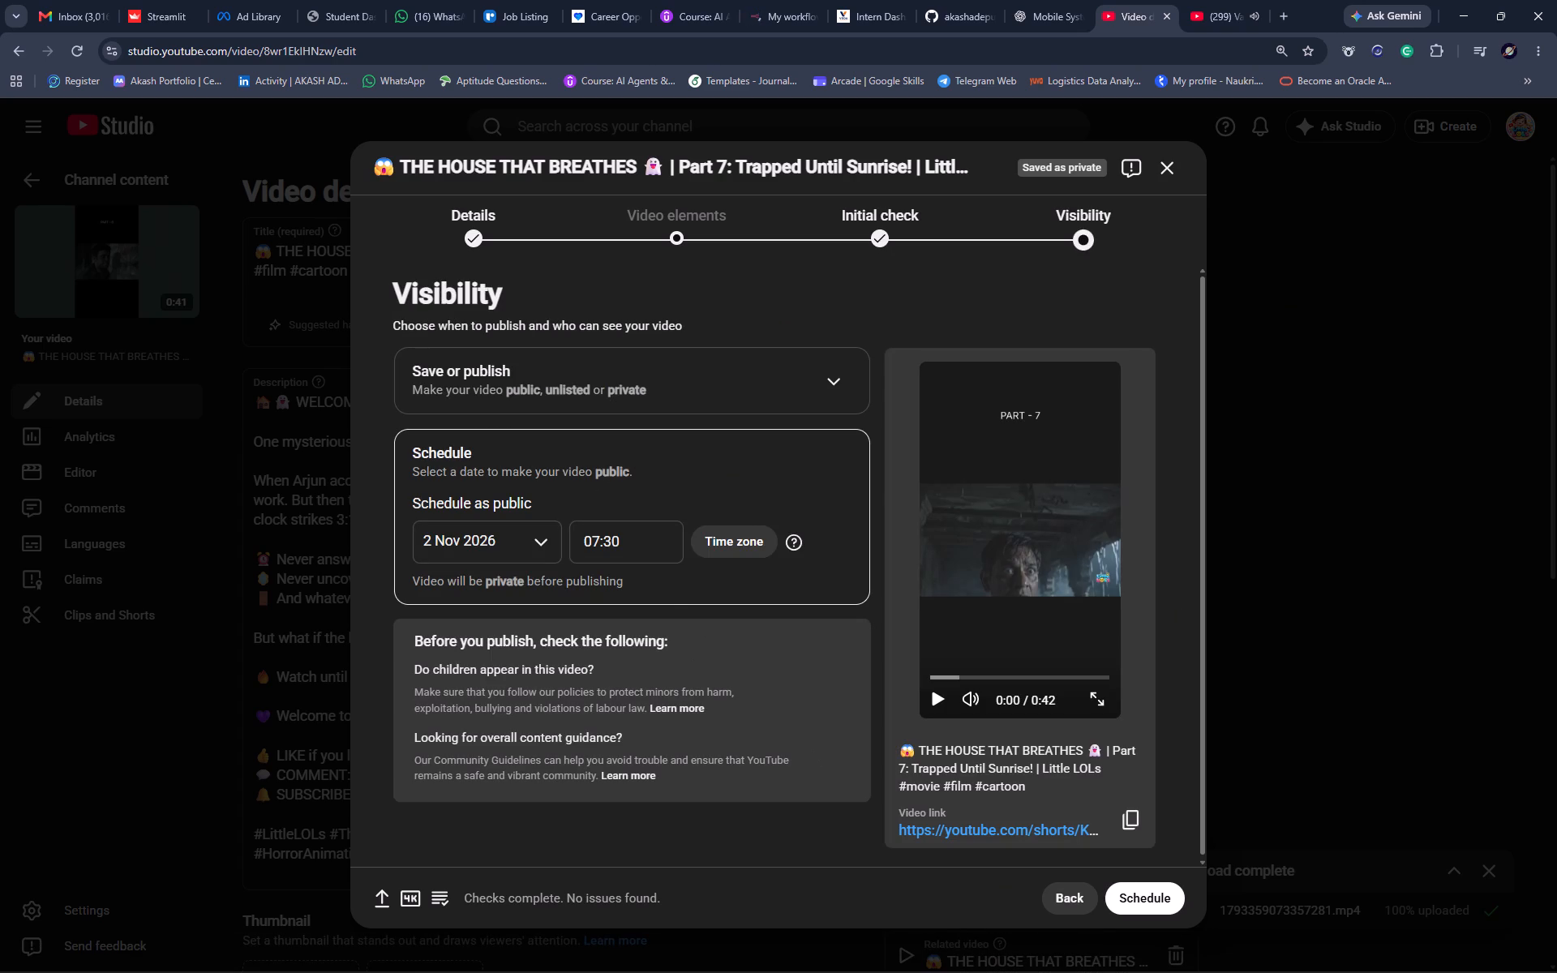
pyautogui.click(1144, 897)
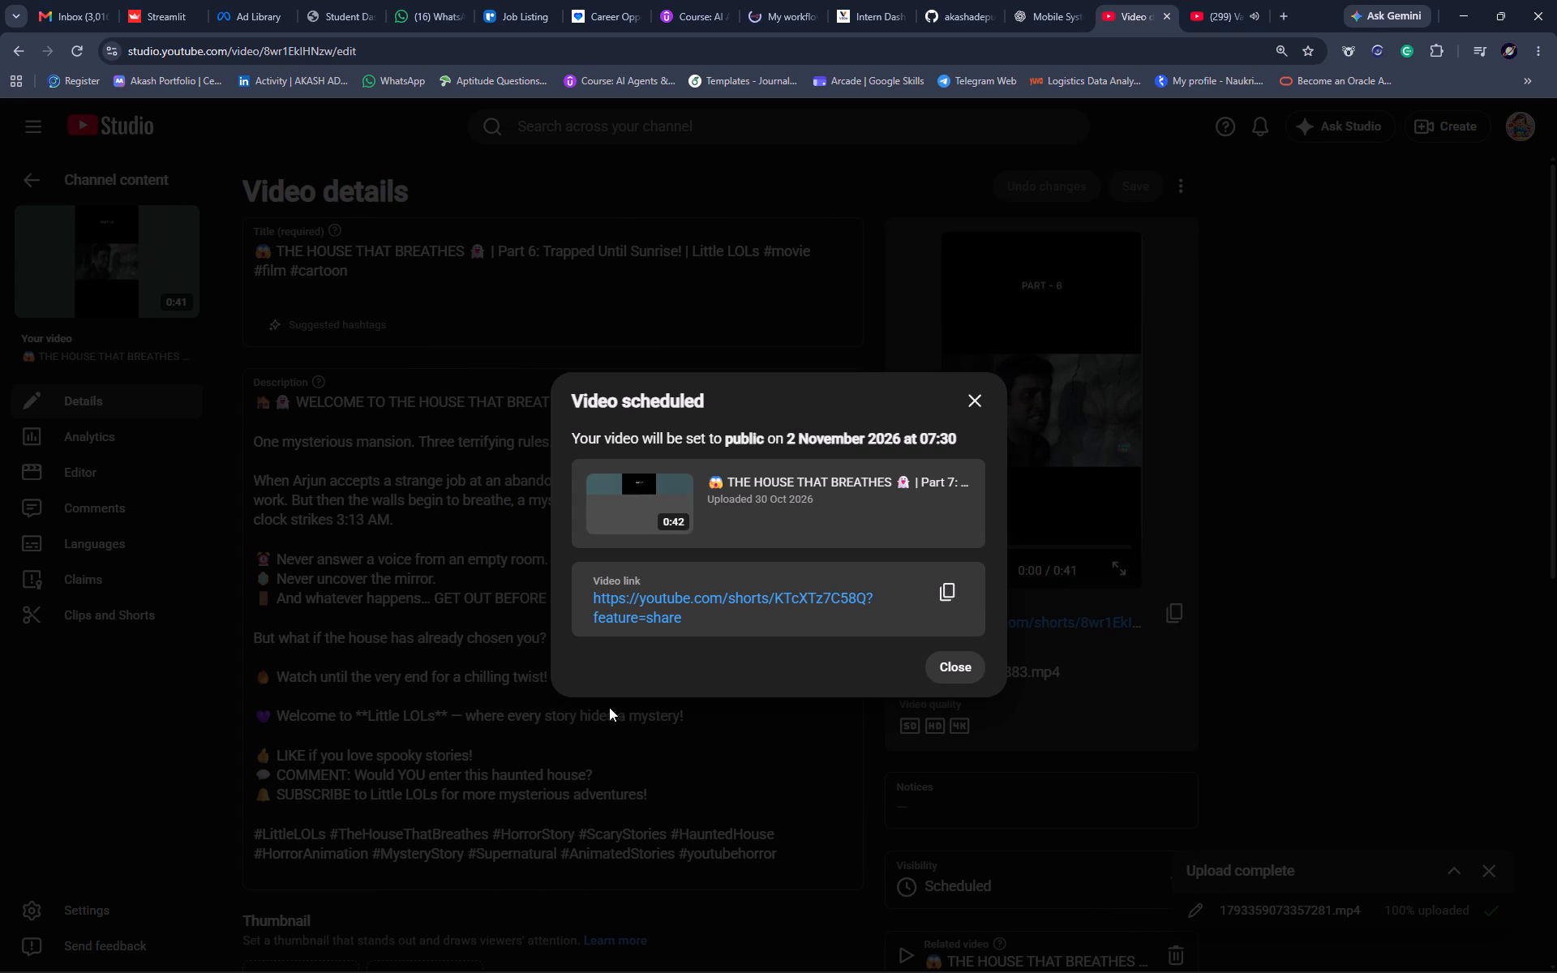
pyautogui.click(942, 652)
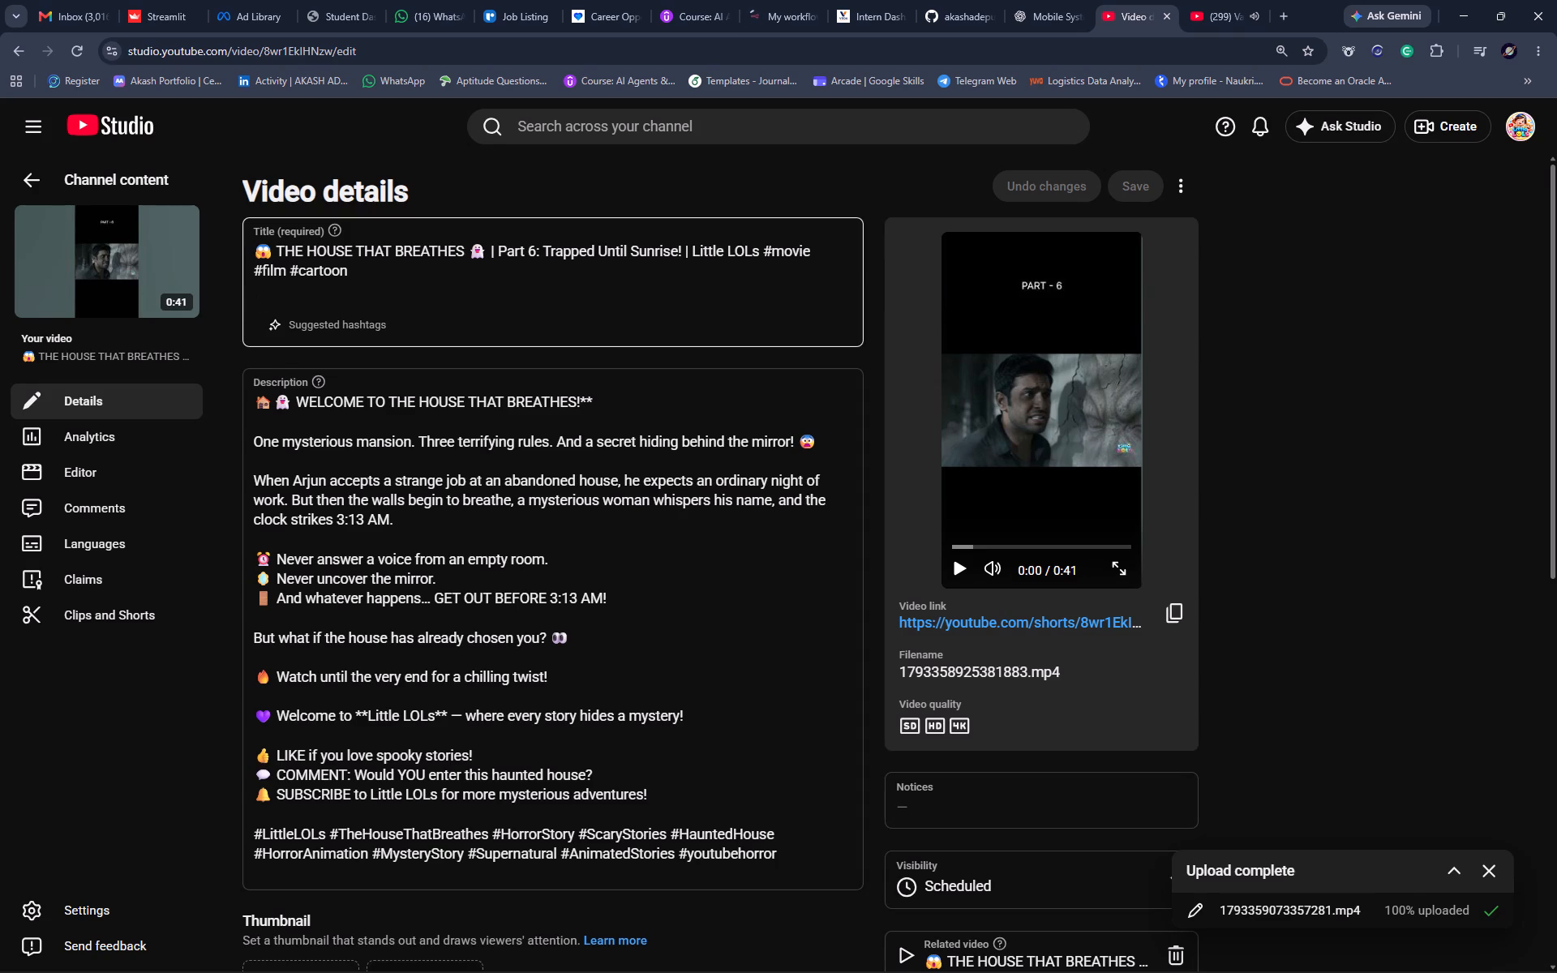
# Return to the channel content and look through the list of Shorts.
pyautogui.click(1455, 123)
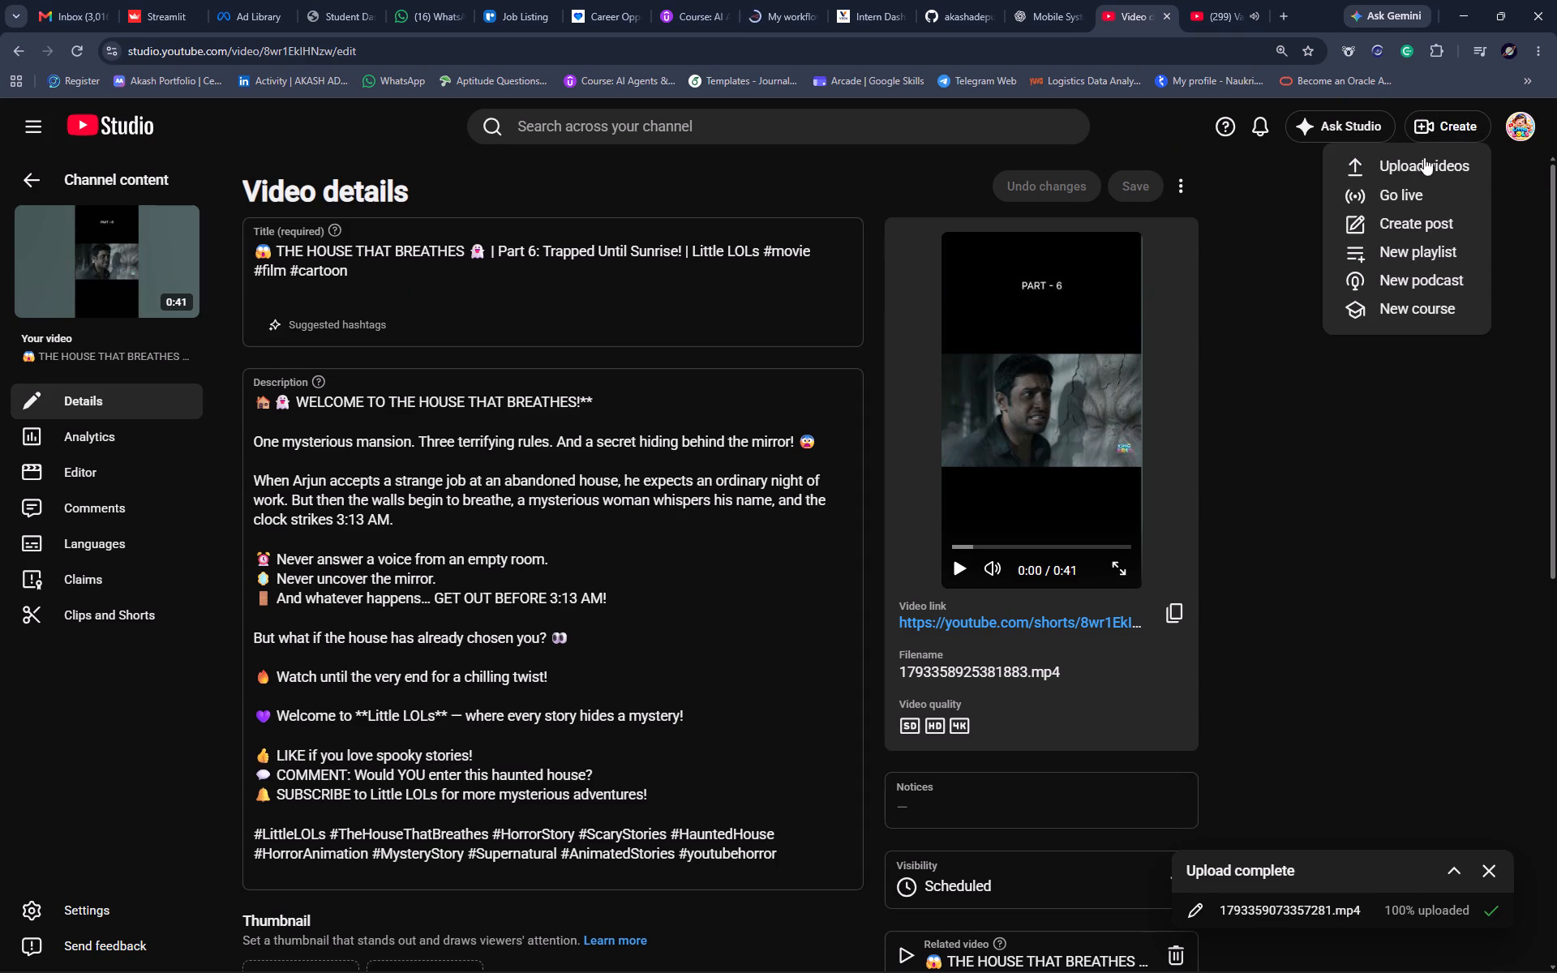
pyautogui.click(28, 190)
pyautogui.click(27, 186)
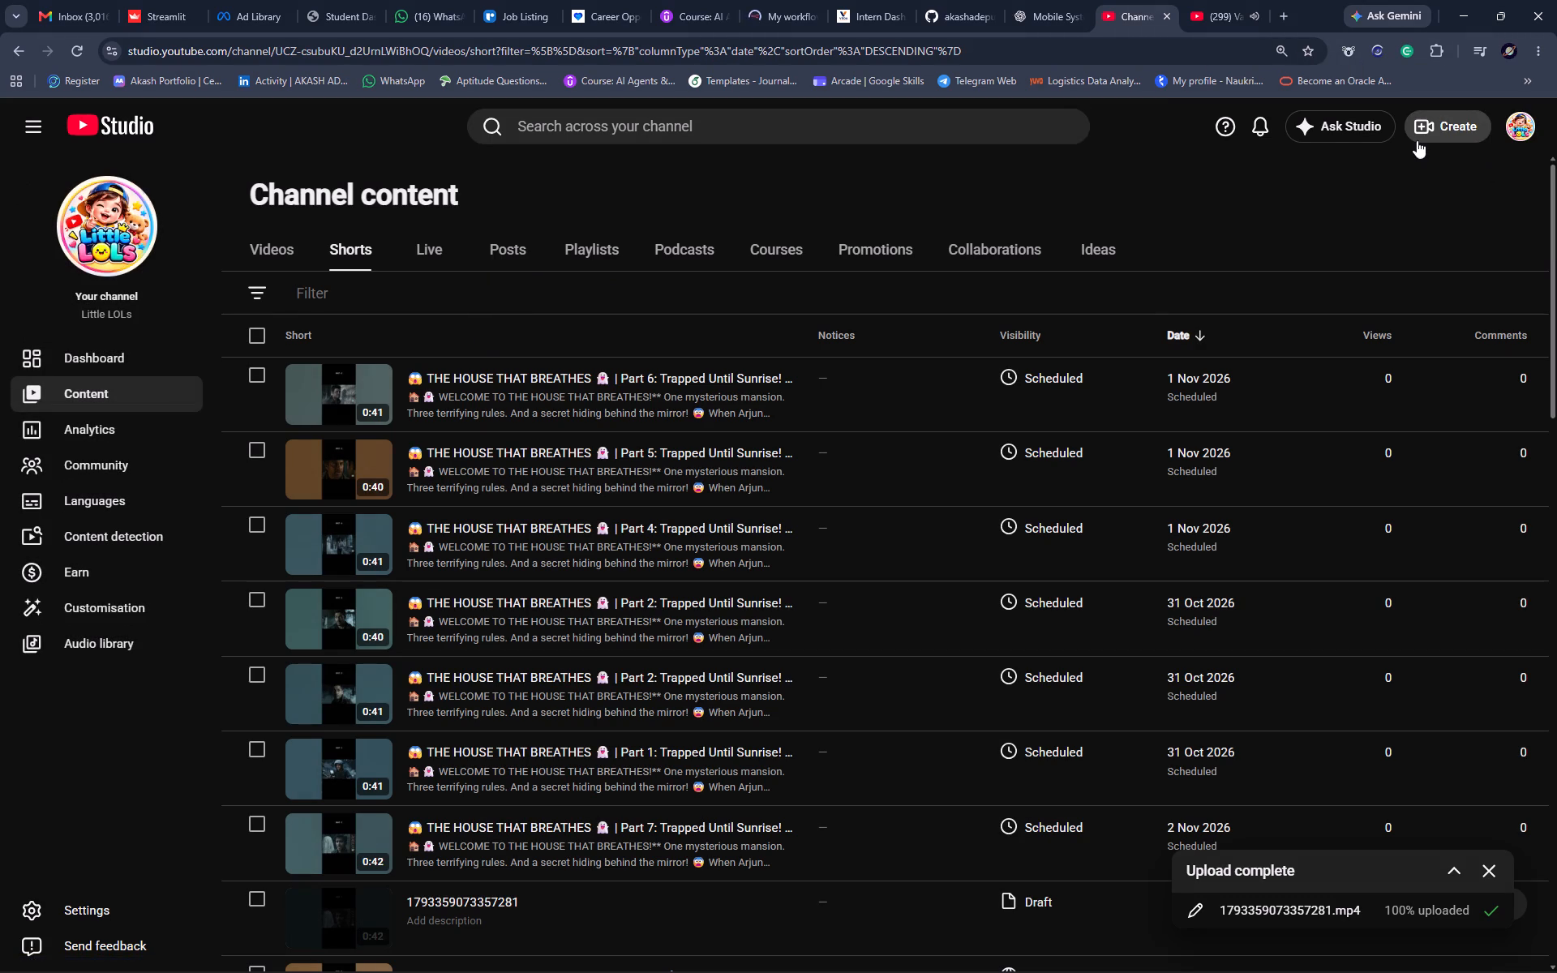
pyautogui.click(122, 406)
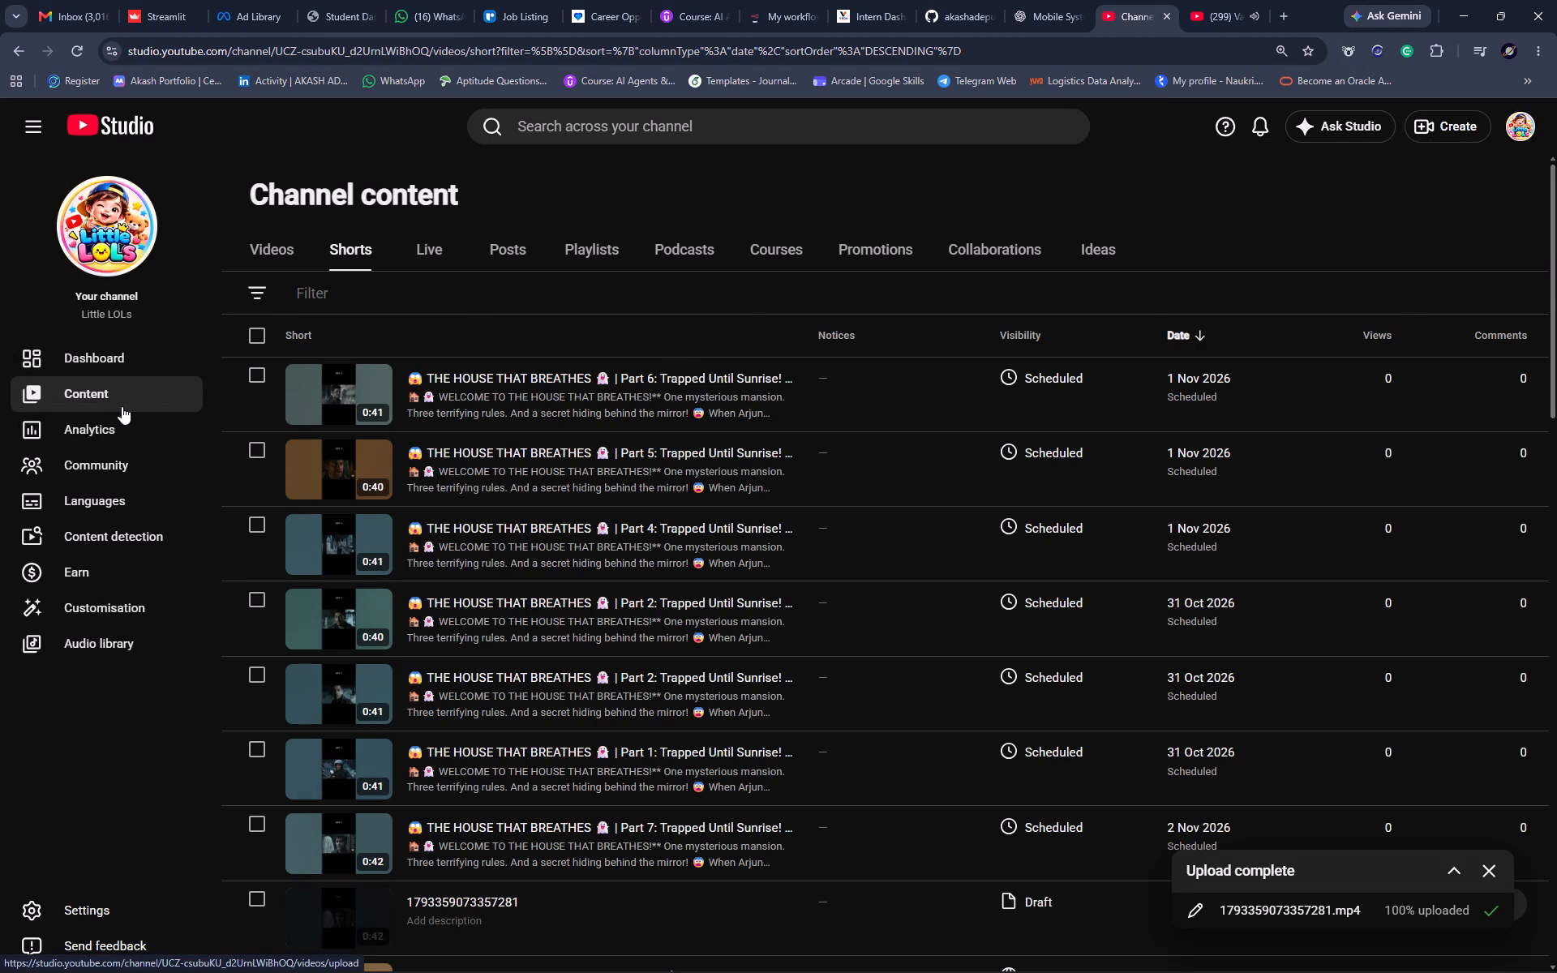
pyautogui.scroll(1, 380, 367)
pyautogui.click(320, 250)
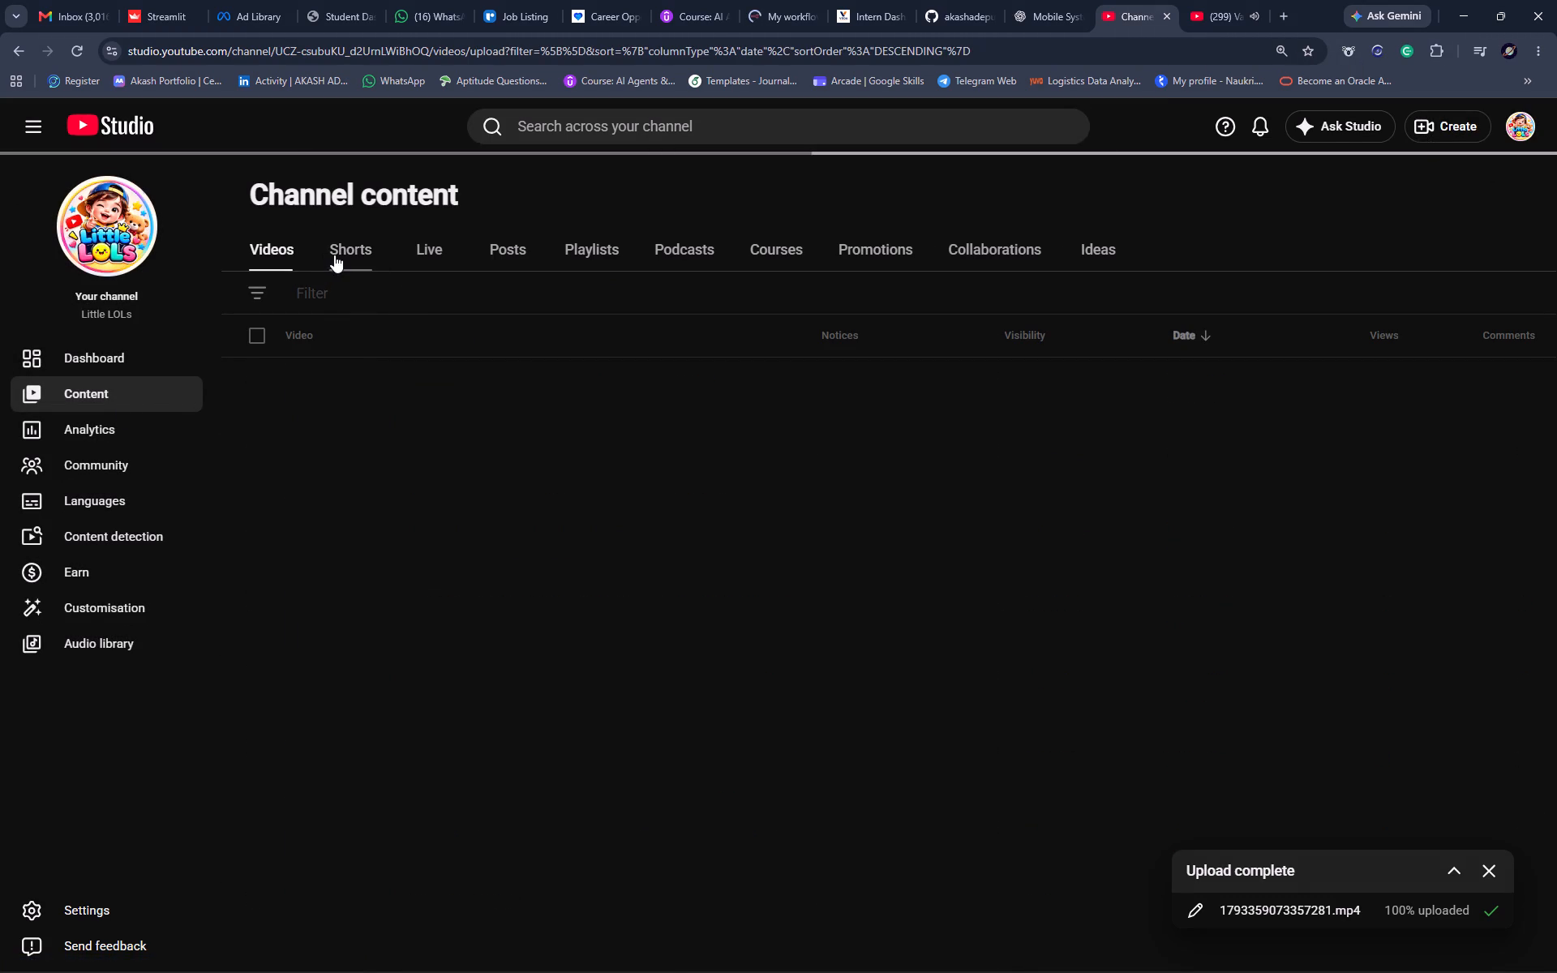
pyautogui.click(334, 255)
pyautogui.scroll(2, 543, 428)
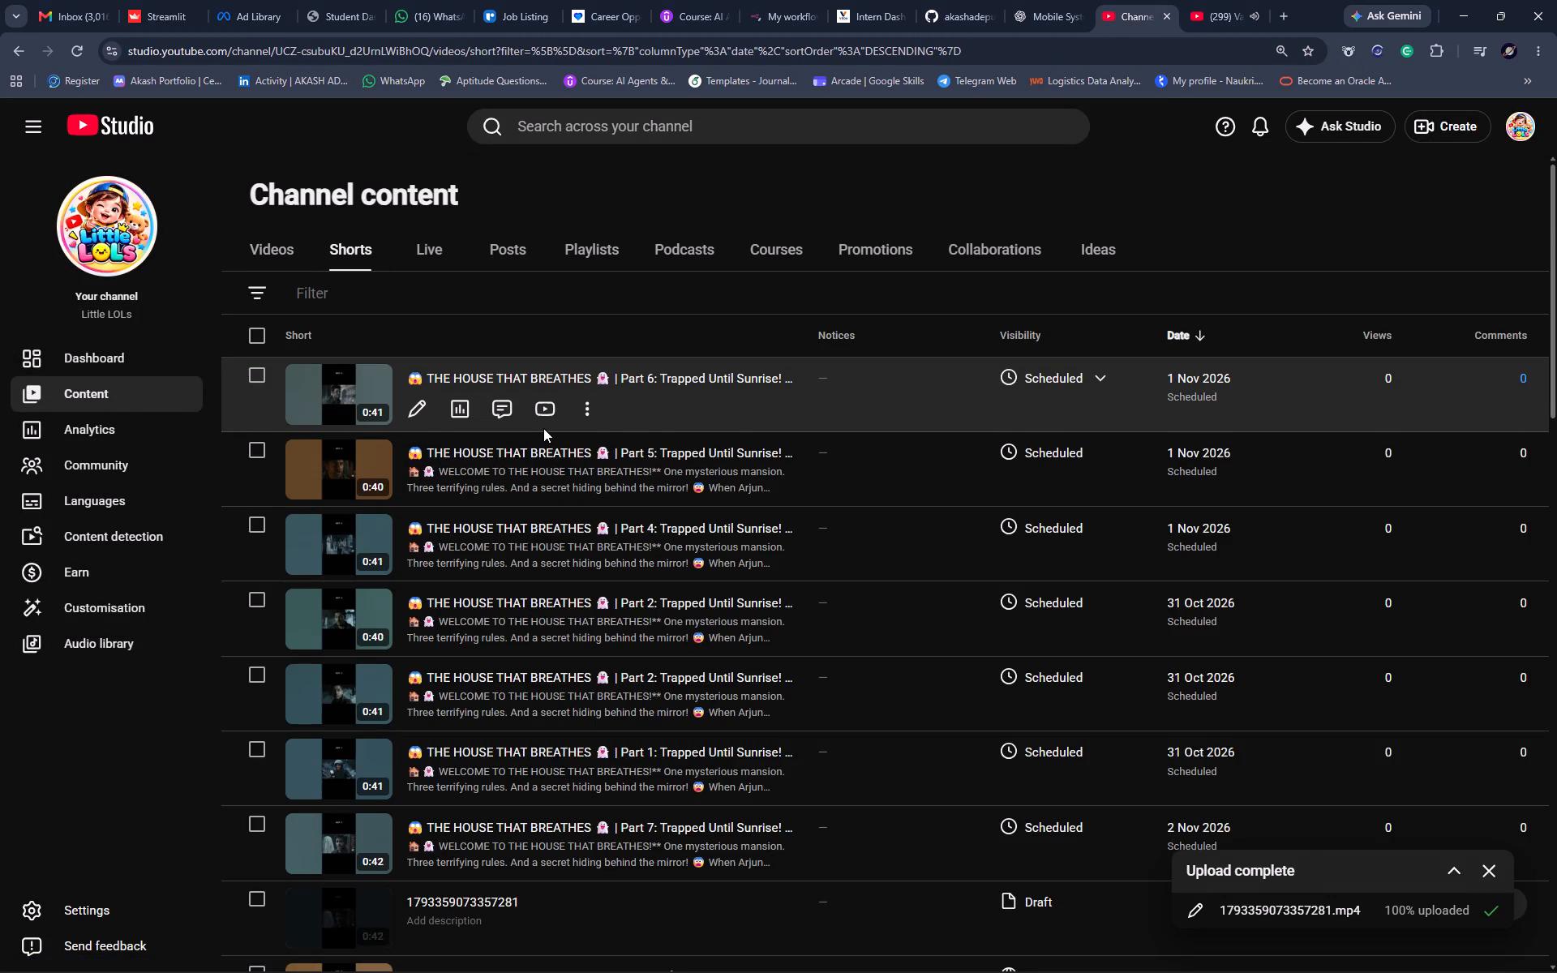
pyautogui.scroll(5, 543, 428)
pyautogui.scroll(-7, 543, 435)
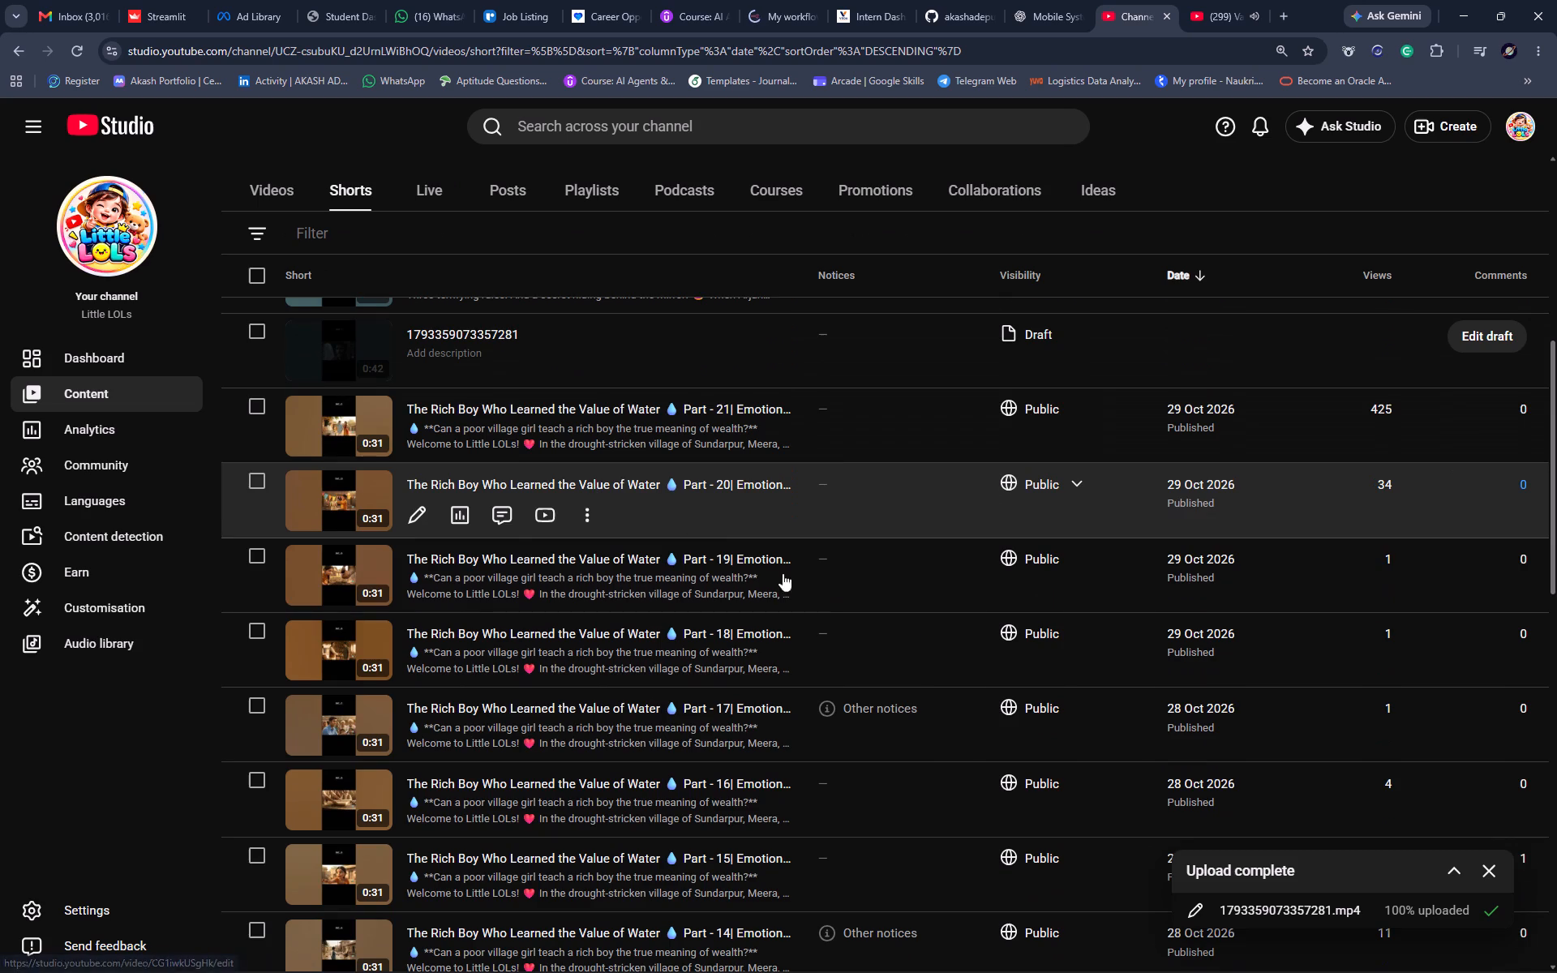
# Open the video details of the completed upload 1793359073357281.mp4 and review its description and settings.
pyautogui.click(1412, 875)
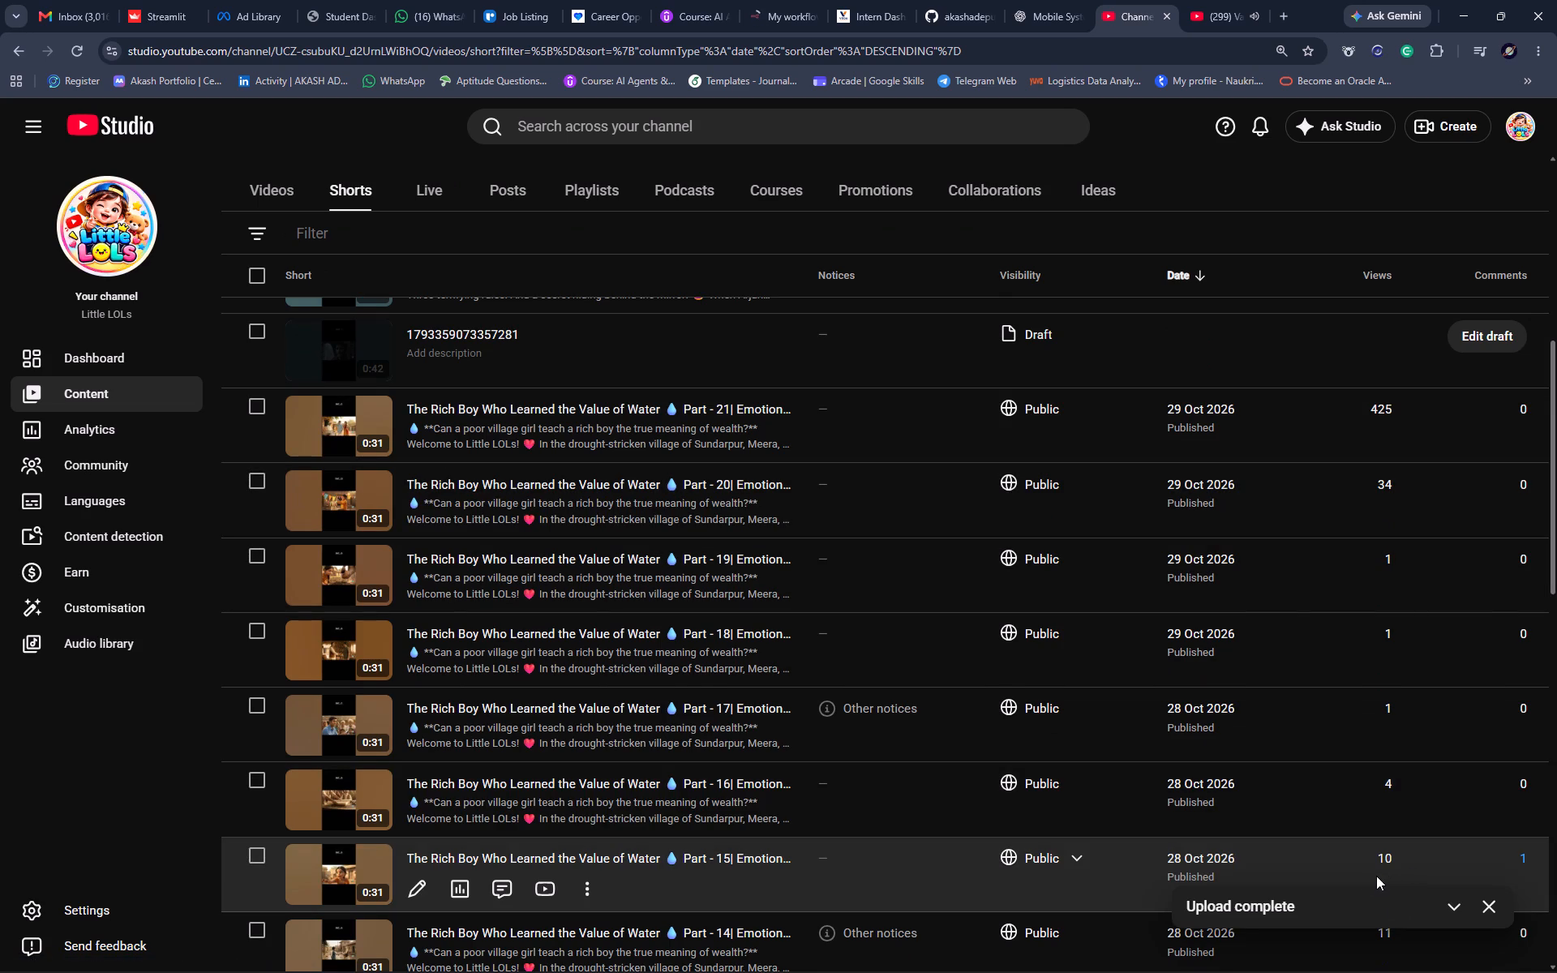
pyautogui.click(1393, 901)
pyautogui.click(1384, 919)
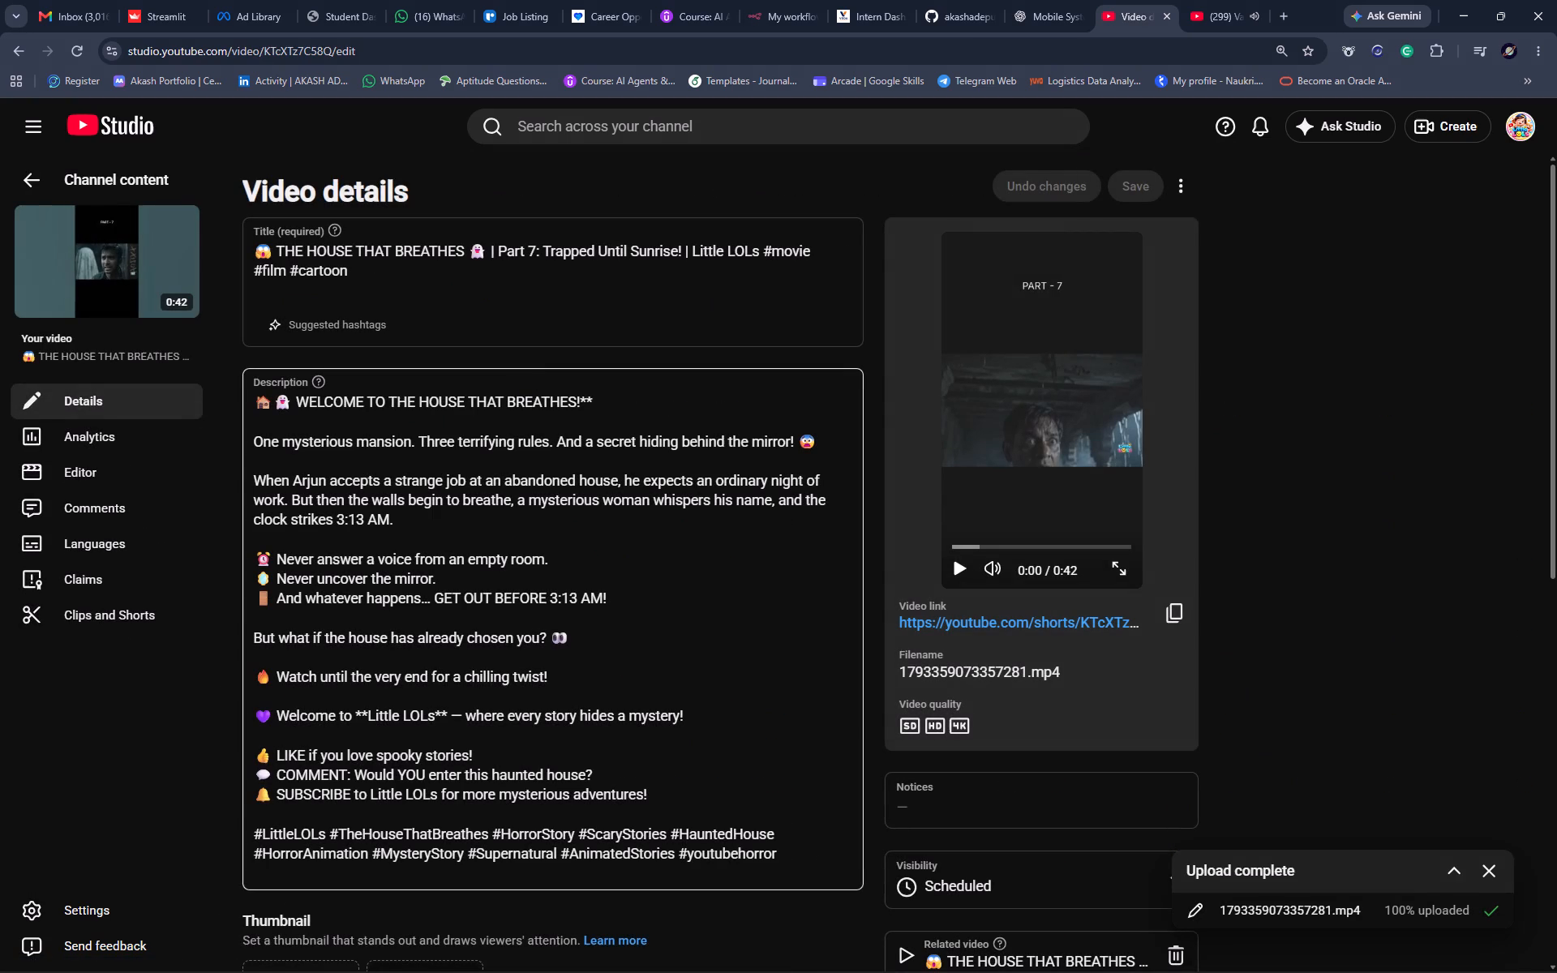
pyautogui.scroll(-2, 877, 574)
pyautogui.scroll(1, 829, 601)
pyautogui.scroll(-1, 791, 612)
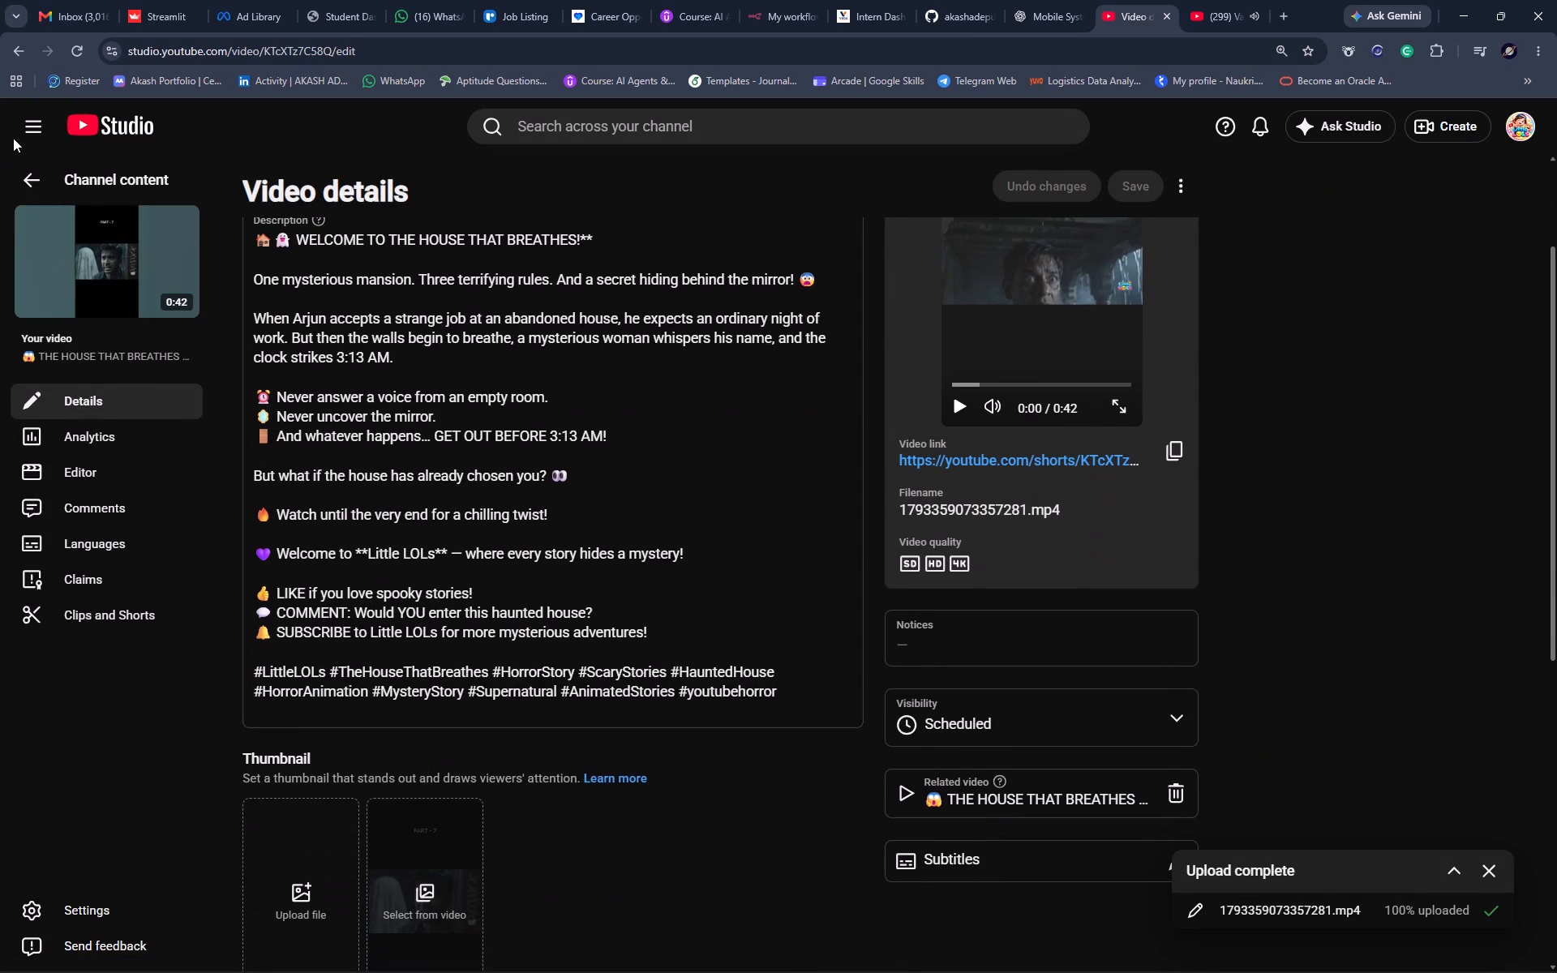
# Return to the channel's Shorts list and reload the page to check the scheduled order.
pyautogui.click(21, 166)
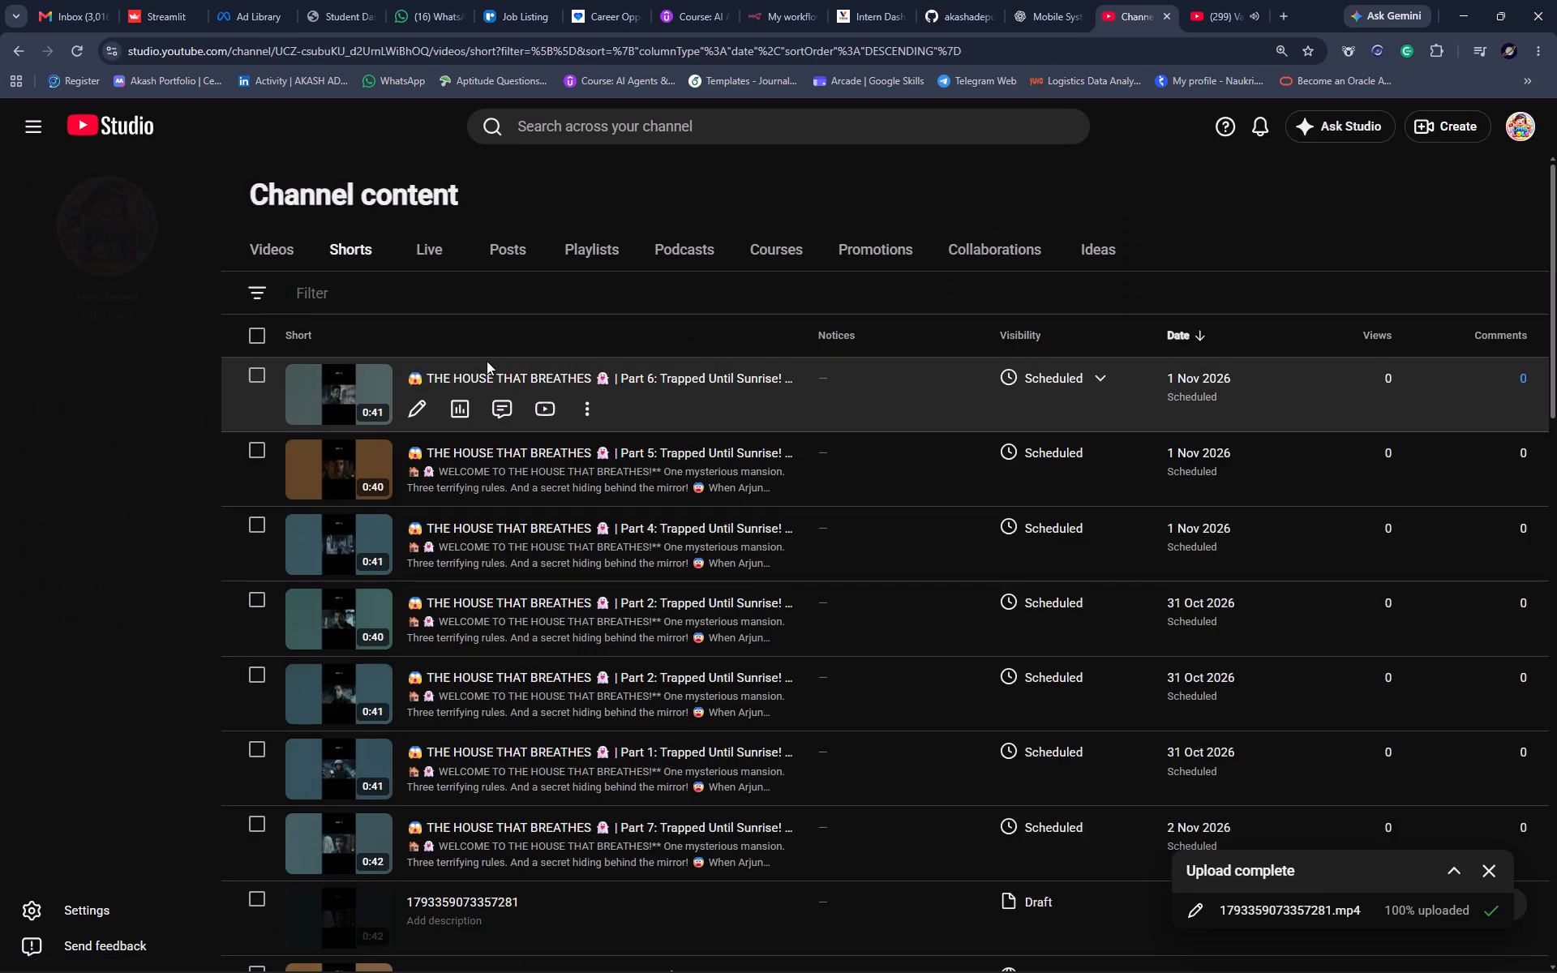
pyautogui.scroll(1, 487, 361)
pyautogui.scroll(-1, 487, 361)
pyautogui.scroll(5, 487, 361)
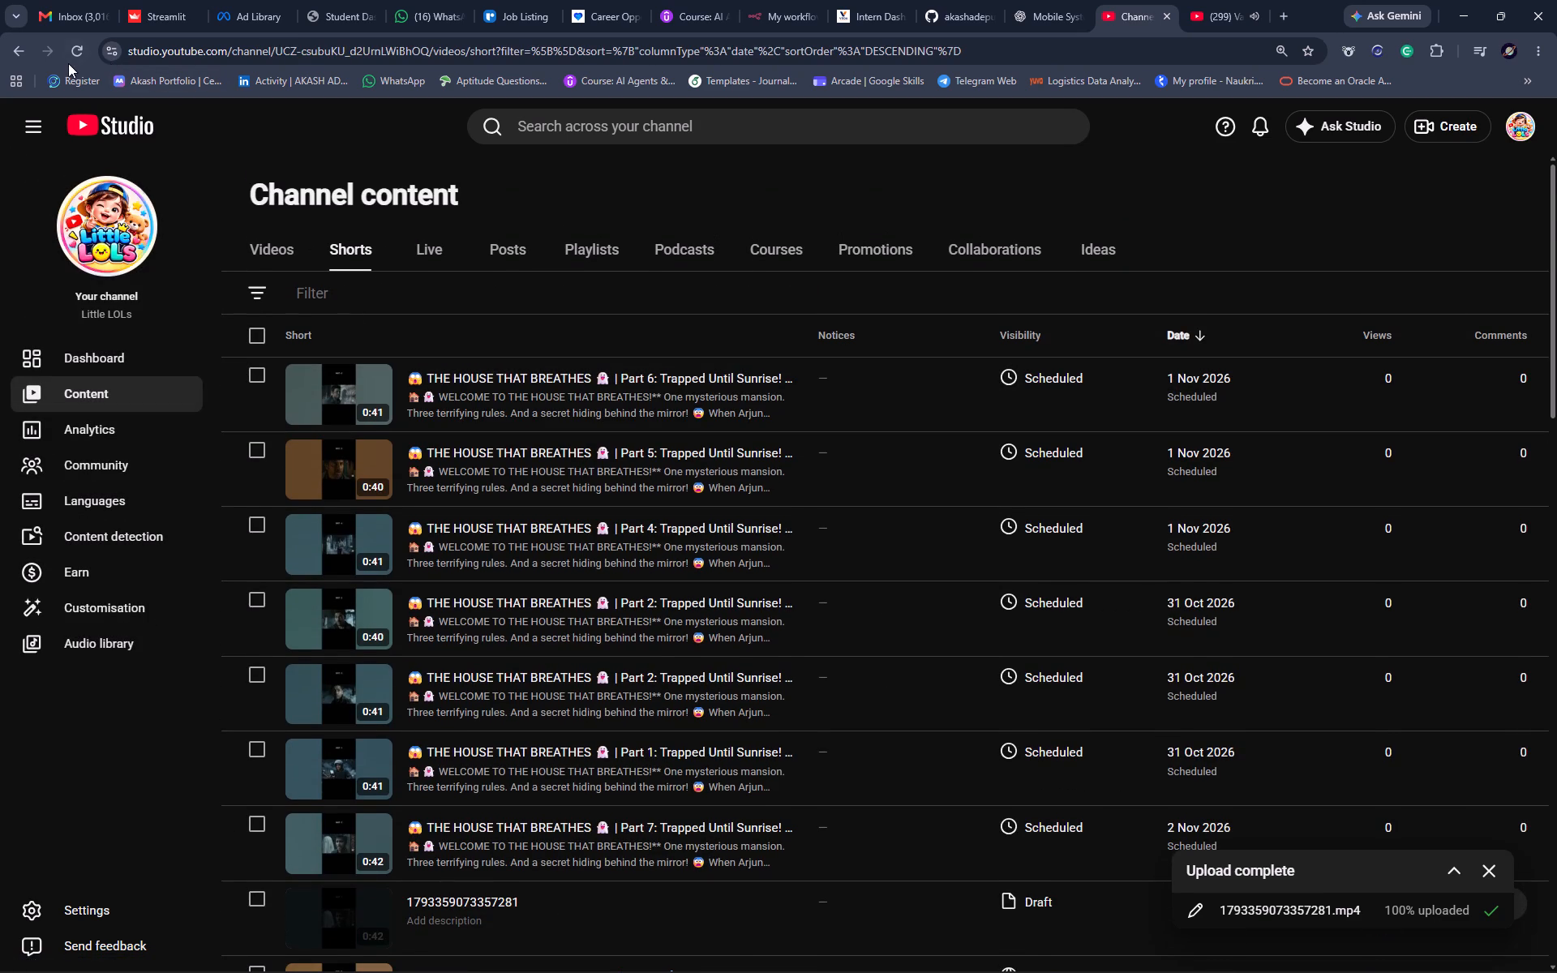
pyautogui.click(68, 60)
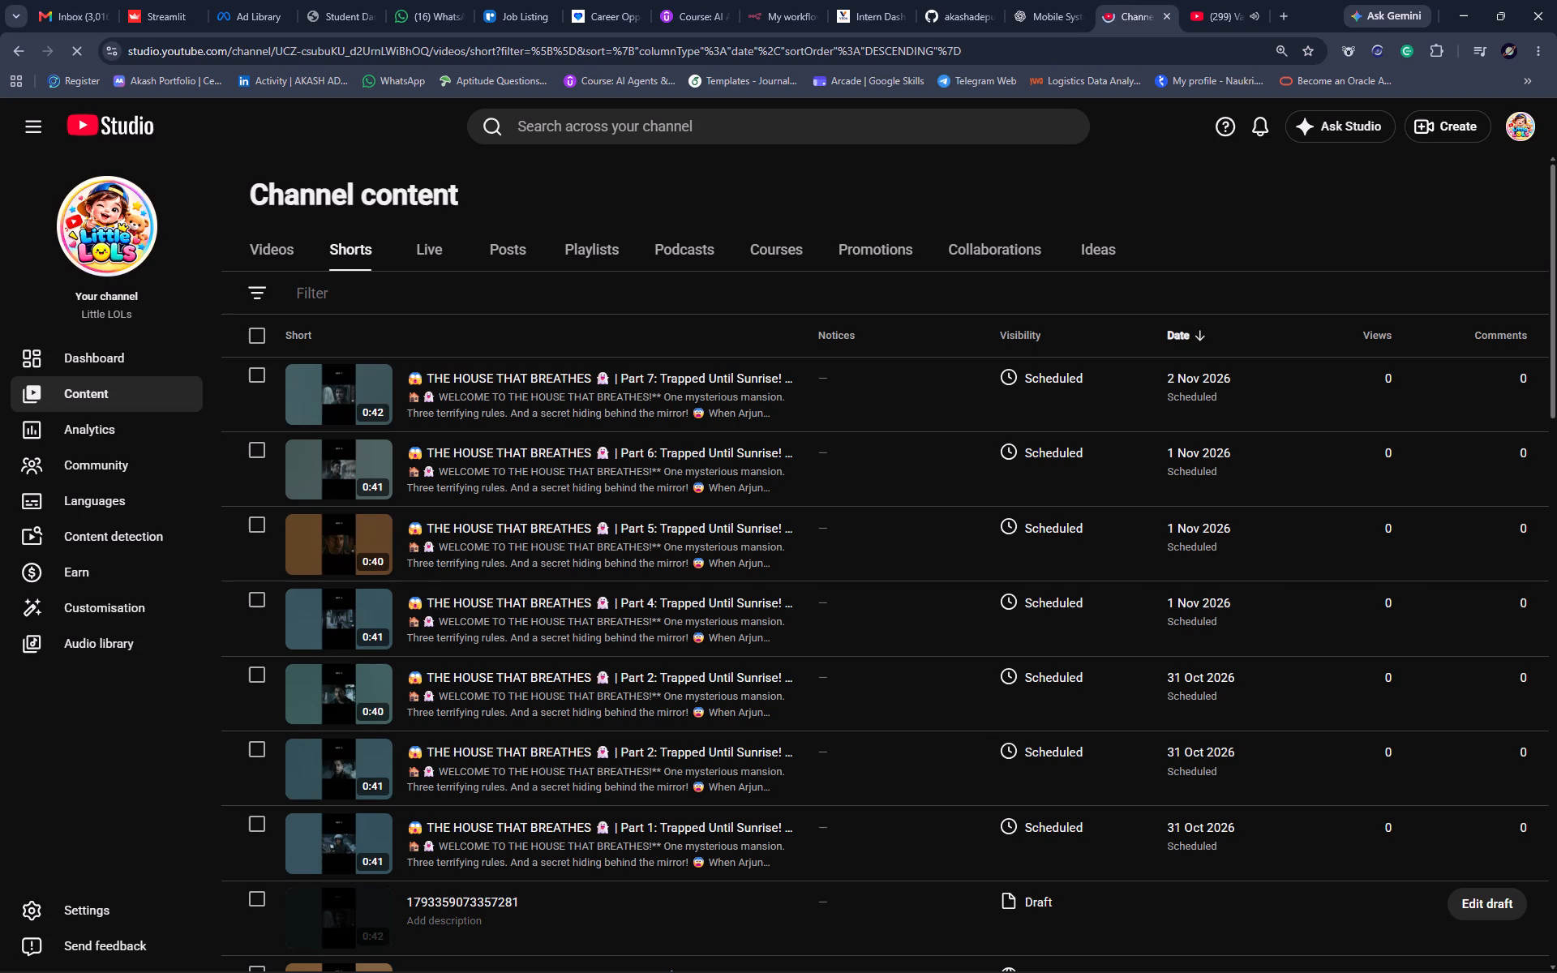
pyautogui.click(1451, 134)
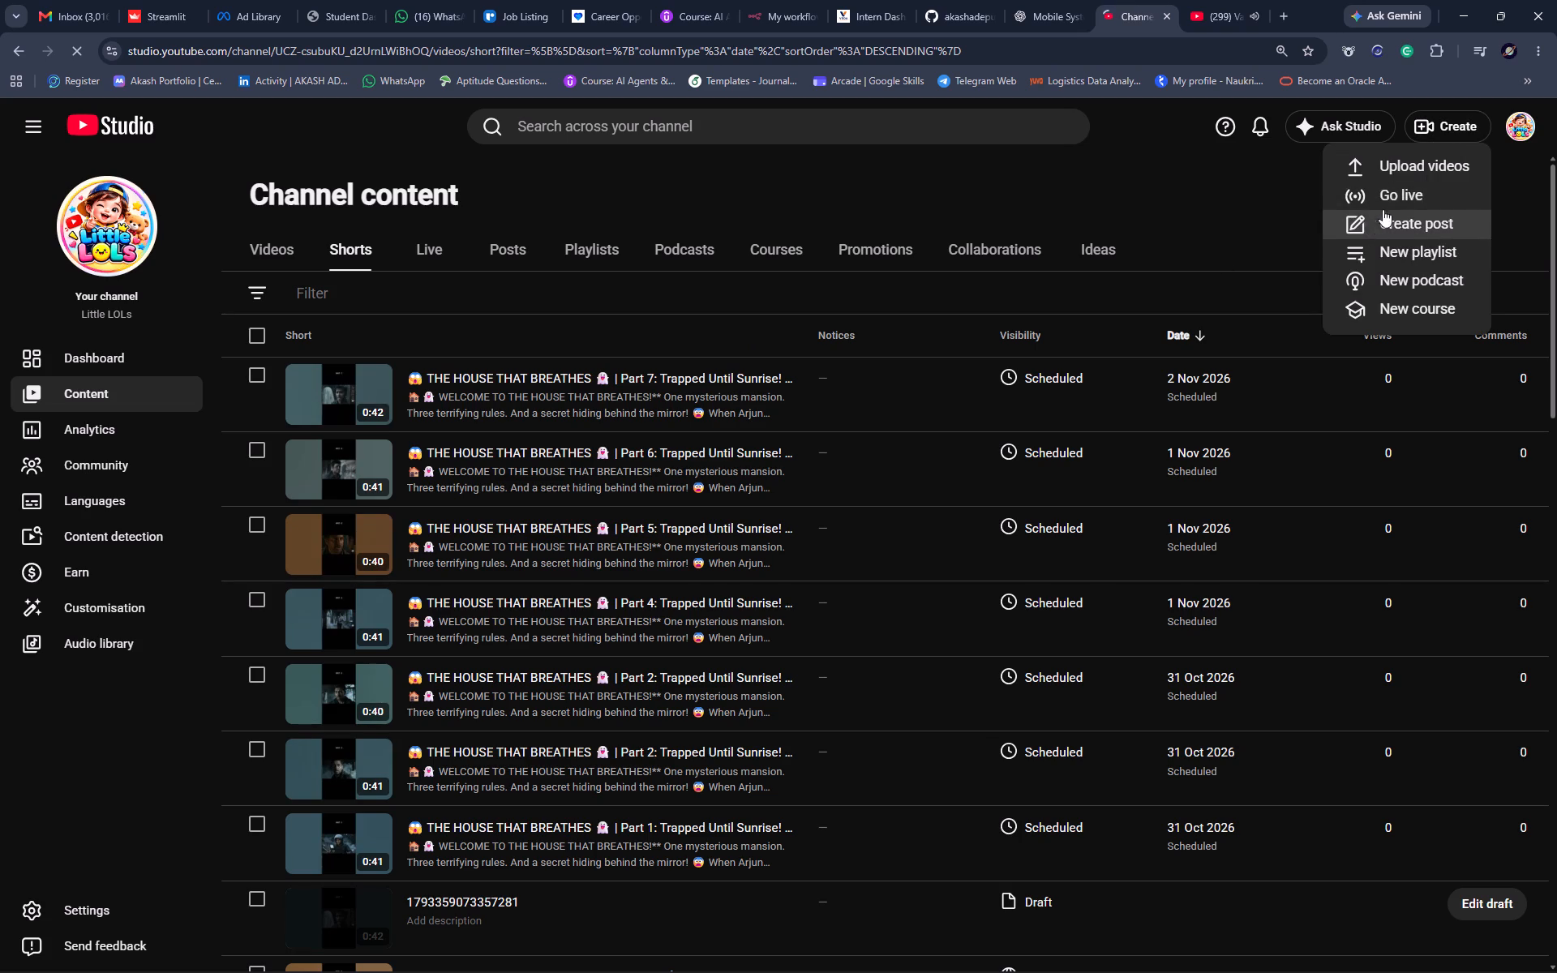
pyautogui.click(1400, 170)
pyautogui.click(798, 619)
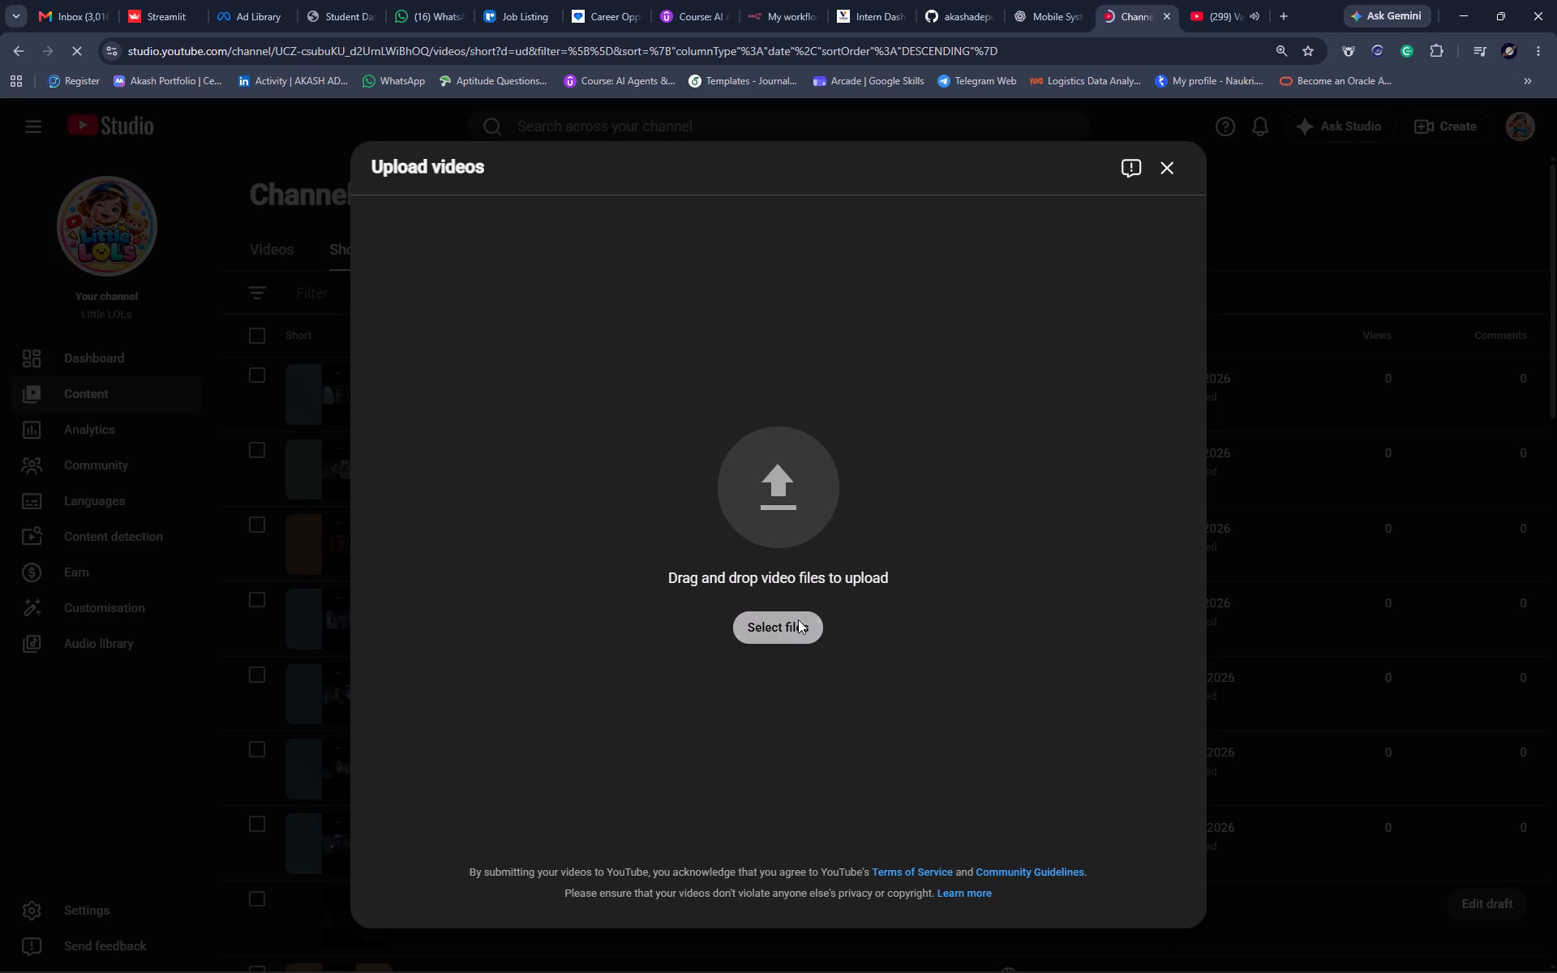
pyautogui.scroll(-3, 1282, 563)
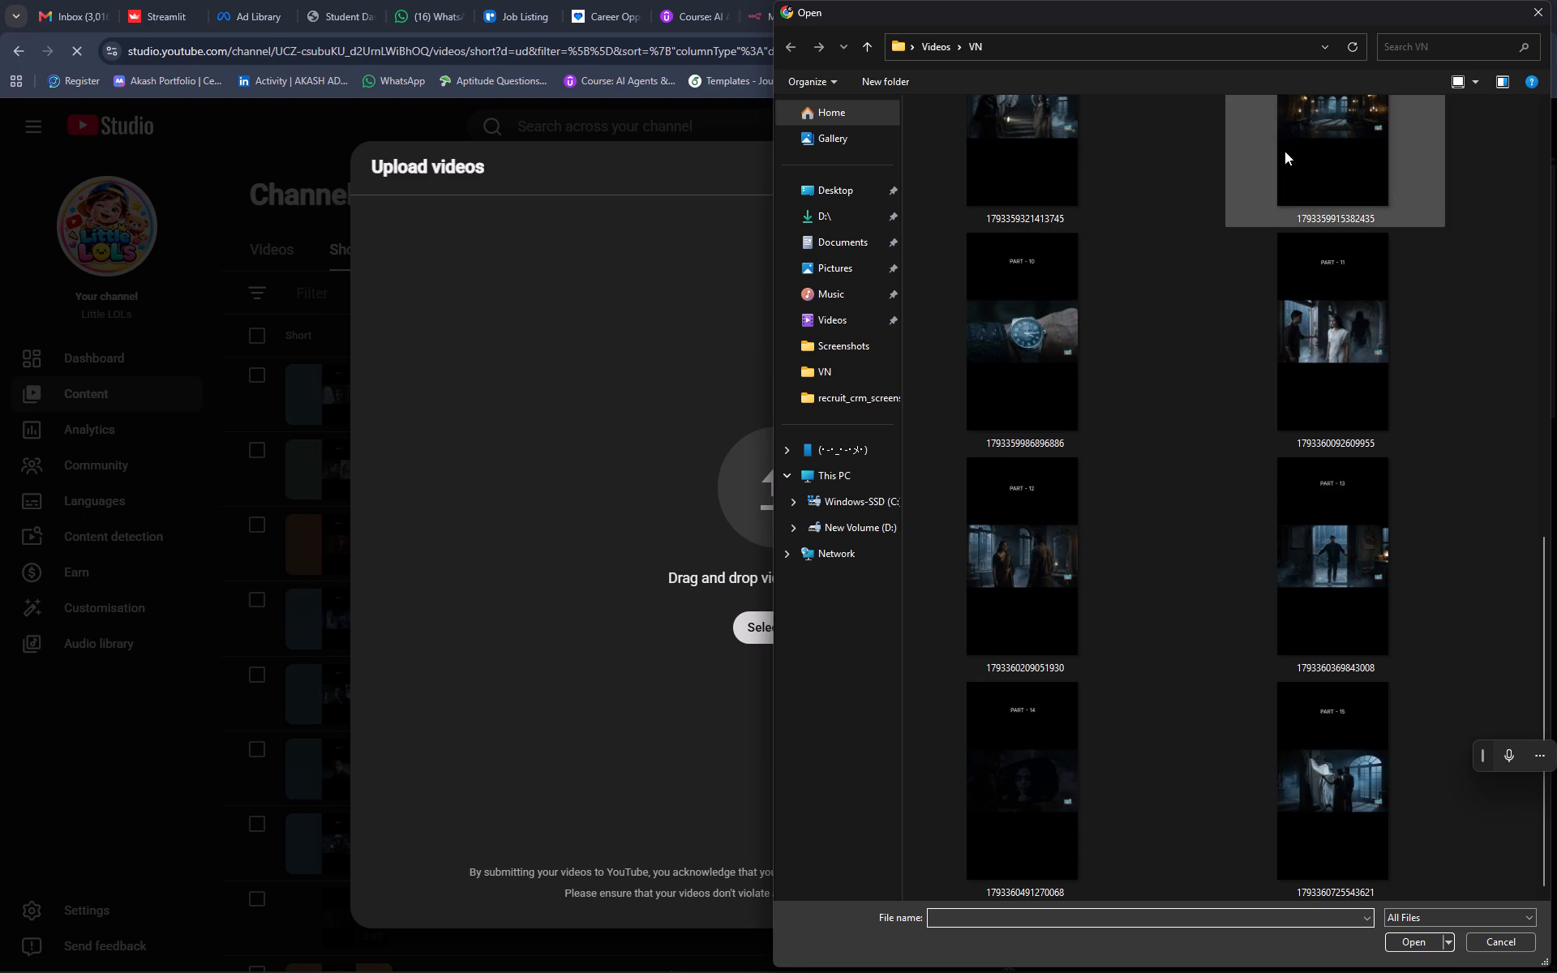
pyautogui.scroll(1, 1122, 167)
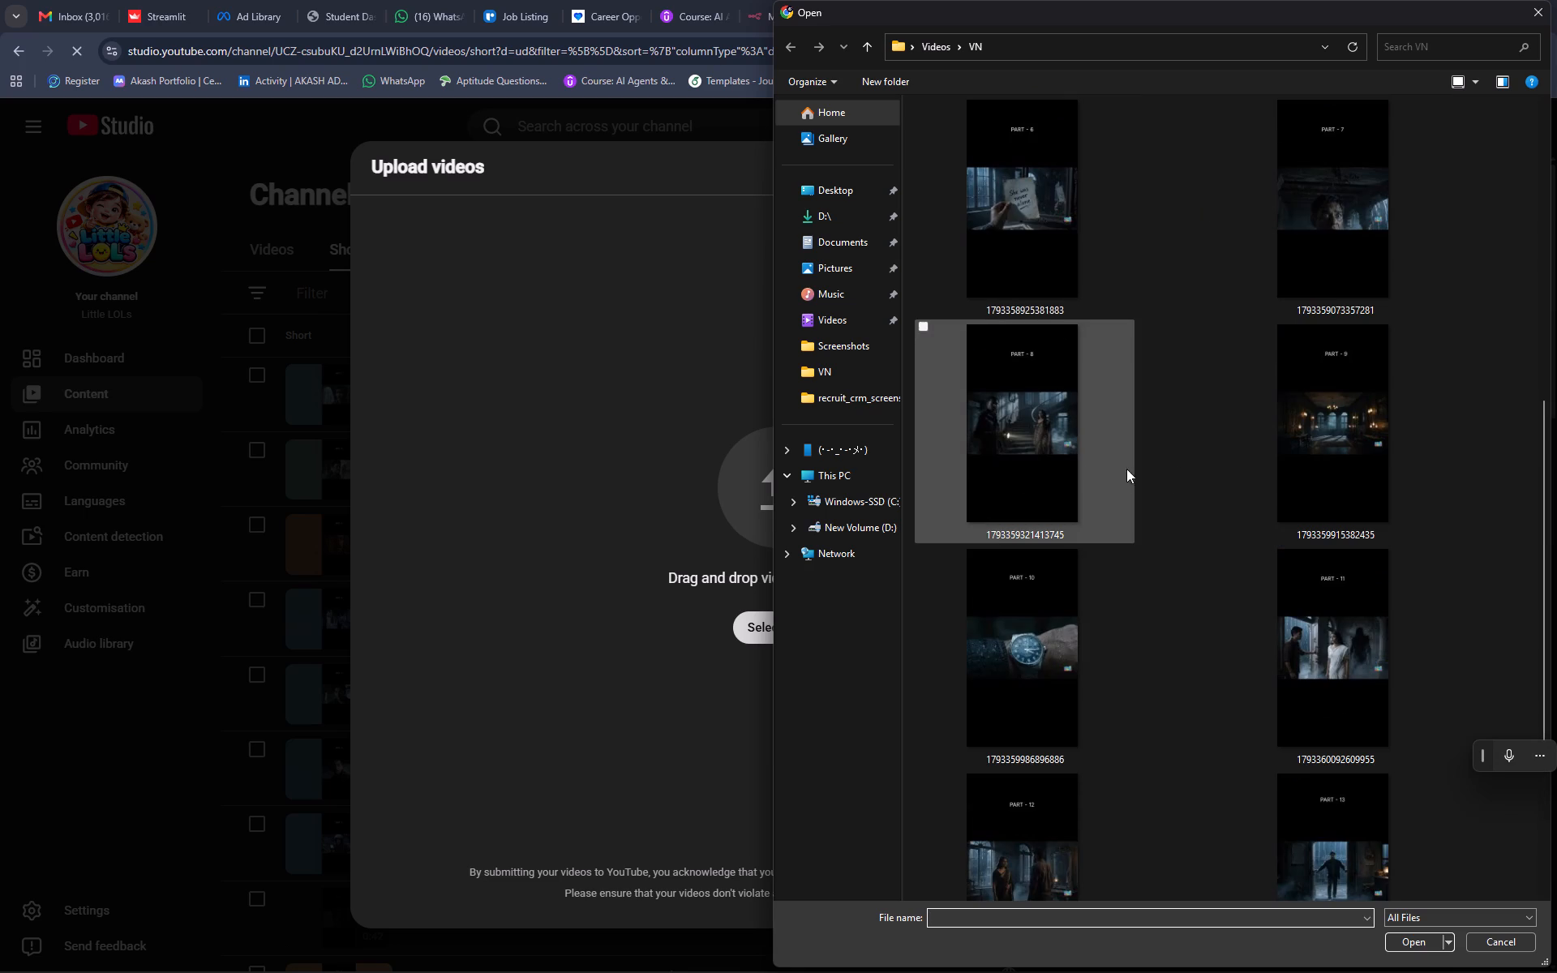
pyautogui.click(1084, 469)
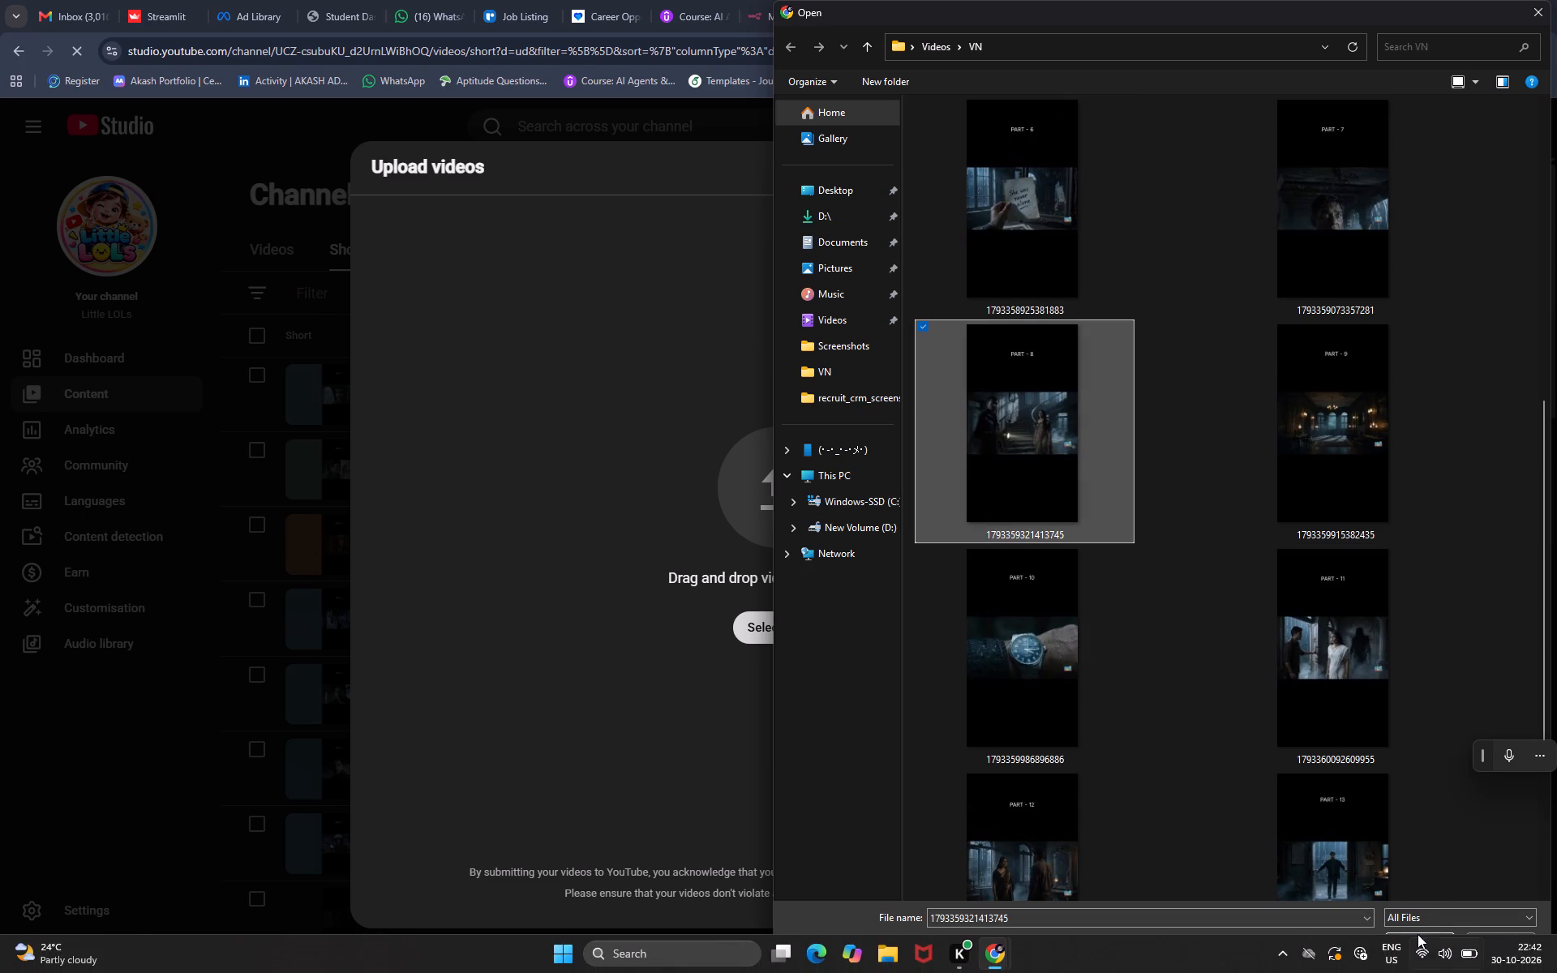
pyautogui.click(1414, 943)
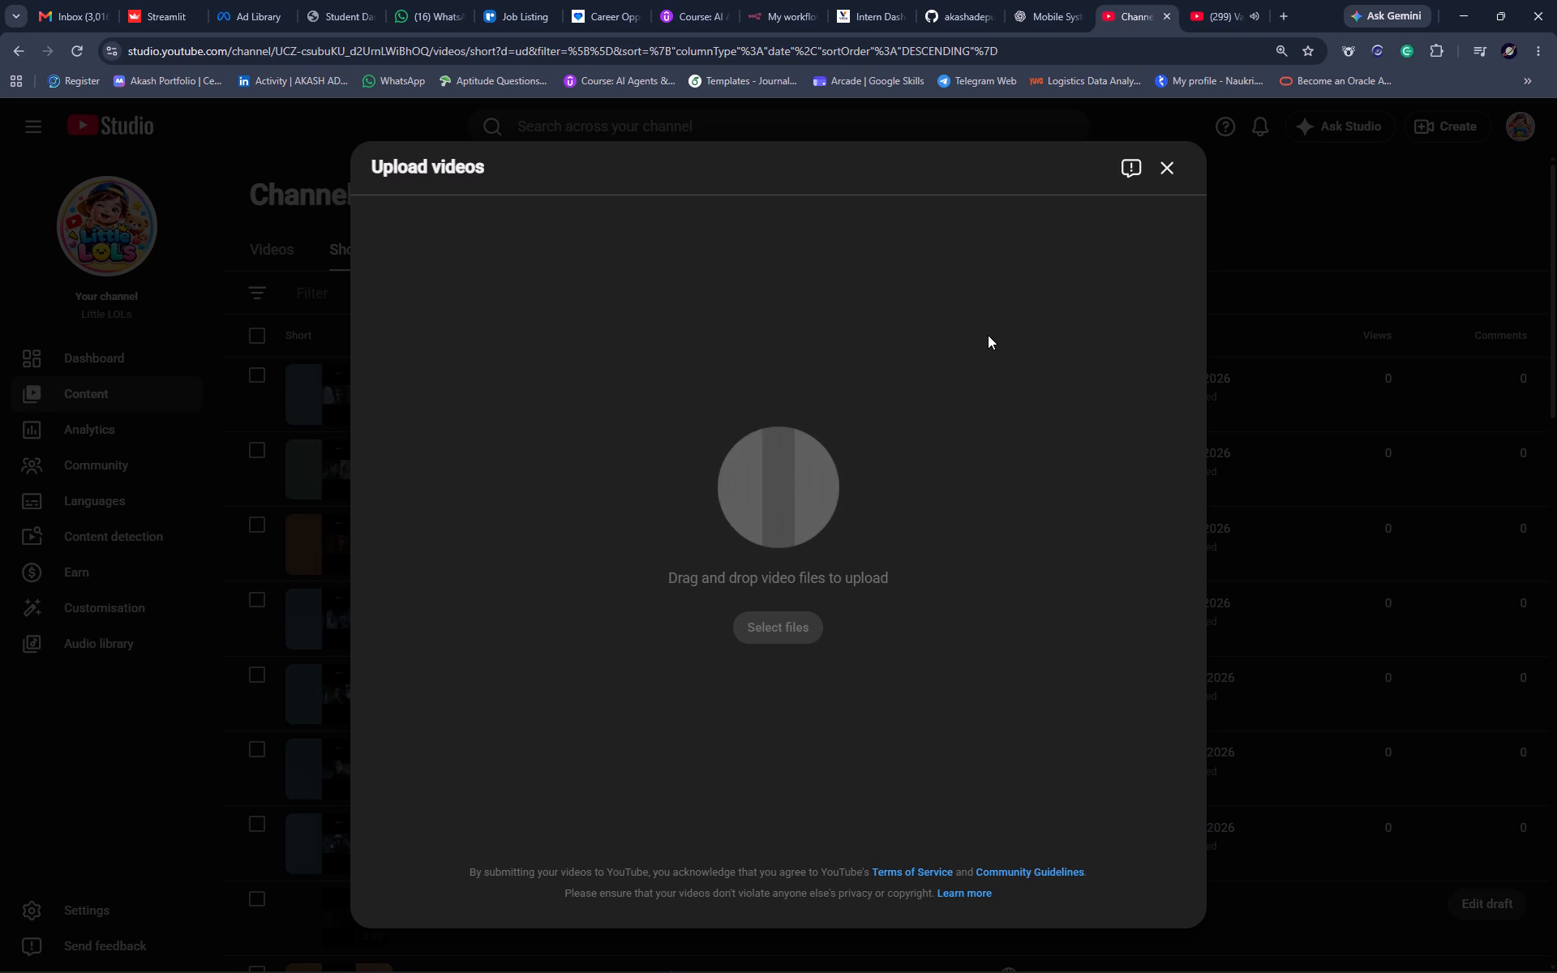
# Fill the description with the saved "WELCOME TO THE HOUSE THAT BREATHES!" text from the clipboard history and accept its closing hashtag #youtubehorror.
pyautogui.click(552, 360)
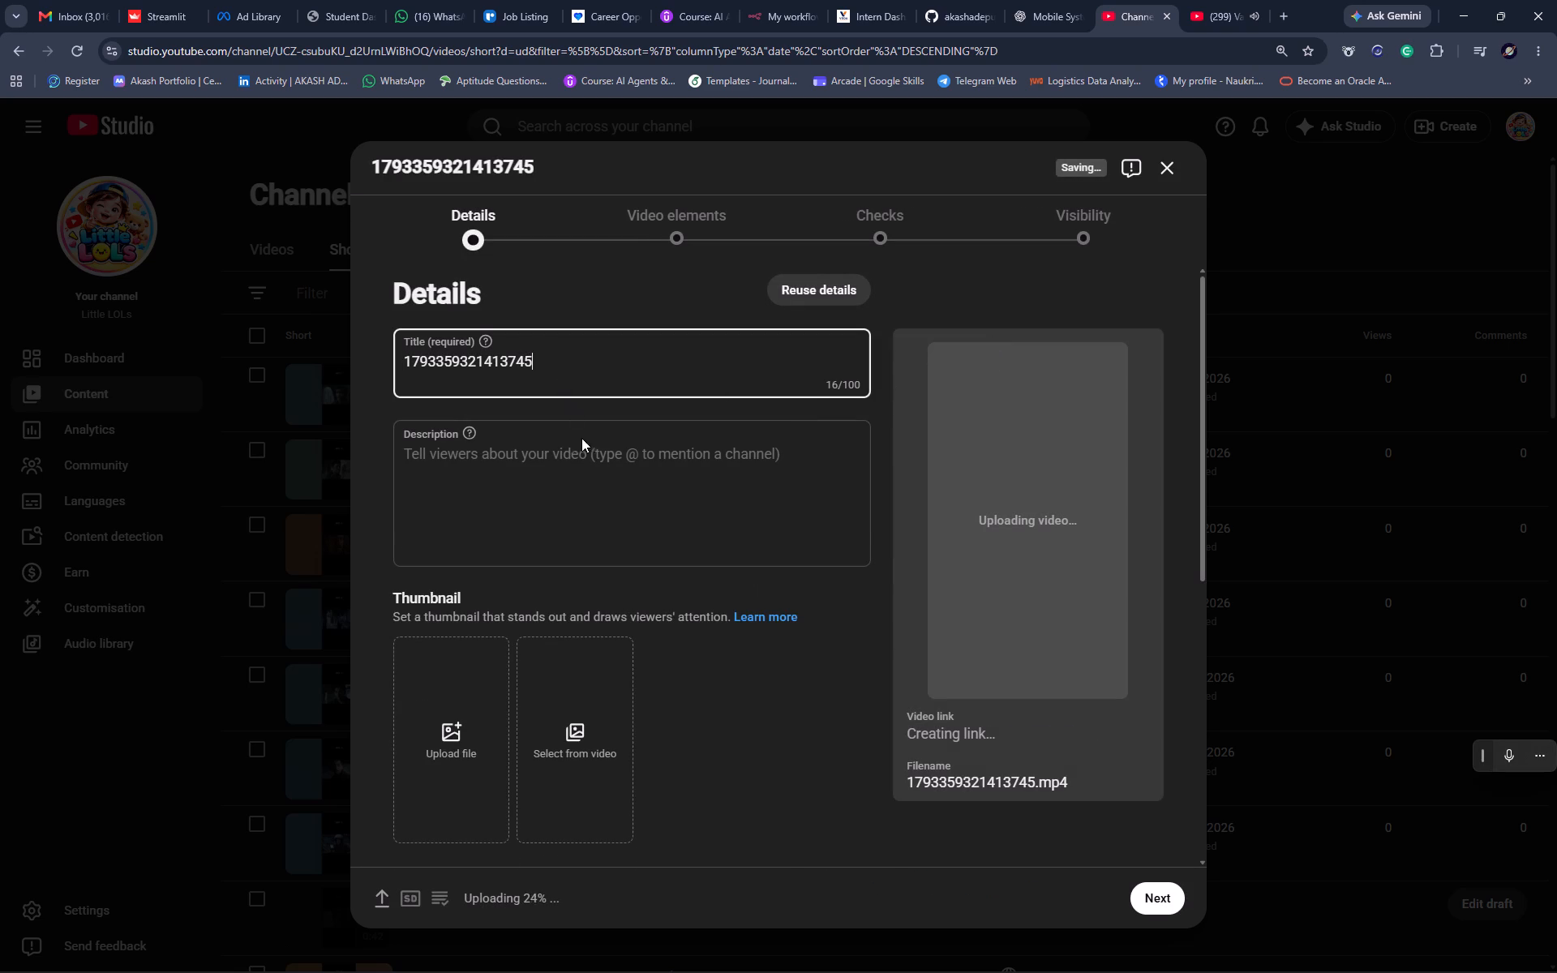
pyautogui.click(572, 604)
pyautogui.press('super+v')
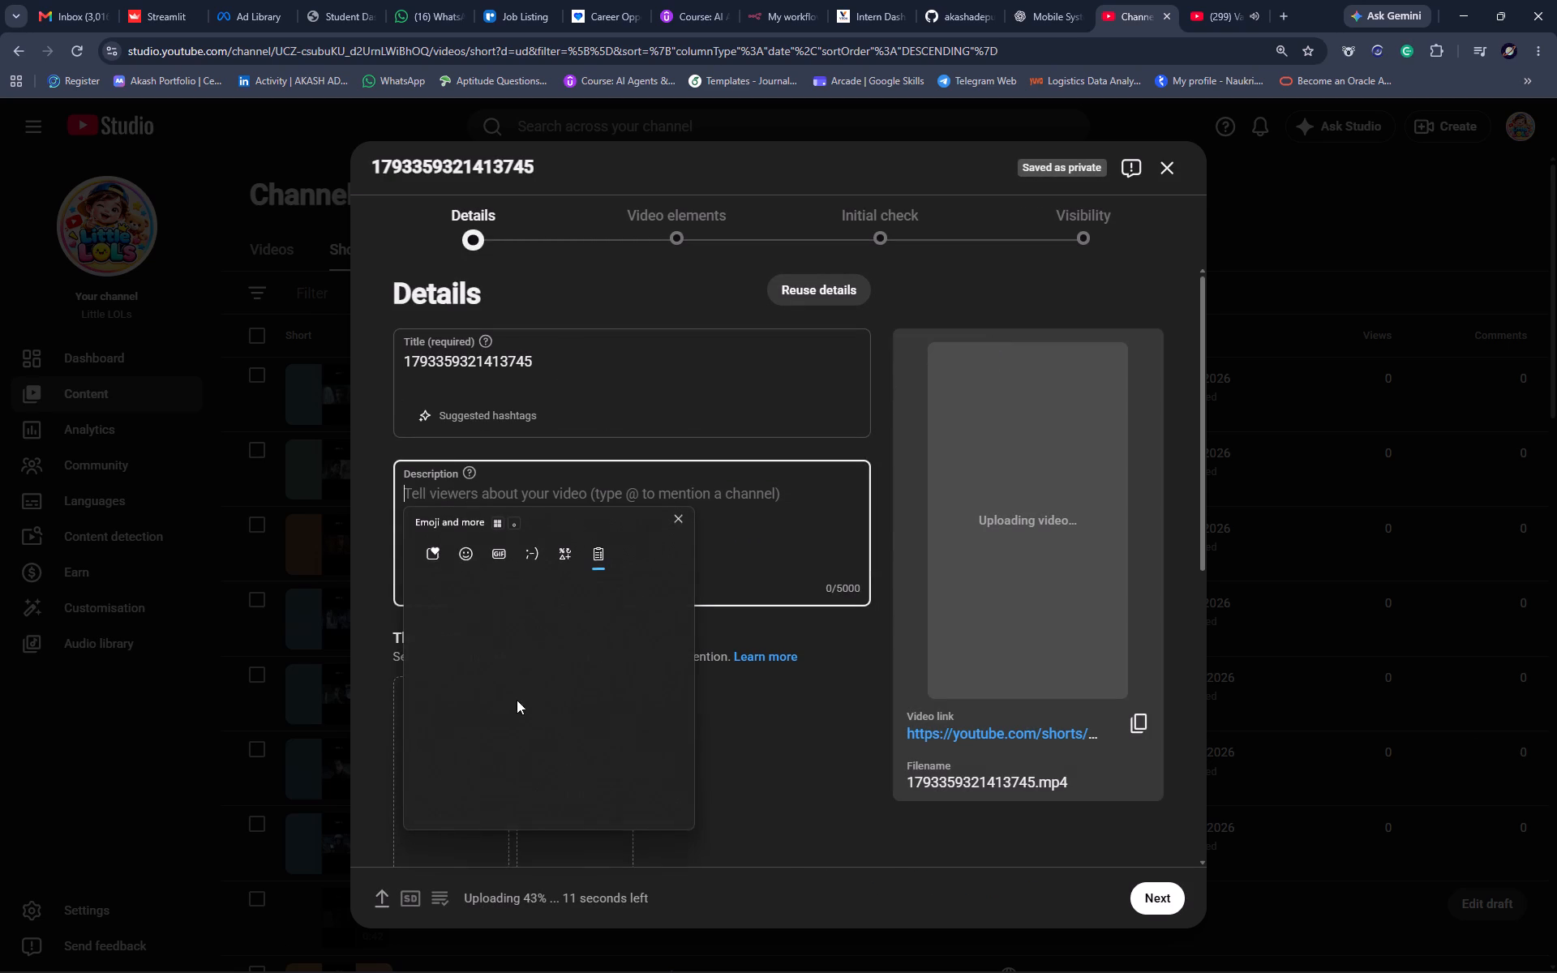
pyautogui.click(467, 655)
pyautogui.hotkey('ctrl', 'v')
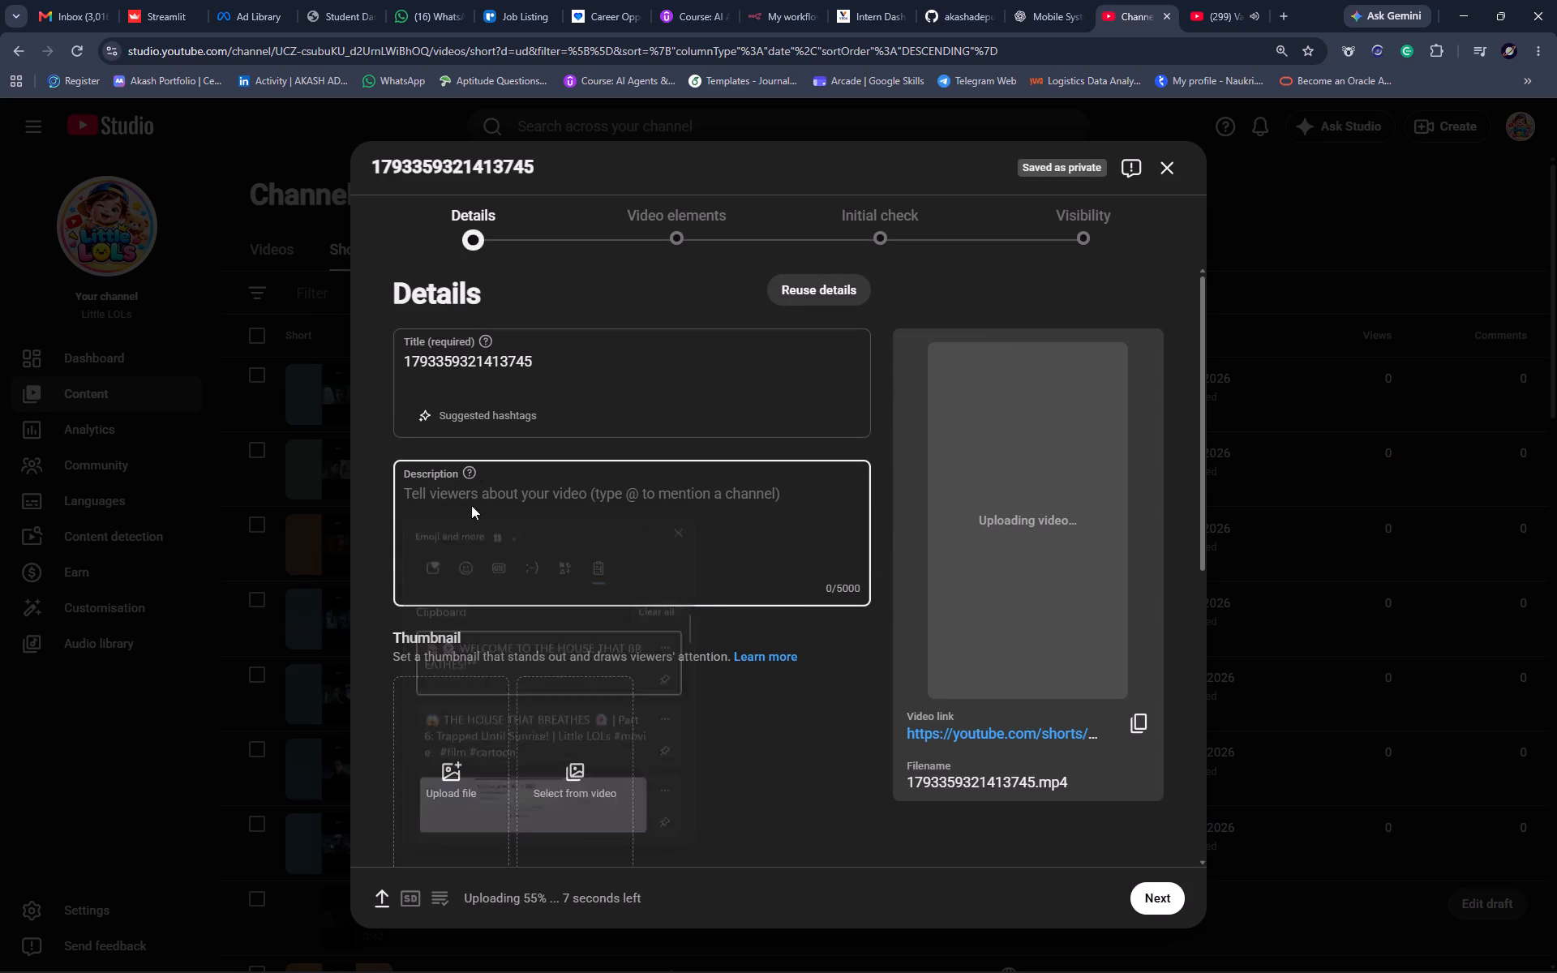
pyautogui.click(525, 396)
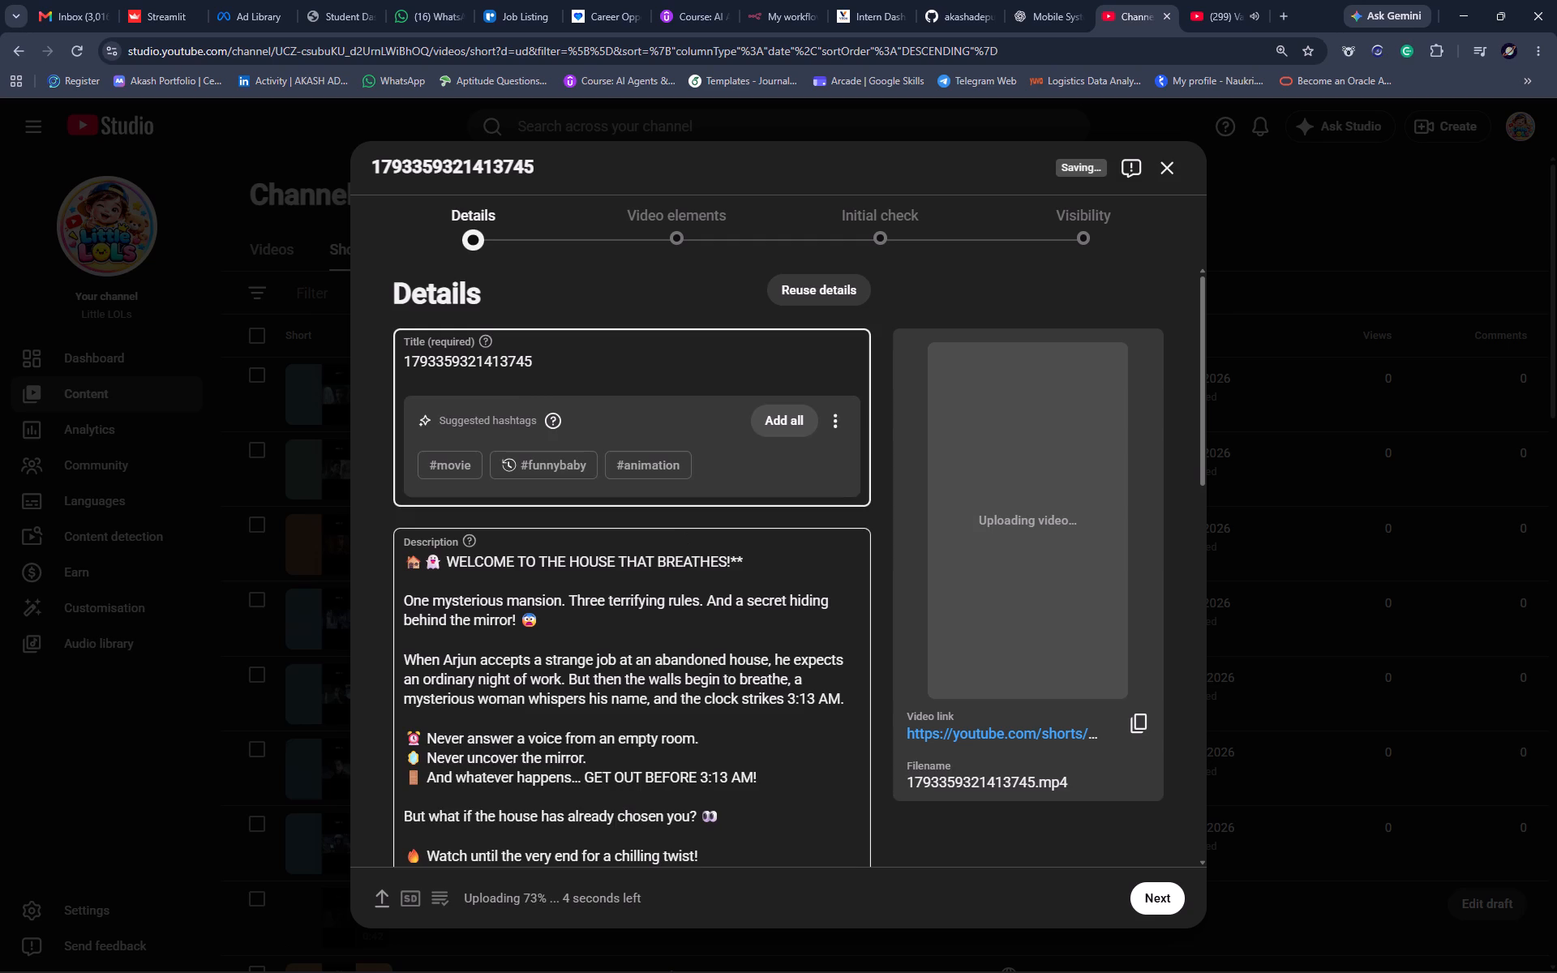
pyautogui.click(607, 761)
pyautogui.scroll(-4, 614, 761)
pyautogui.click(634, 661)
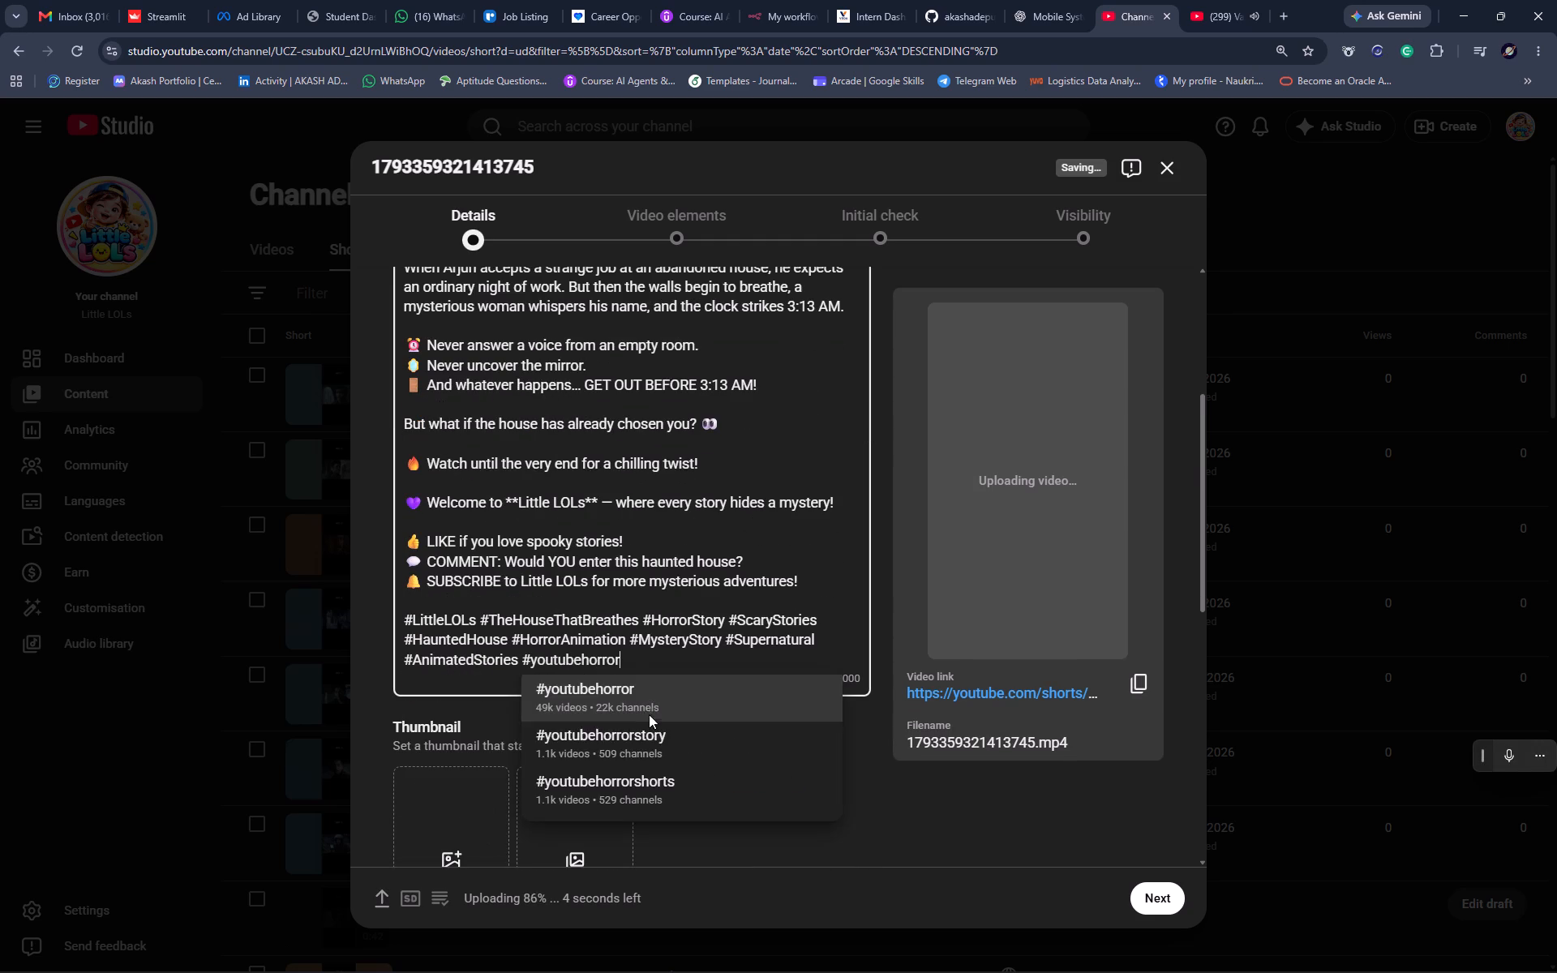
pyautogui.click(643, 721)
# Replace the title with the copied THE HOUSE THAT BREATHES Part 6 title from the clipboard history and change the part number to 8.
pyautogui.scroll(6, 623, 570)
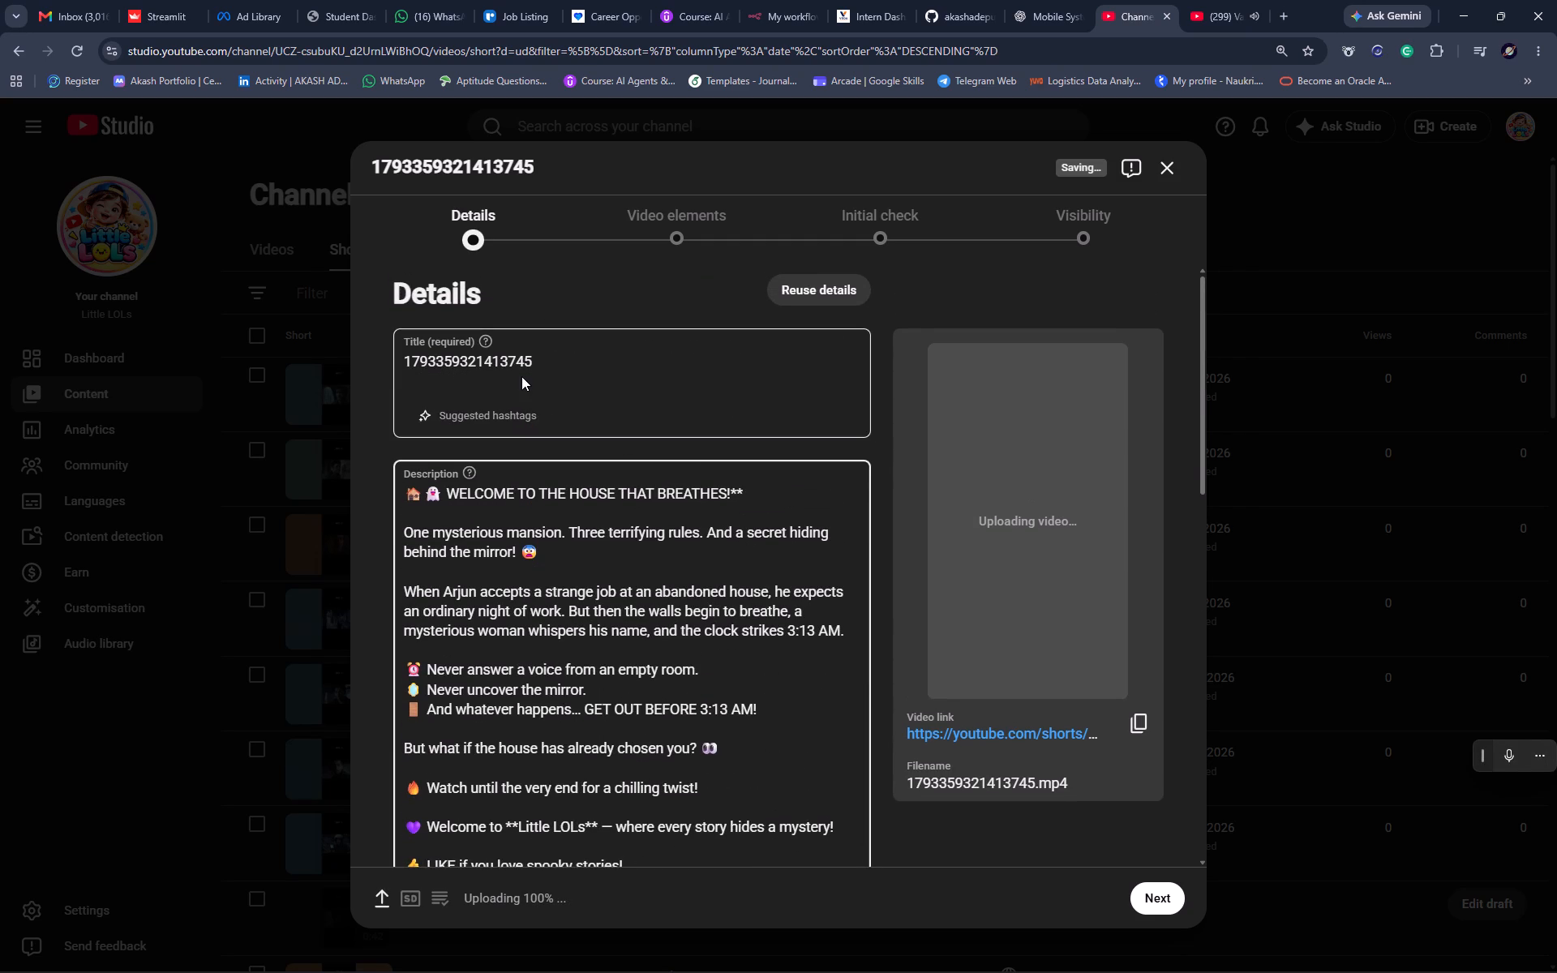
pyautogui.click(521, 376)
pyautogui.keyDown('ctrl'); pyautogui.click(555, 346); pyautogui.keyUp('ctrl')
pyautogui.hotkey('ctrl', 'a')
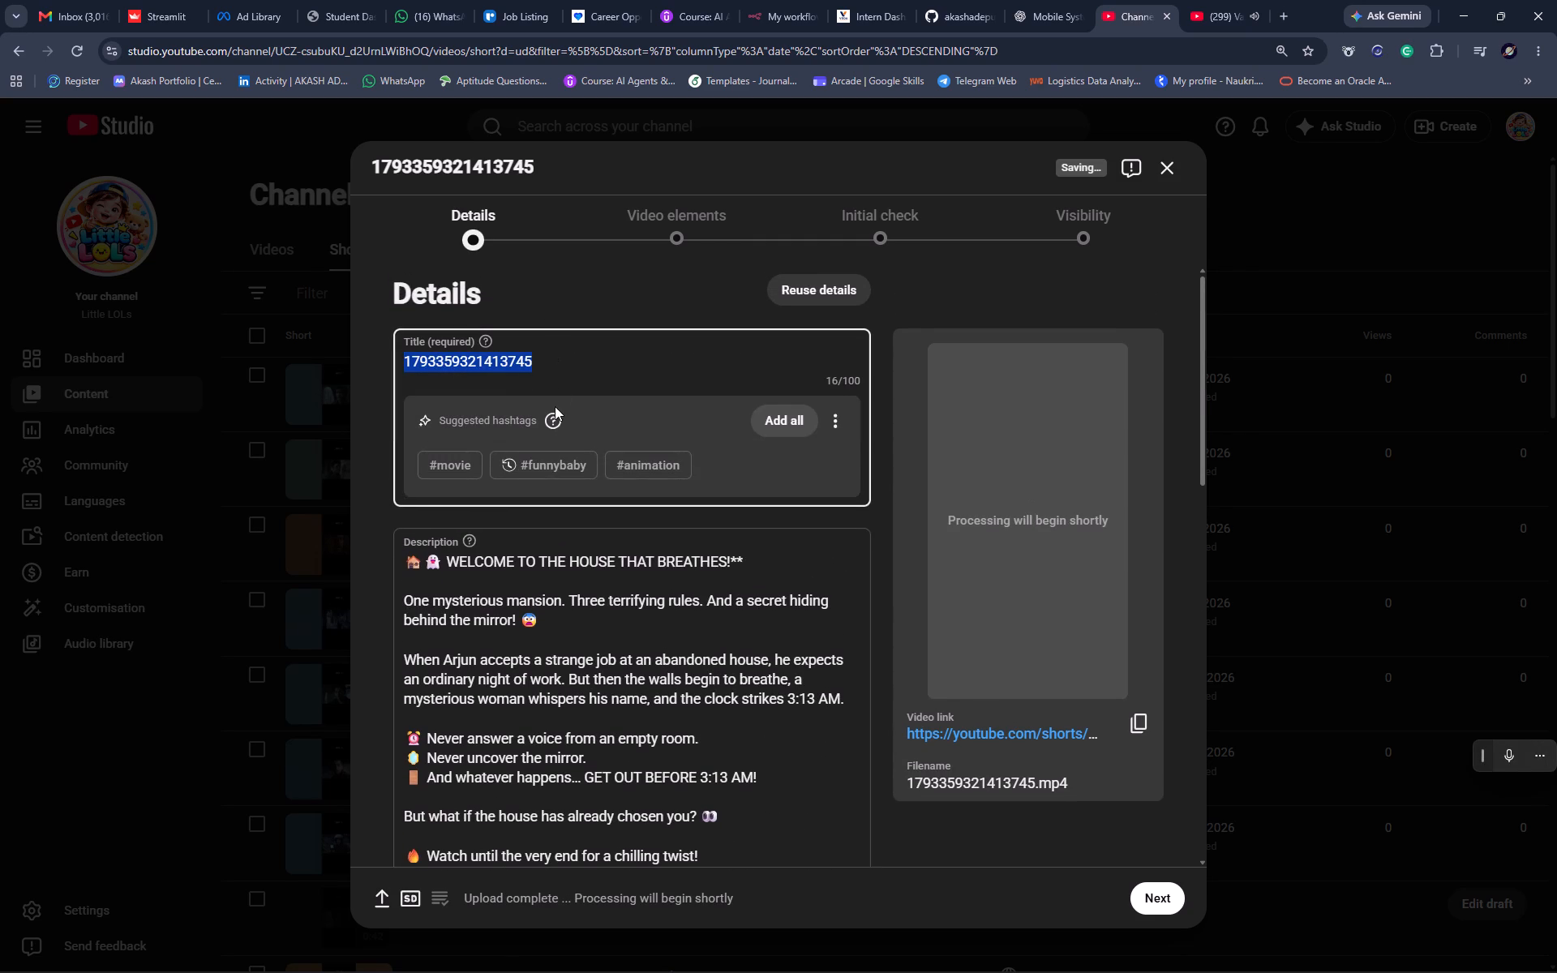
pyautogui.press('super+v')
pyautogui.click(480, 572)
pyautogui.hotkey('ctrl', 'v')
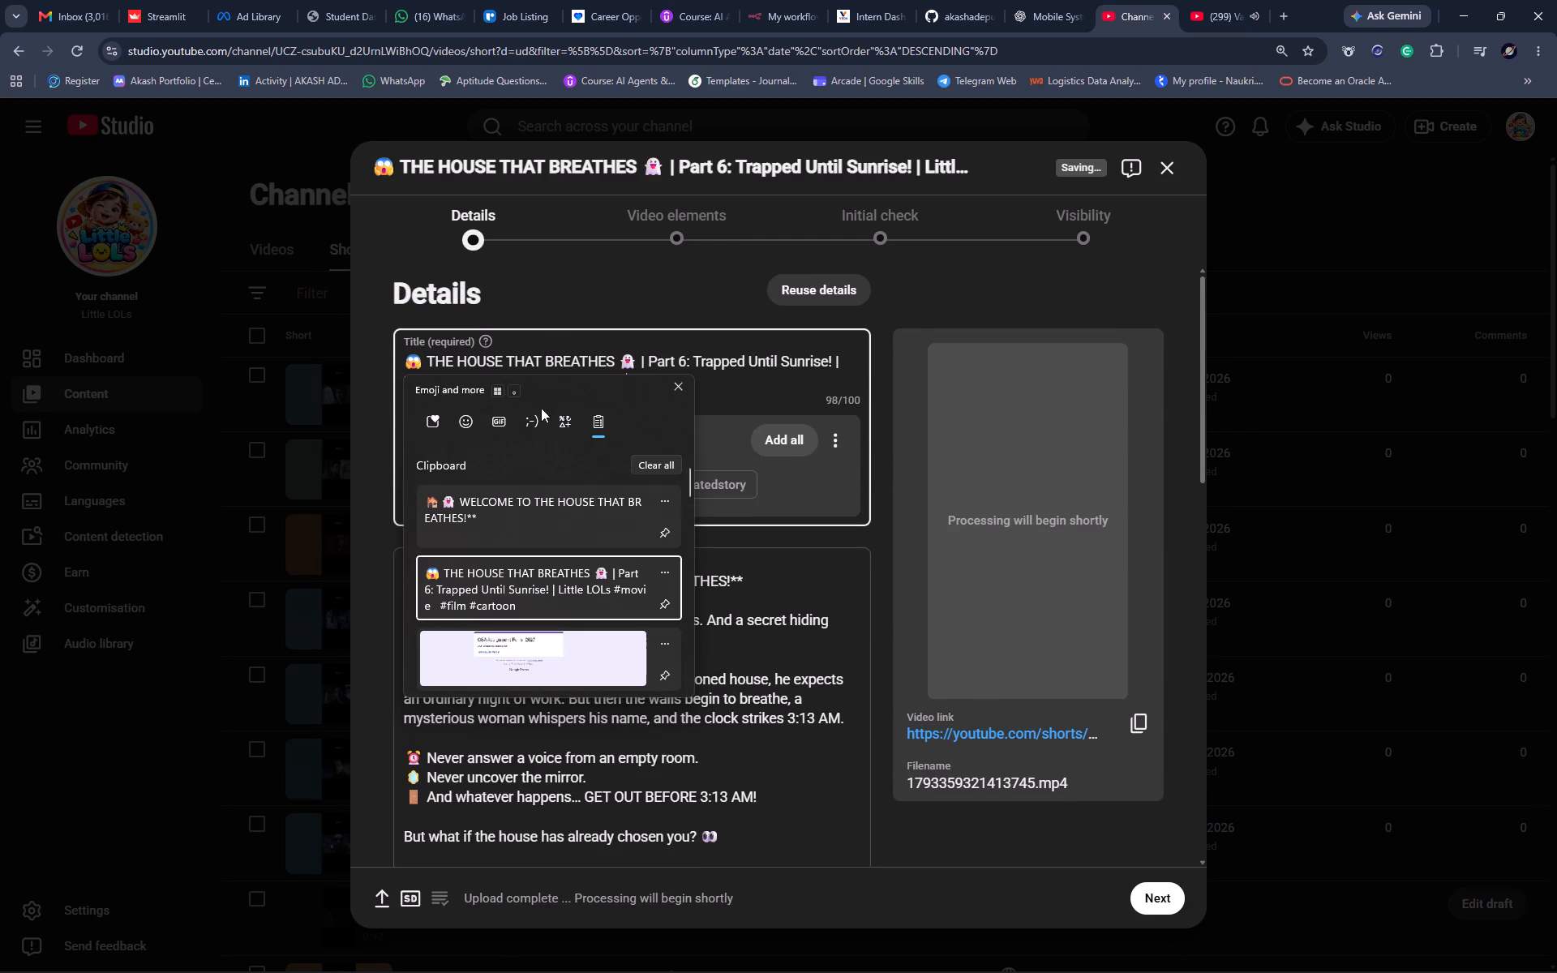
pyautogui.click(683, 357)
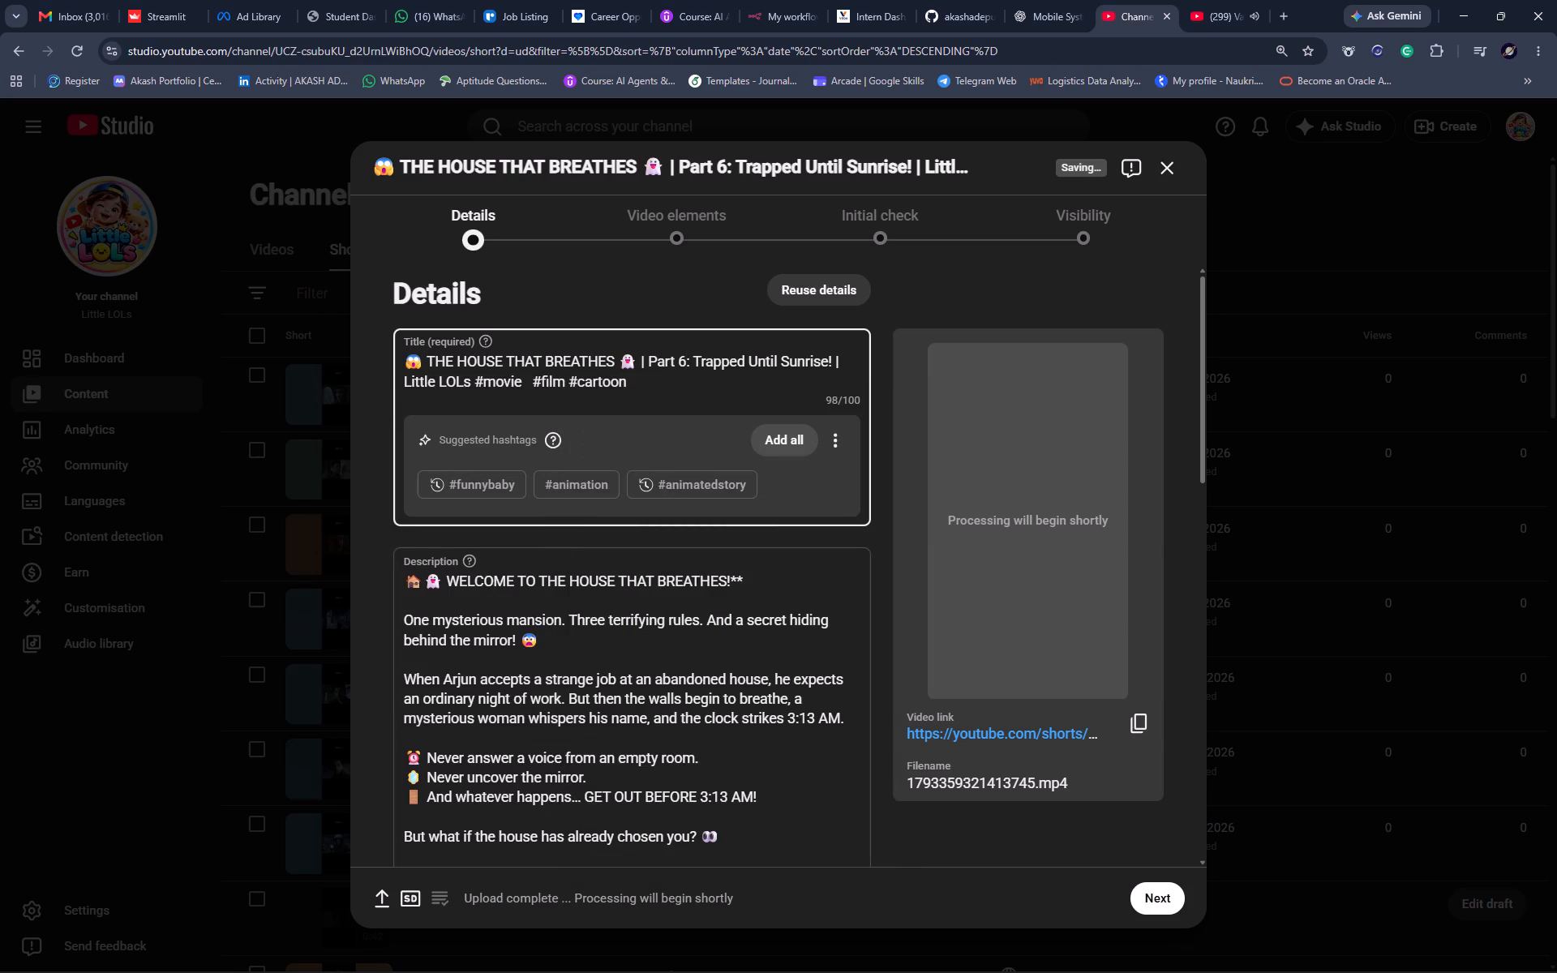
pyautogui.press('BackSpace')
pyautogui.press('8')
# Accept the #cartoon hashtag in the title, reduce the gap between #movie and #film to one space, and accept #film.
pyautogui.click(633, 376)
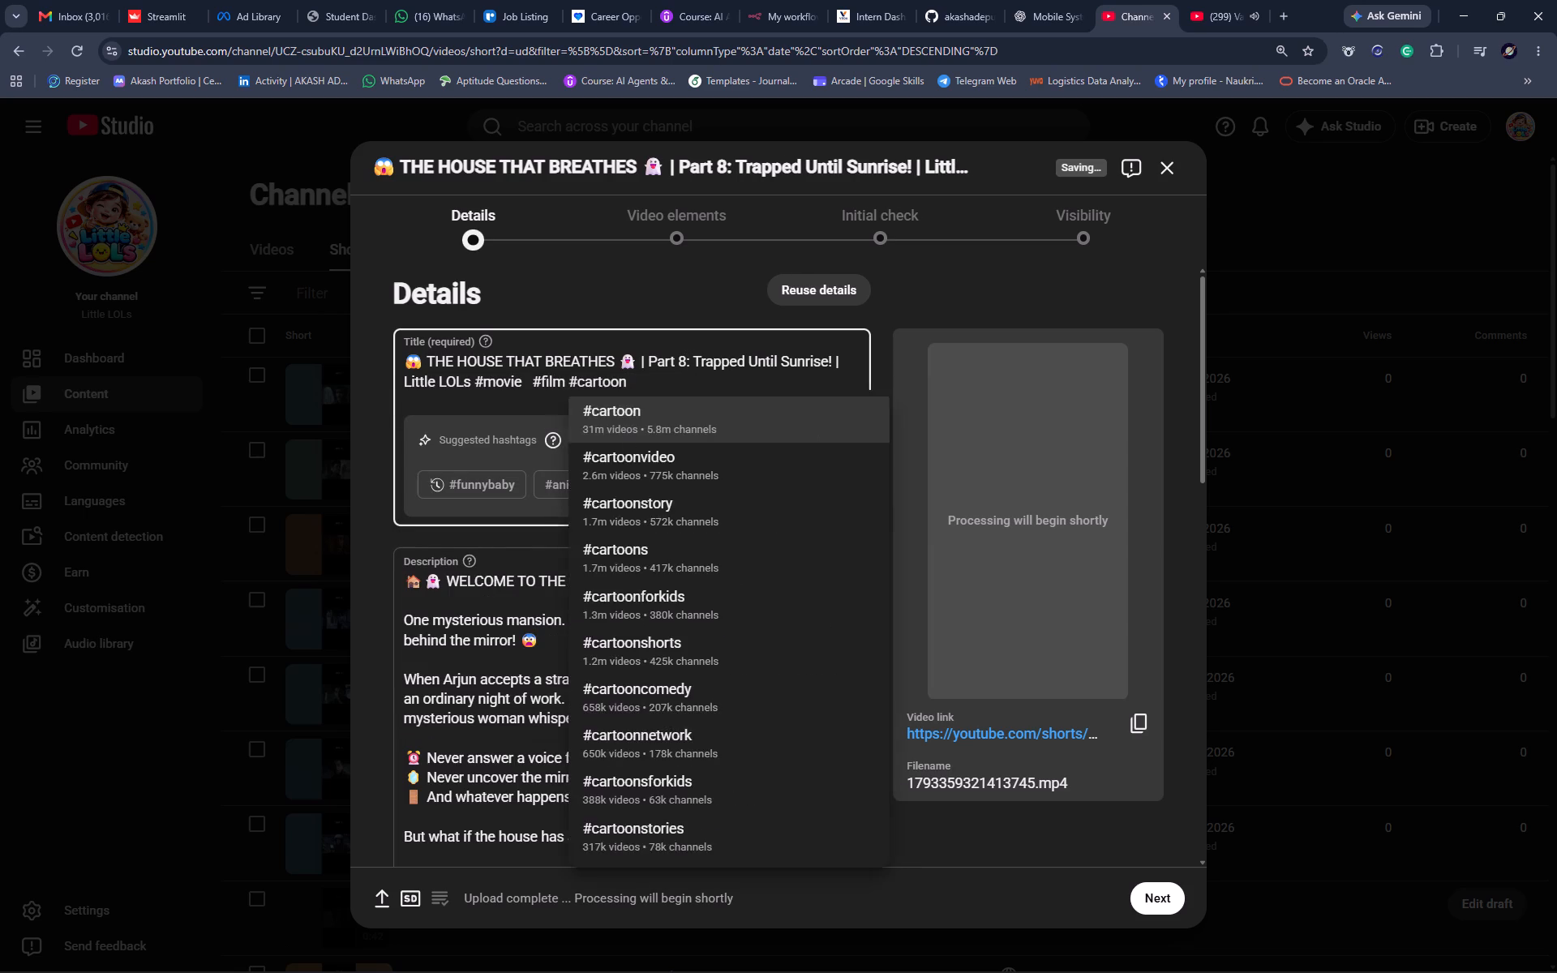
pyautogui.click(625, 428)
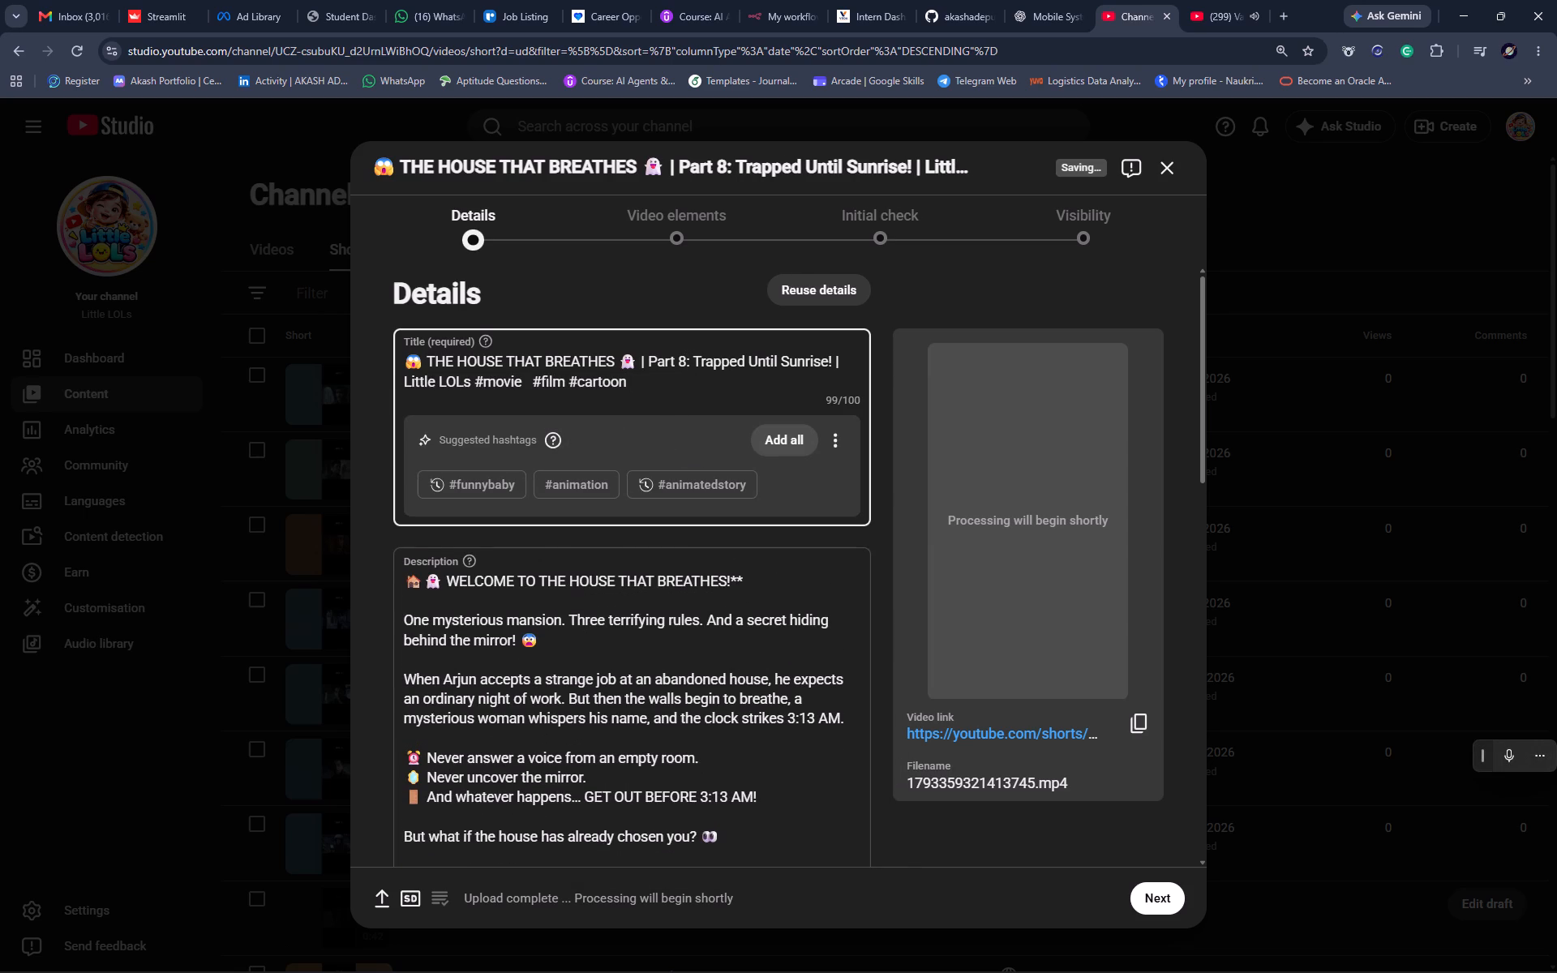
pyautogui.click(534, 380)
pyautogui.press('BackSpace')
pyautogui.press('BackSpace')
pyautogui.press('BackSpace')
pyautogui.press('space')
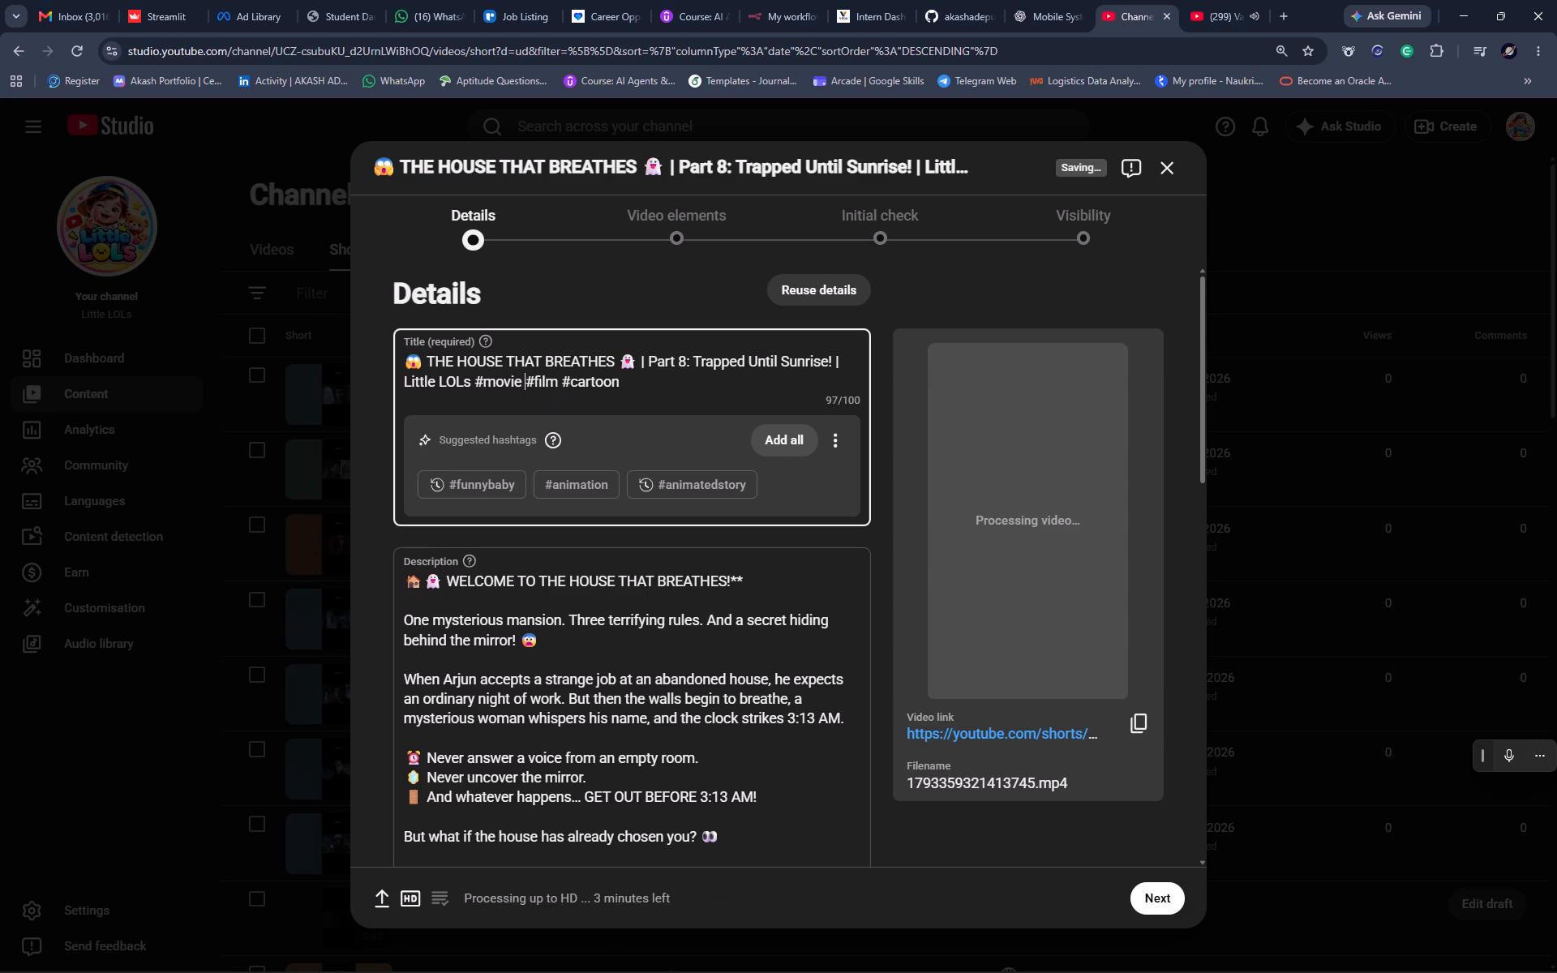
pyautogui.click(557, 409)
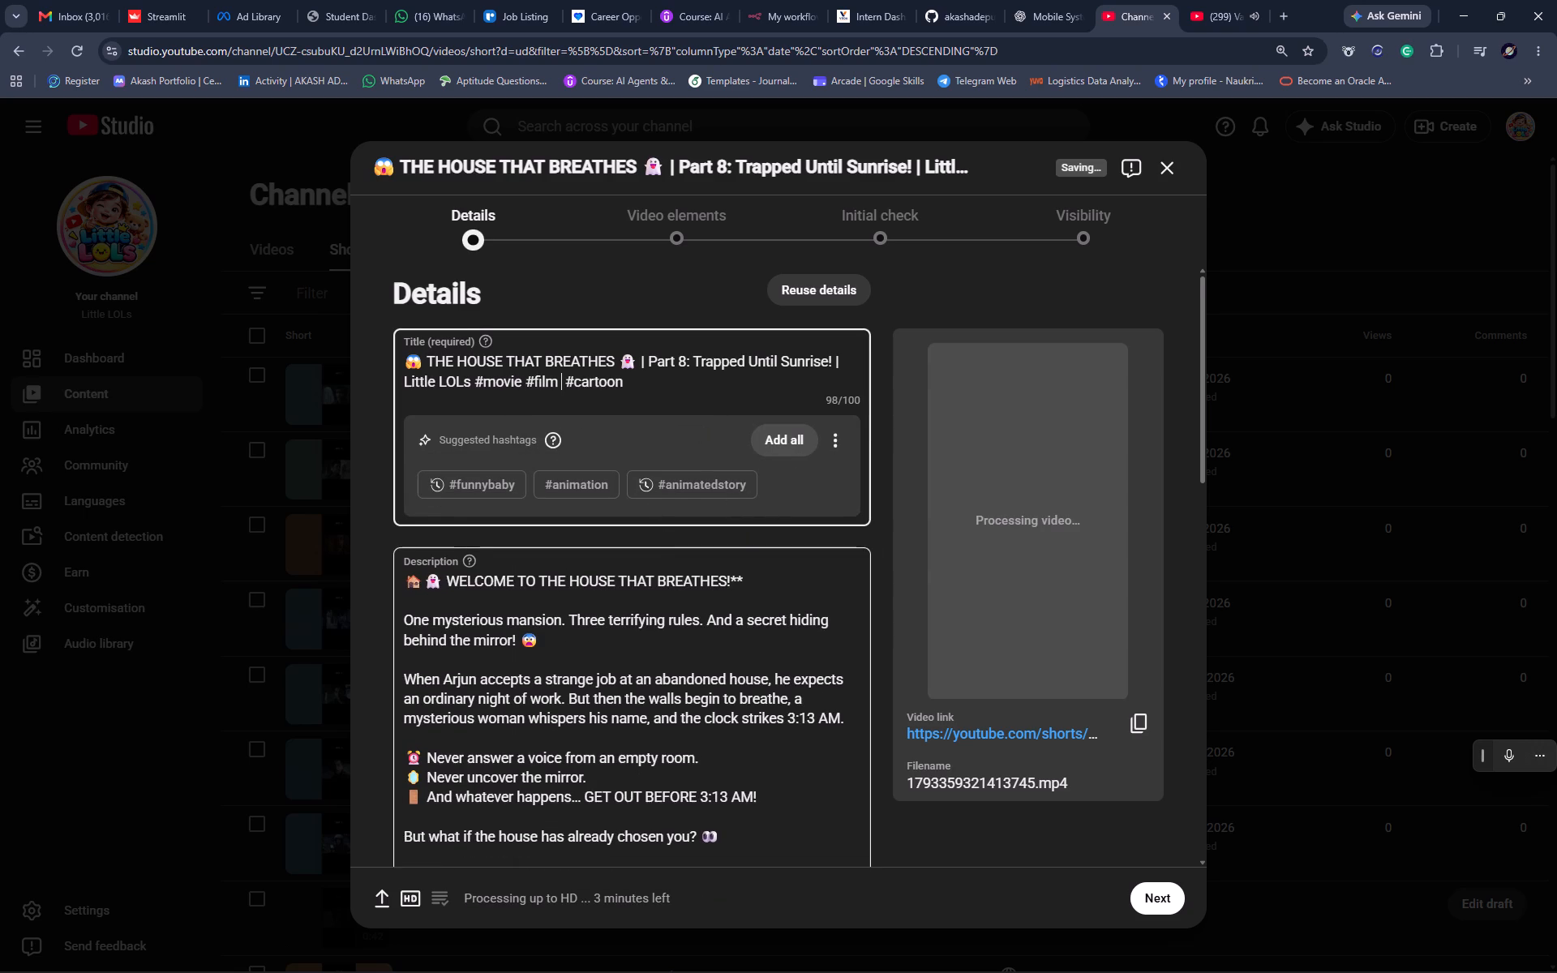
# Declare the Part 8 video as not Made for Kids and continue to the video elements.
pyautogui.scroll(-3, 623, 626)
pyautogui.scroll(1, 623, 626)
pyautogui.scroll(-2, 623, 626)
pyautogui.scroll(-3, 738, 651)
pyautogui.scroll(1, 728, 654)
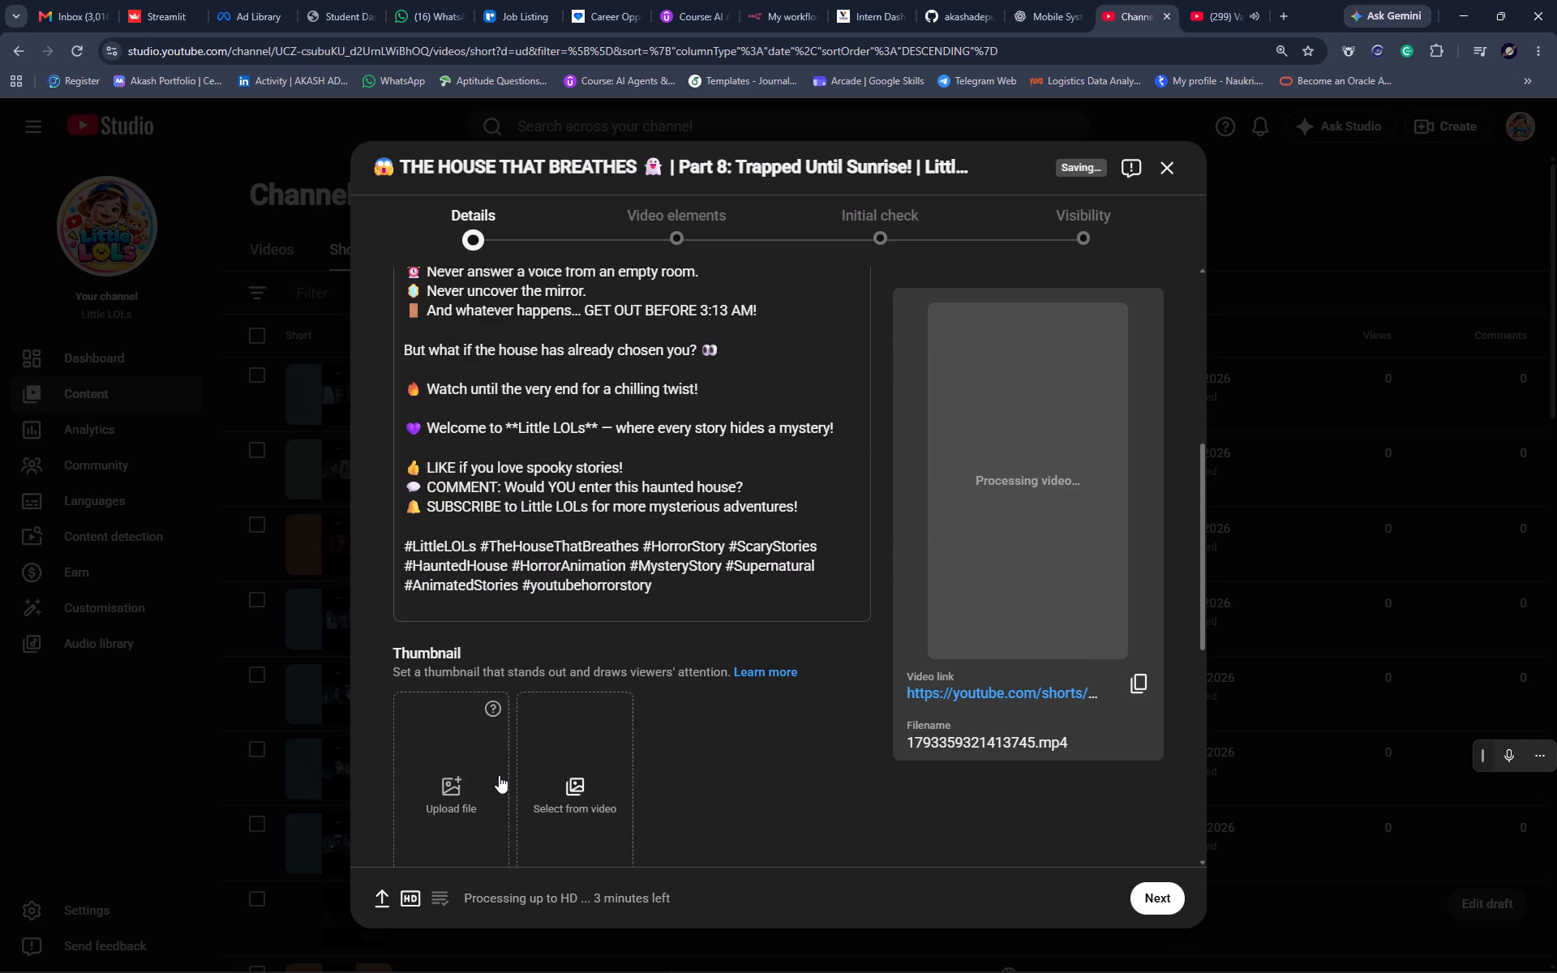
pyautogui.scroll(-8, 501, 770)
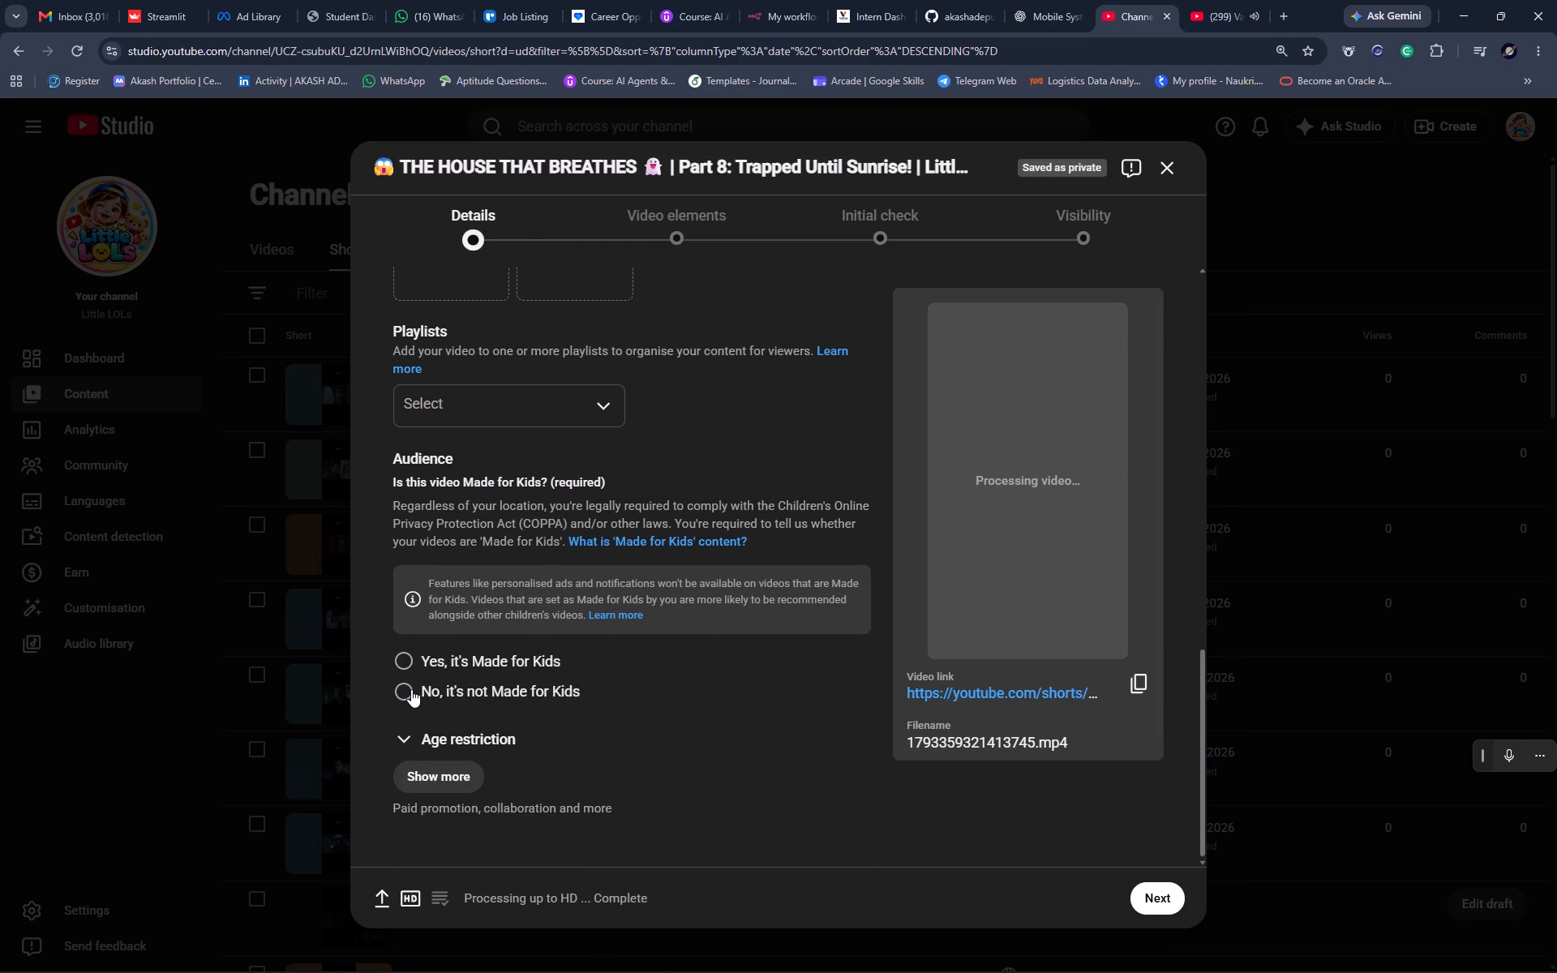
pyautogui.click(411, 689)
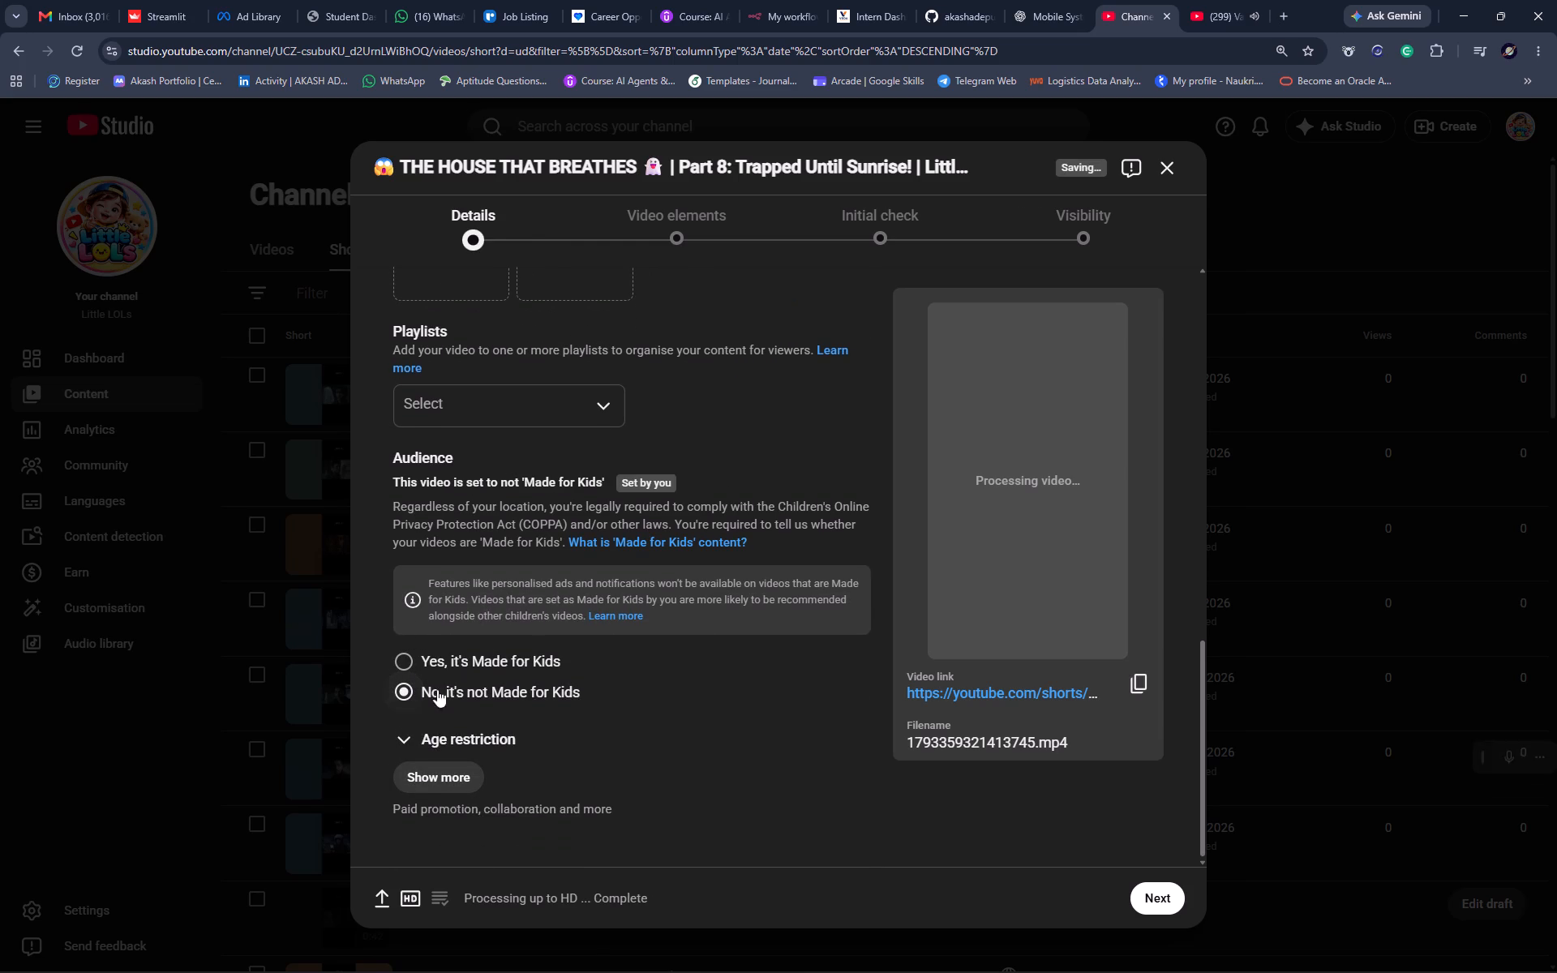
pyautogui.click(1140, 895)
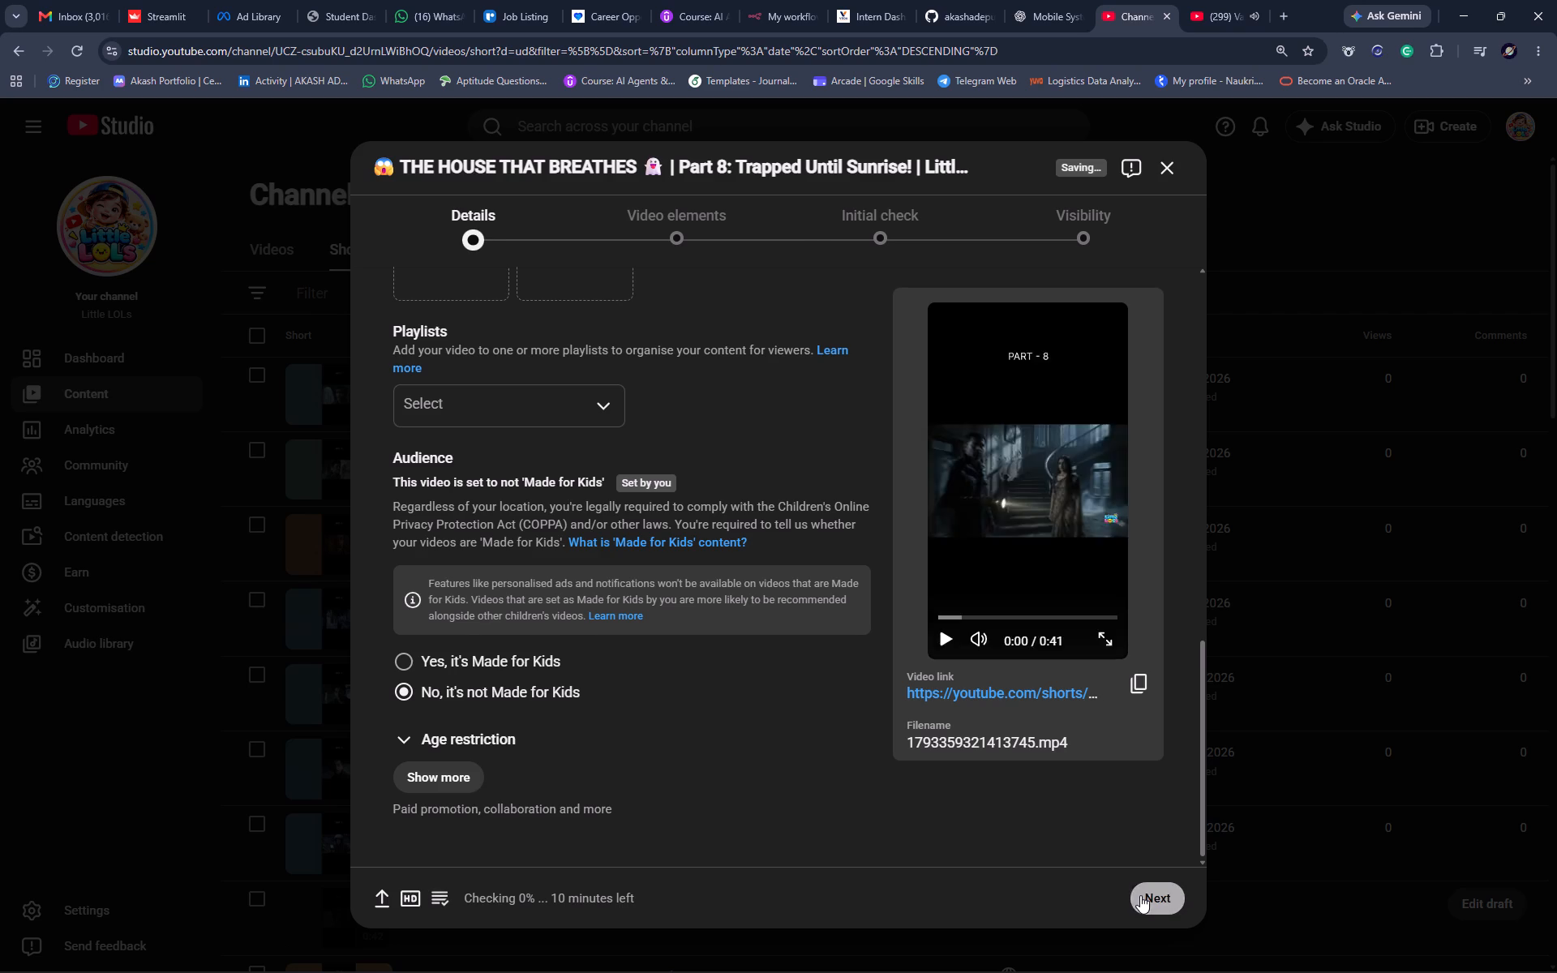
# Add the first video offered from the channel as Part 8's related video.
pyautogui.click(1130, 378)
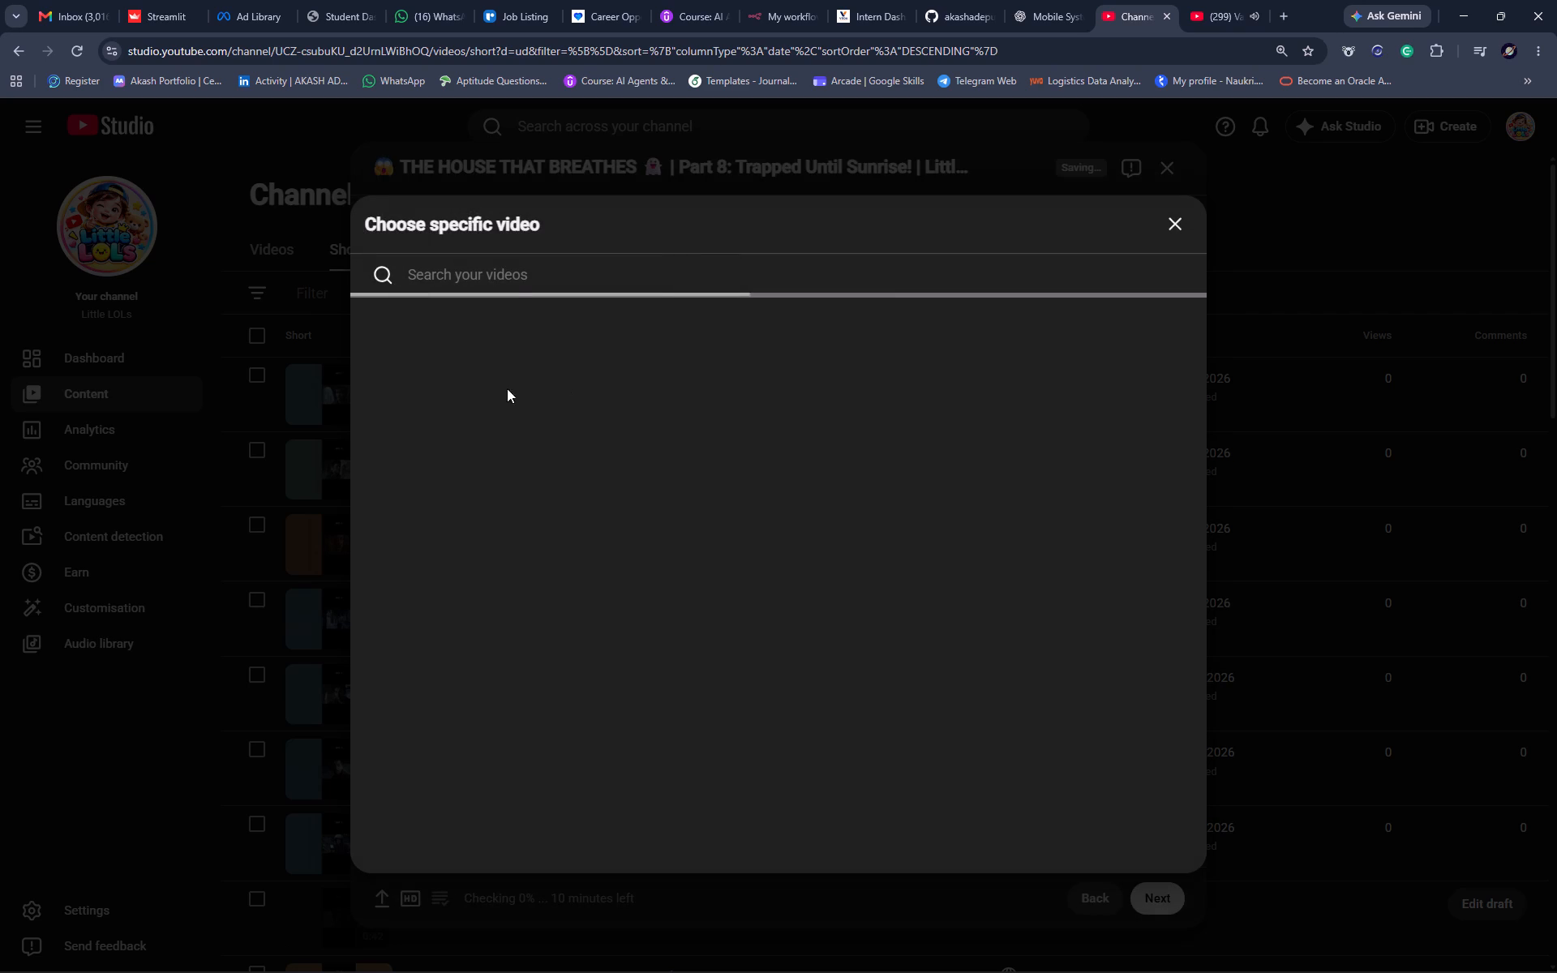
pyautogui.click(475, 387)
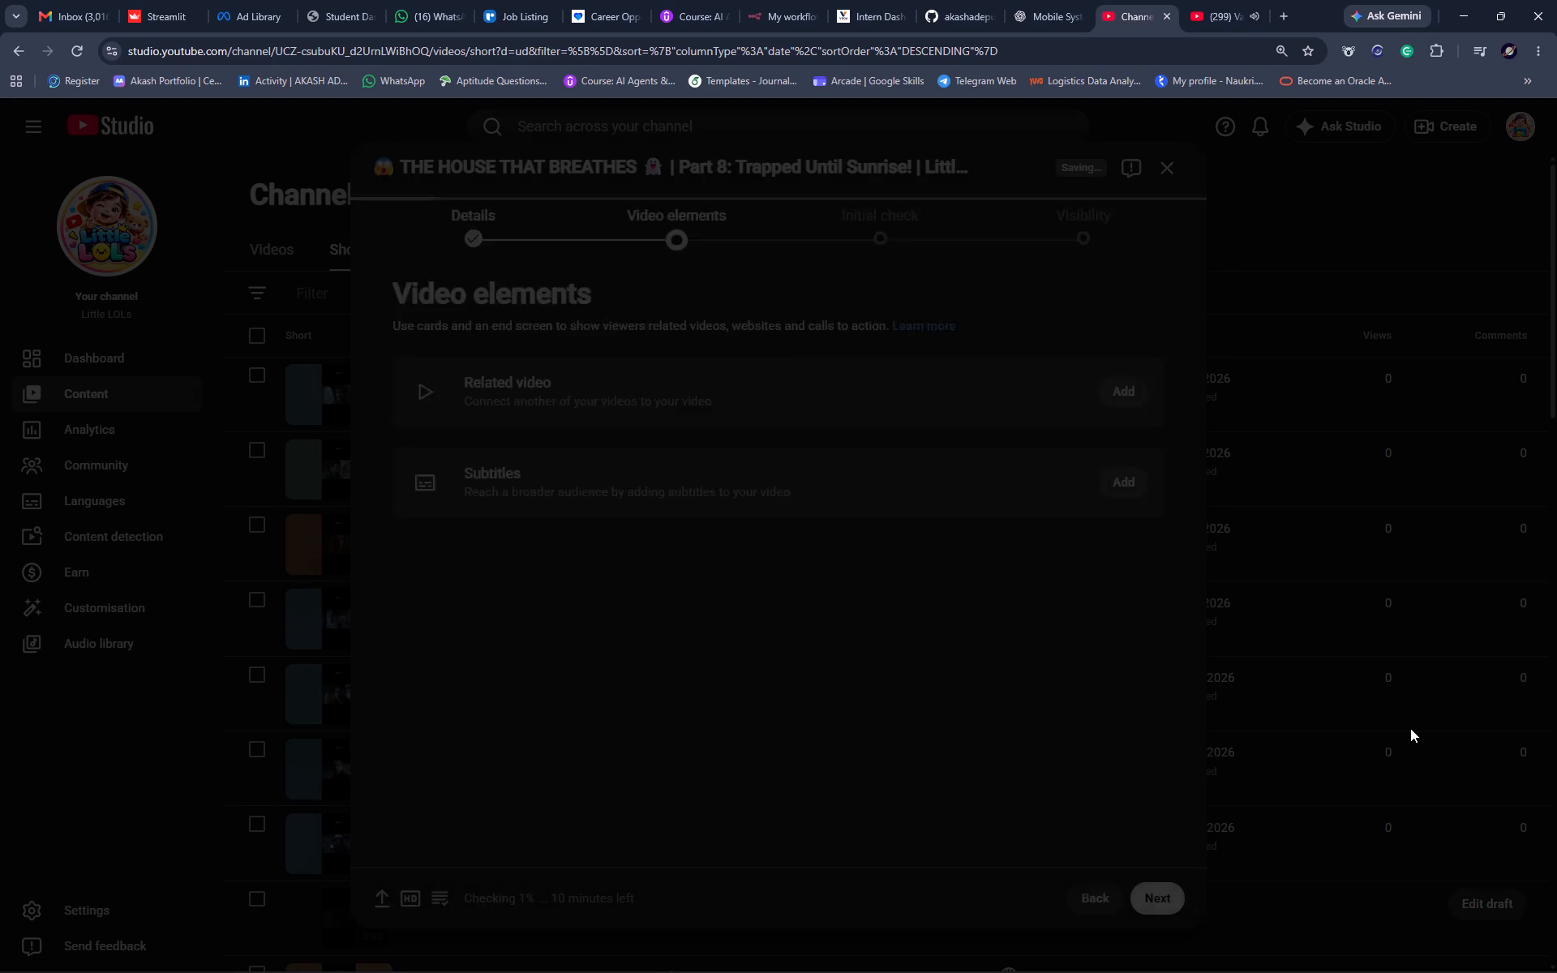
# Start an English (United Kingdom) subtitle track with Auto-sync, leave it saved as a draft, and continue to the initial check.
pyautogui.click(1108, 480)
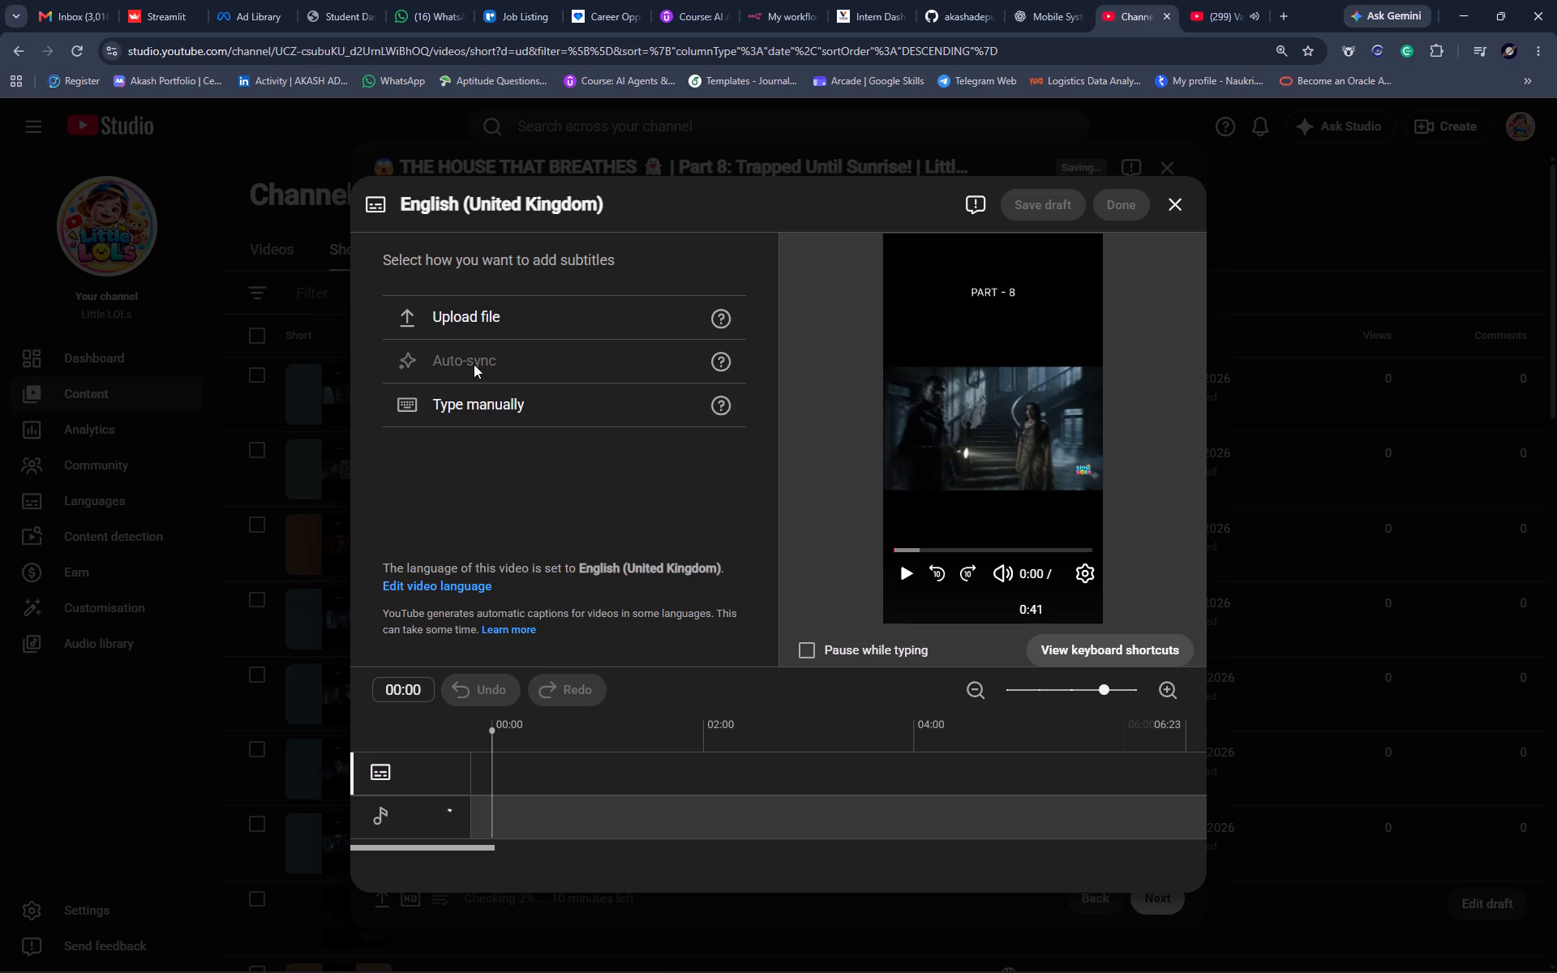
pyautogui.click(474, 364)
pyautogui.click(1114, 215)
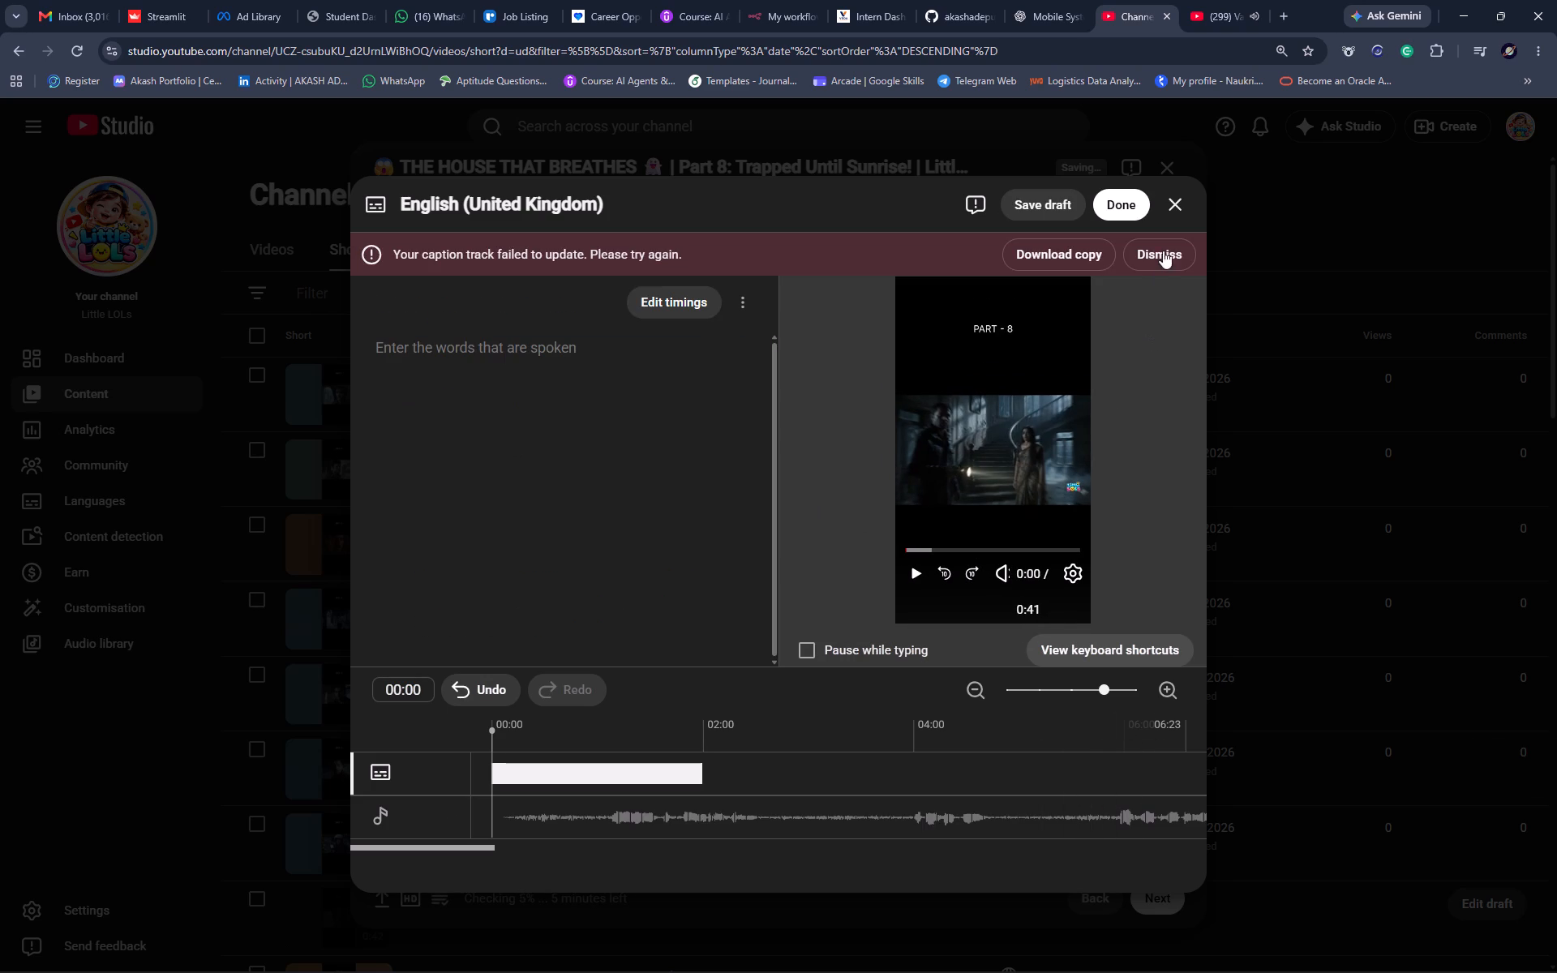
pyautogui.click(1173, 199)
pyautogui.click(963, 580)
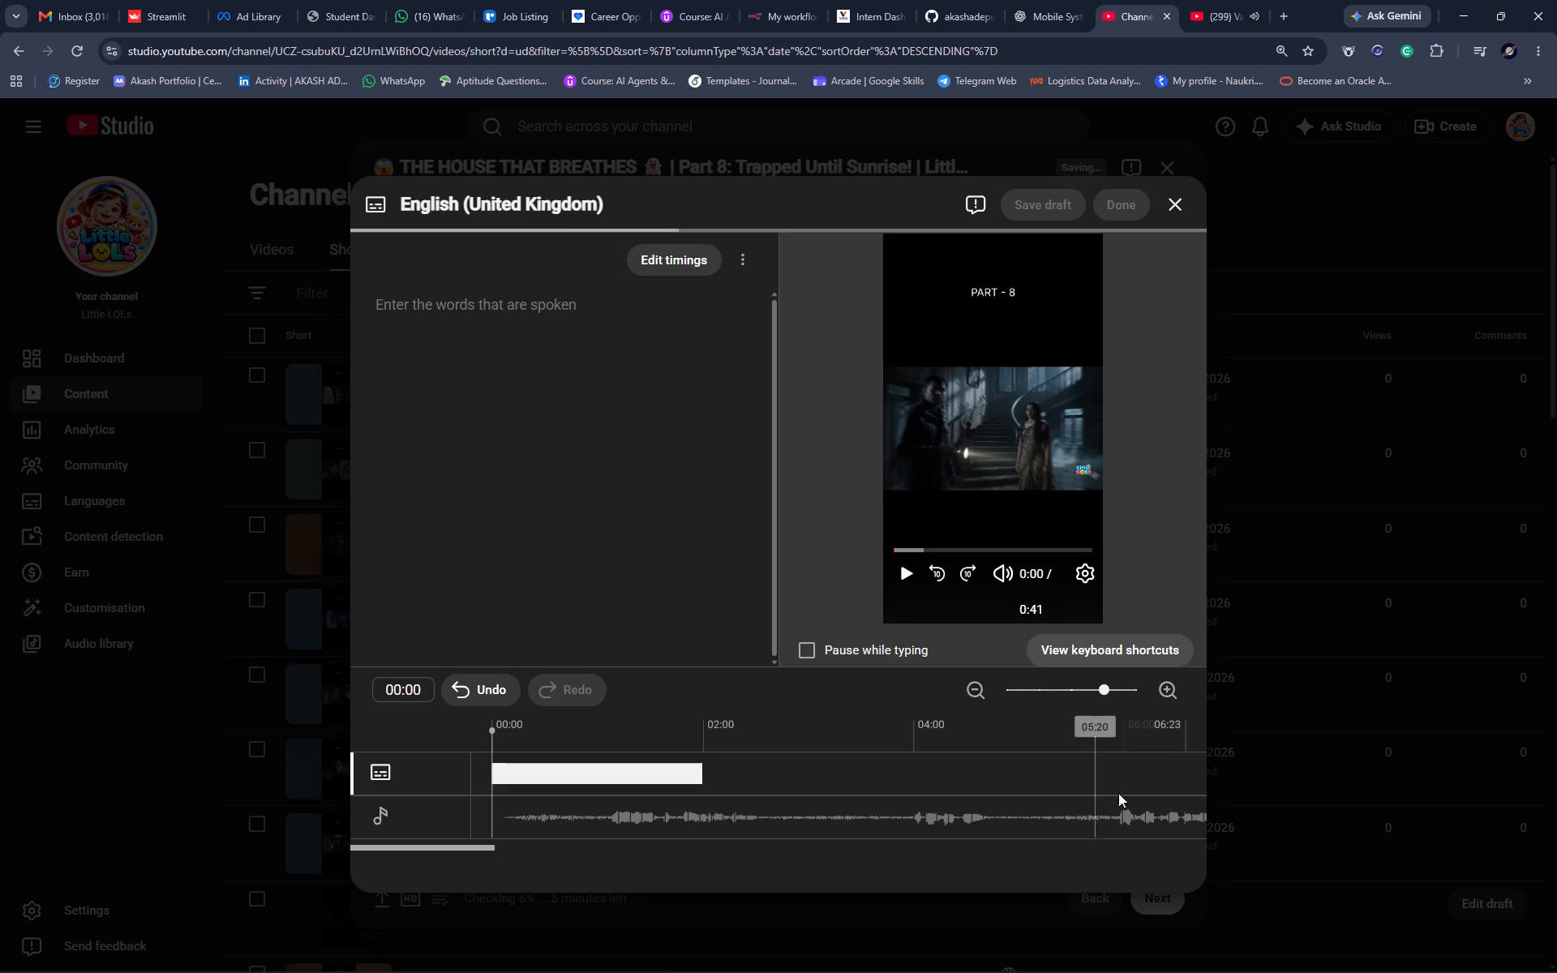
pyautogui.click(1172, 897)
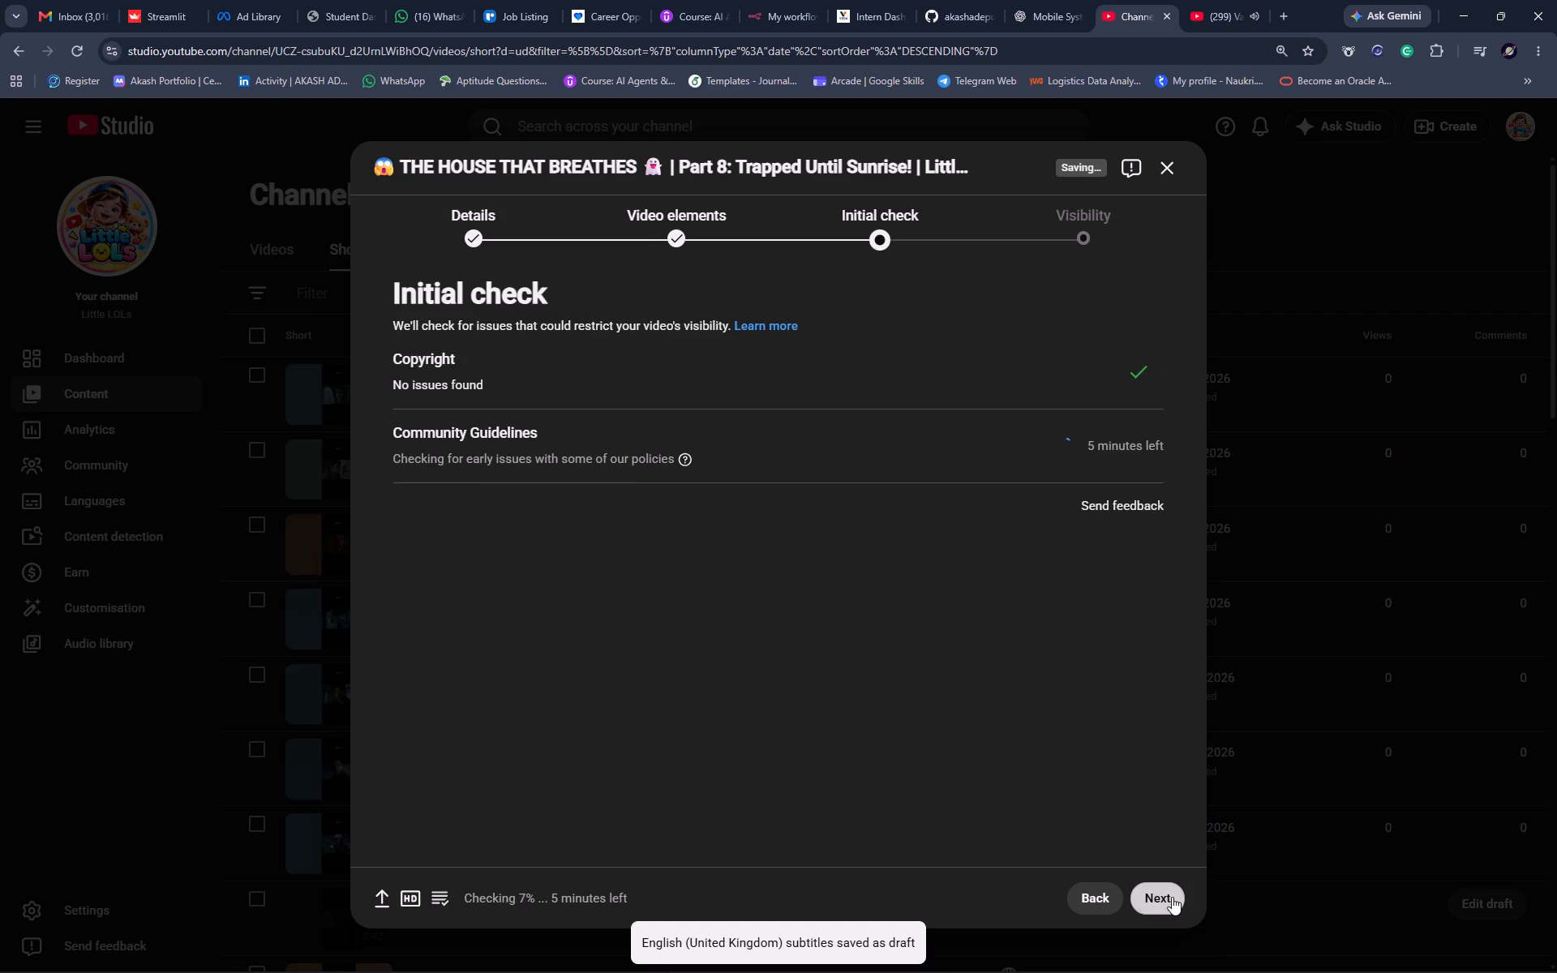
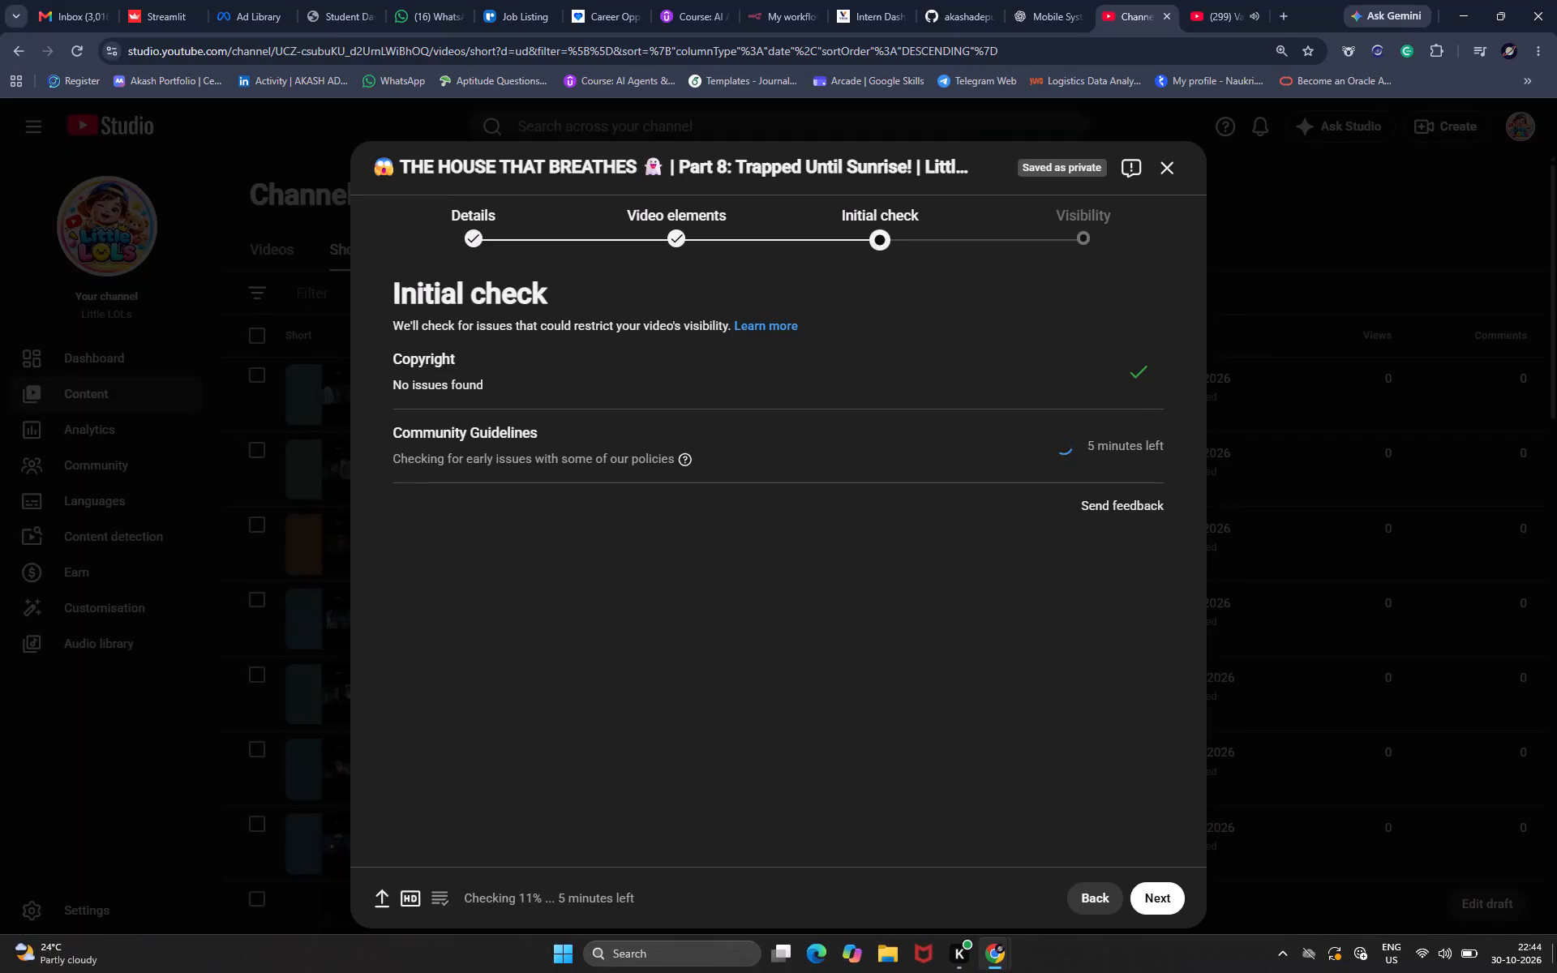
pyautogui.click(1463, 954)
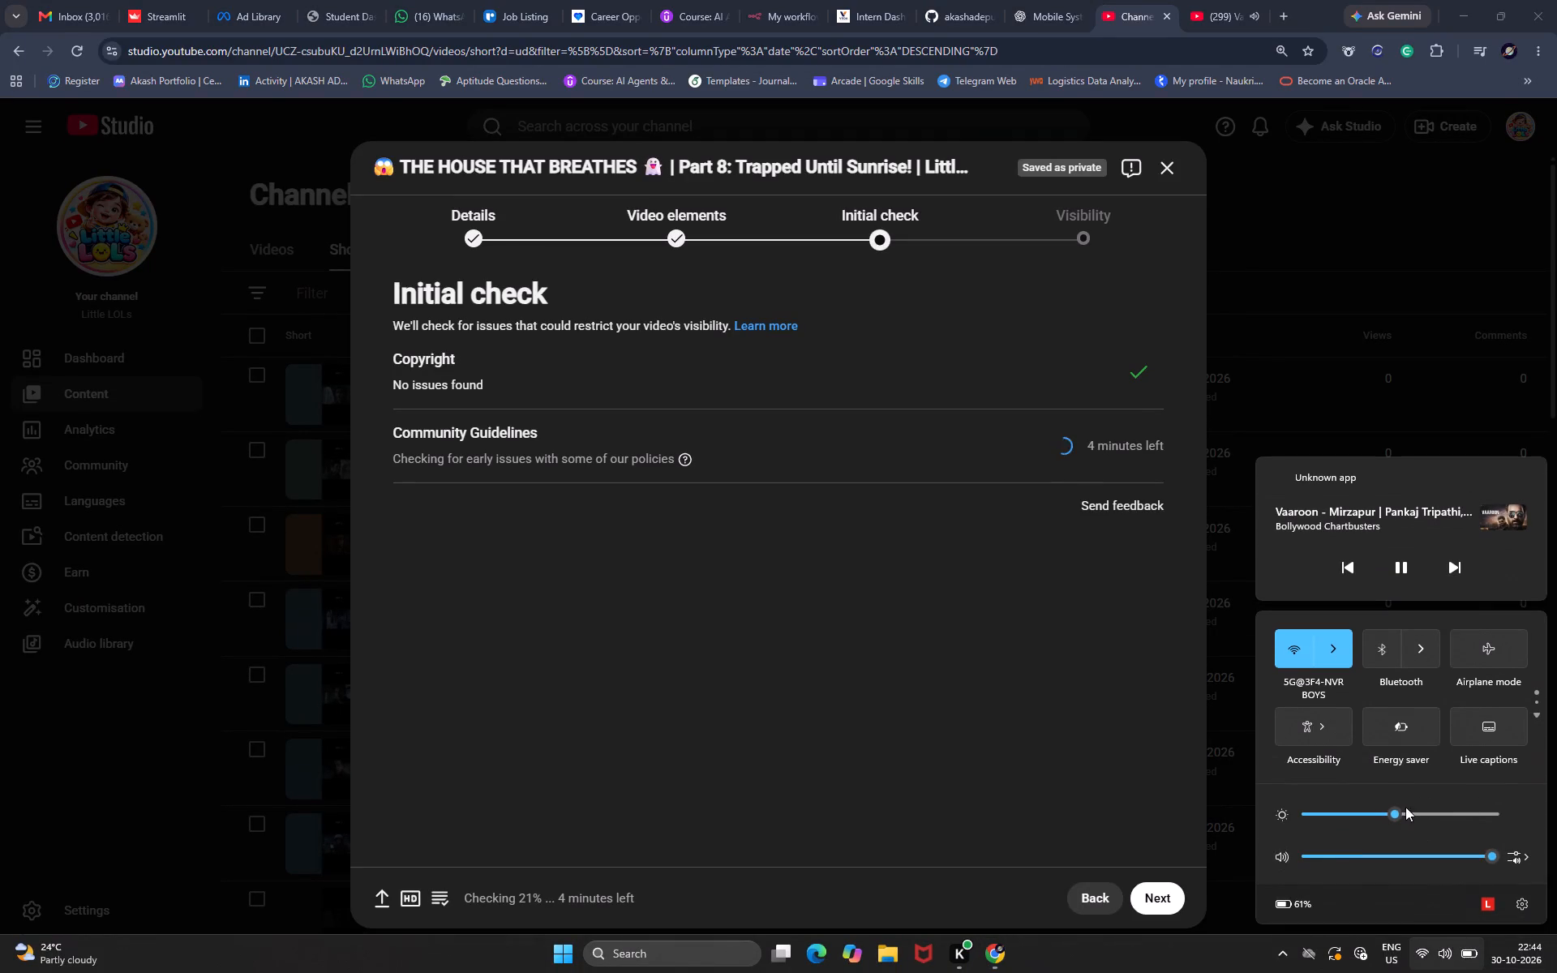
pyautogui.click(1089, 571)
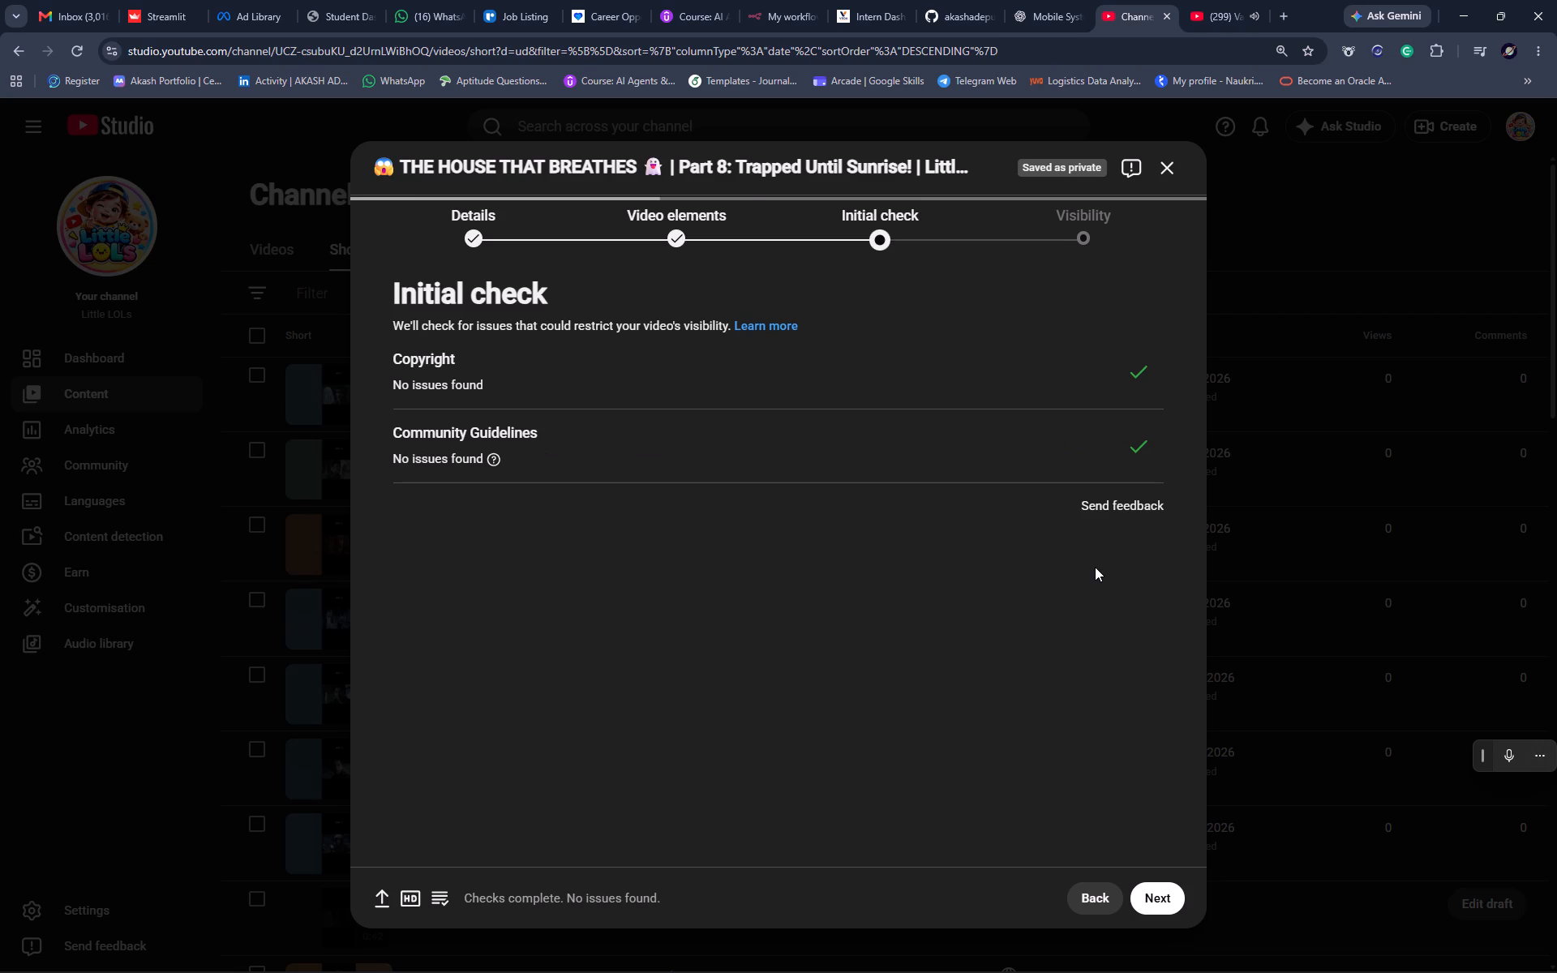
# Continue to Part 8's visibility settings and set its public schedule date to 2 Nov 2026.
pyautogui.click(1153, 886)
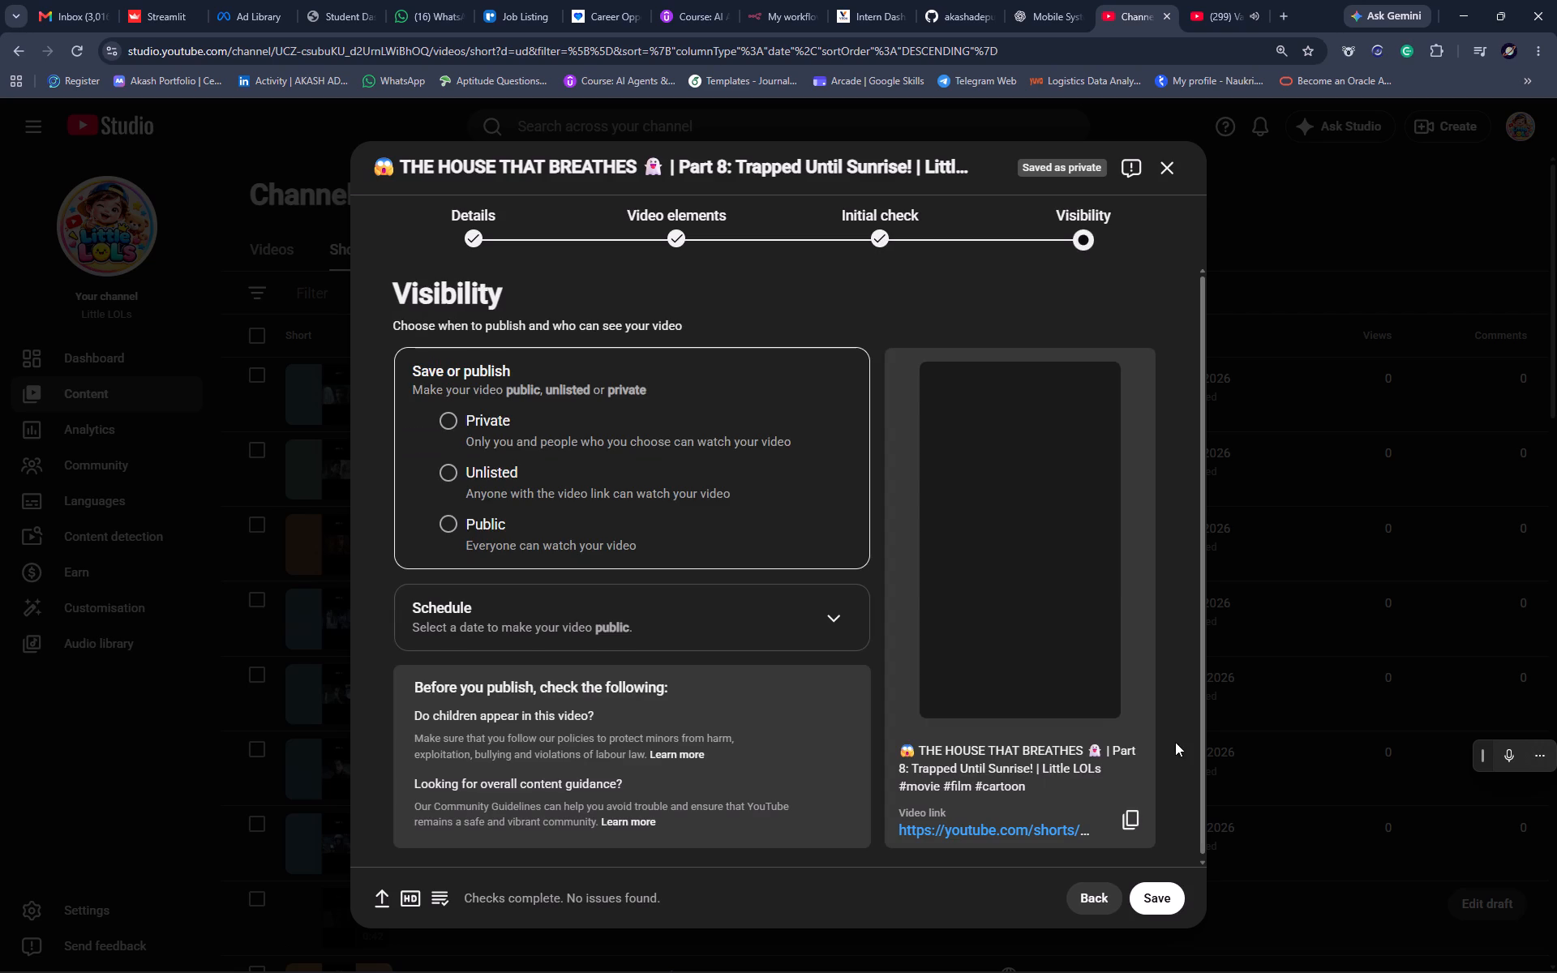
pyautogui.click(532, 616)
pyautogui.click(498, 535)
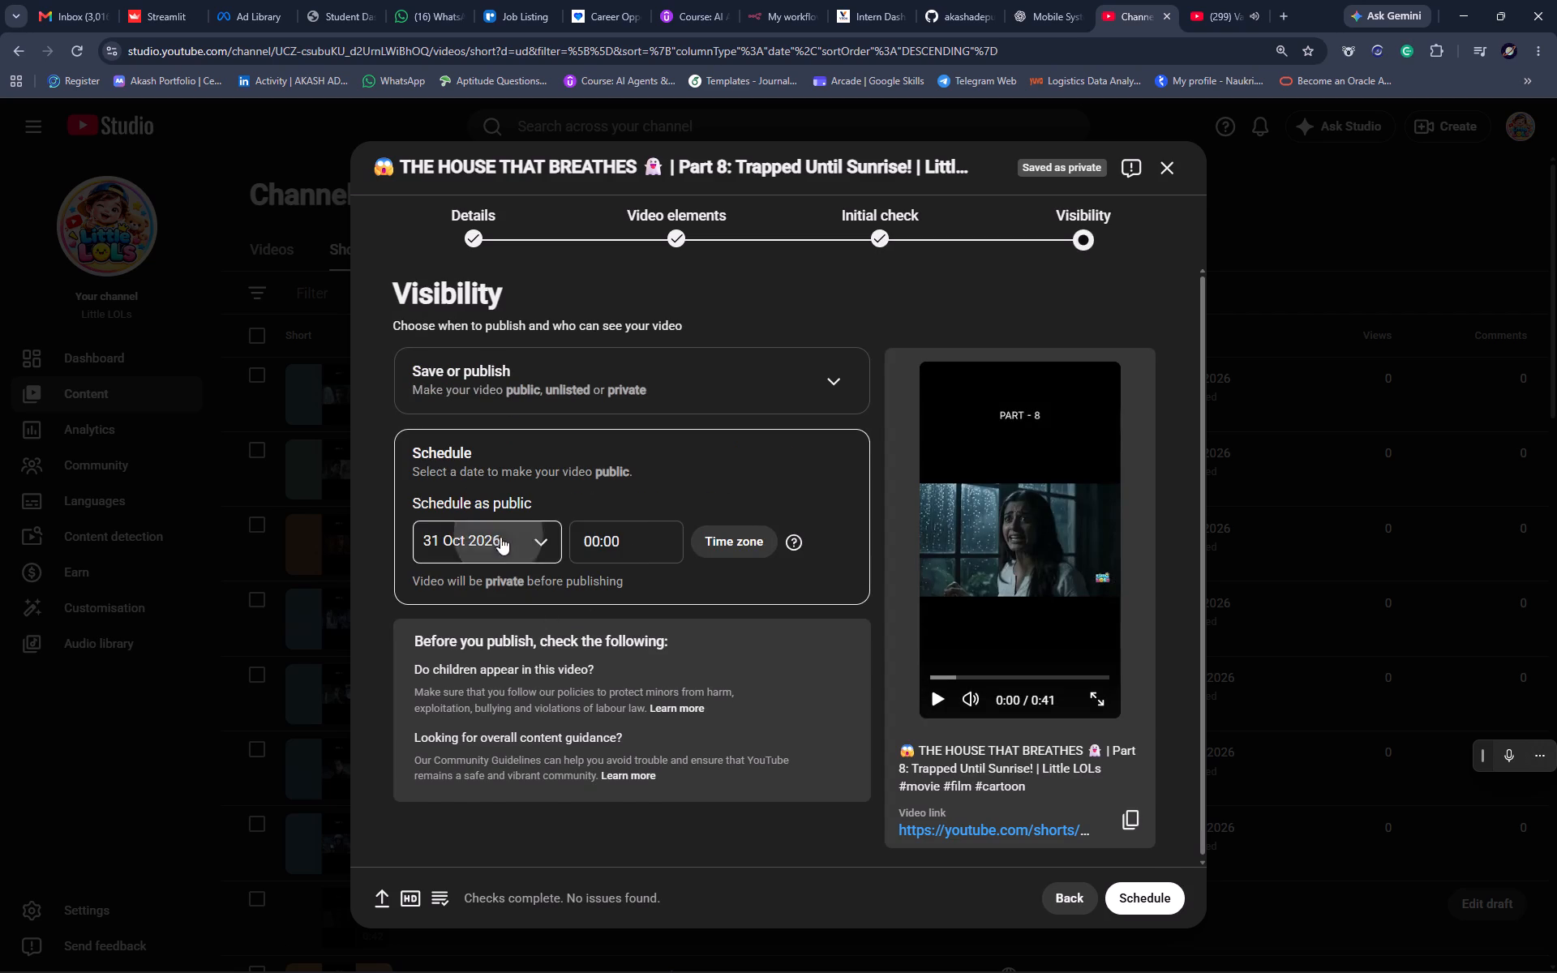
pyautogui.scroll(-1, 550, 769)
pyautogui.click(438, 726)
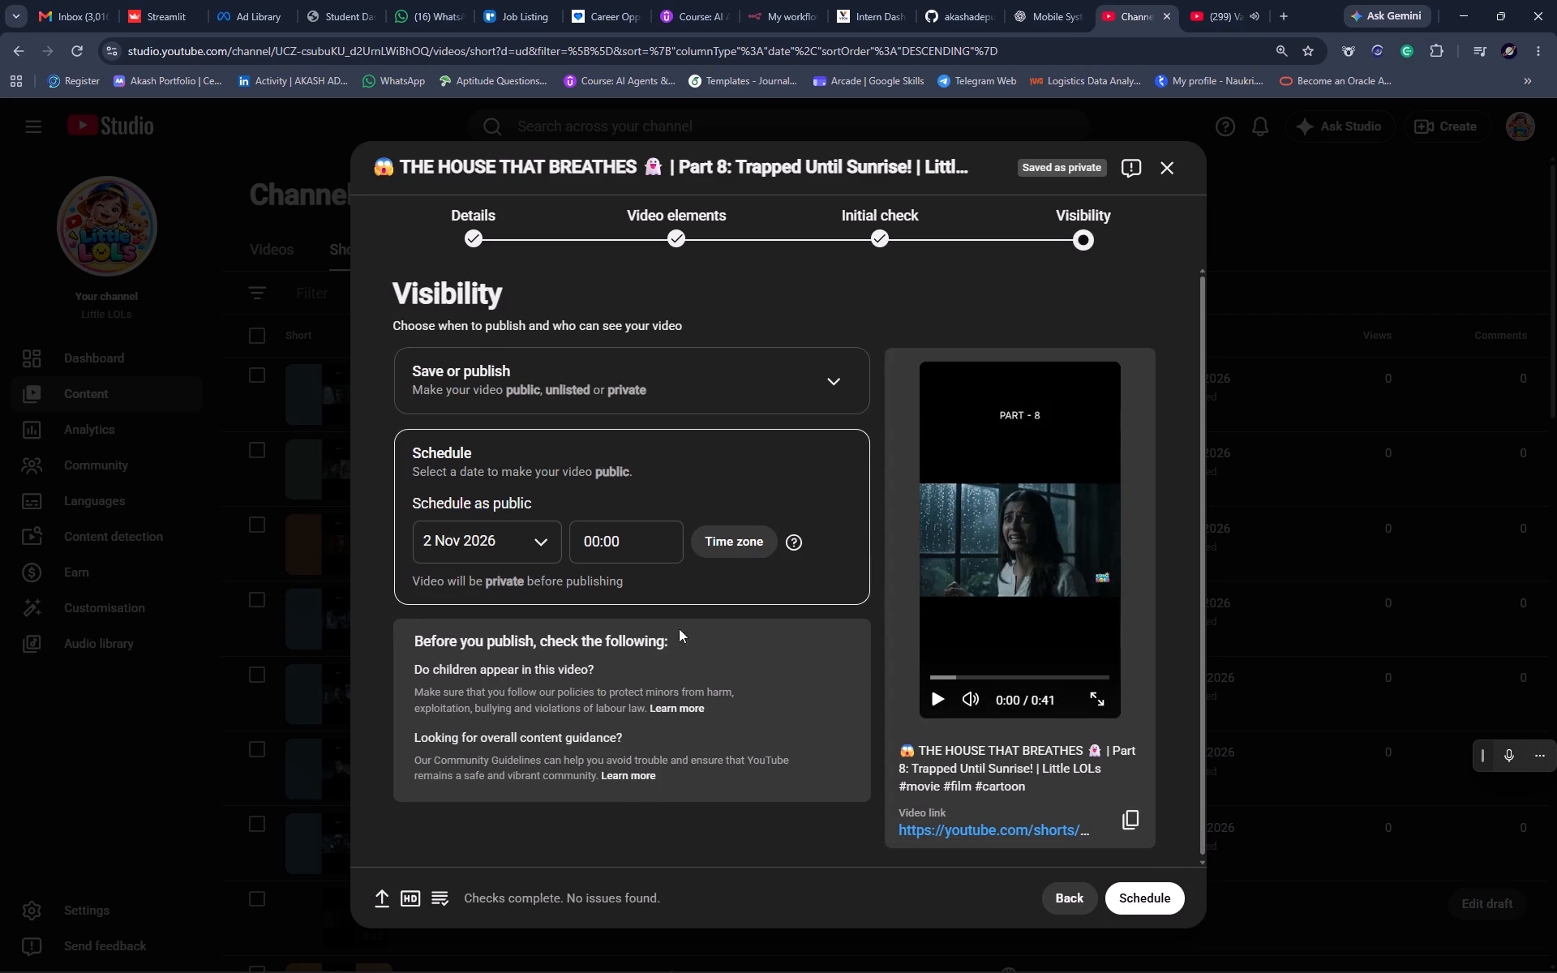
# Set the publishing time to 12:15, schedule the Part 8 video, and dismiss the confirmation.
pyautogui.click(653, 538)
pyautogui.scroll(-7, 658, 712)
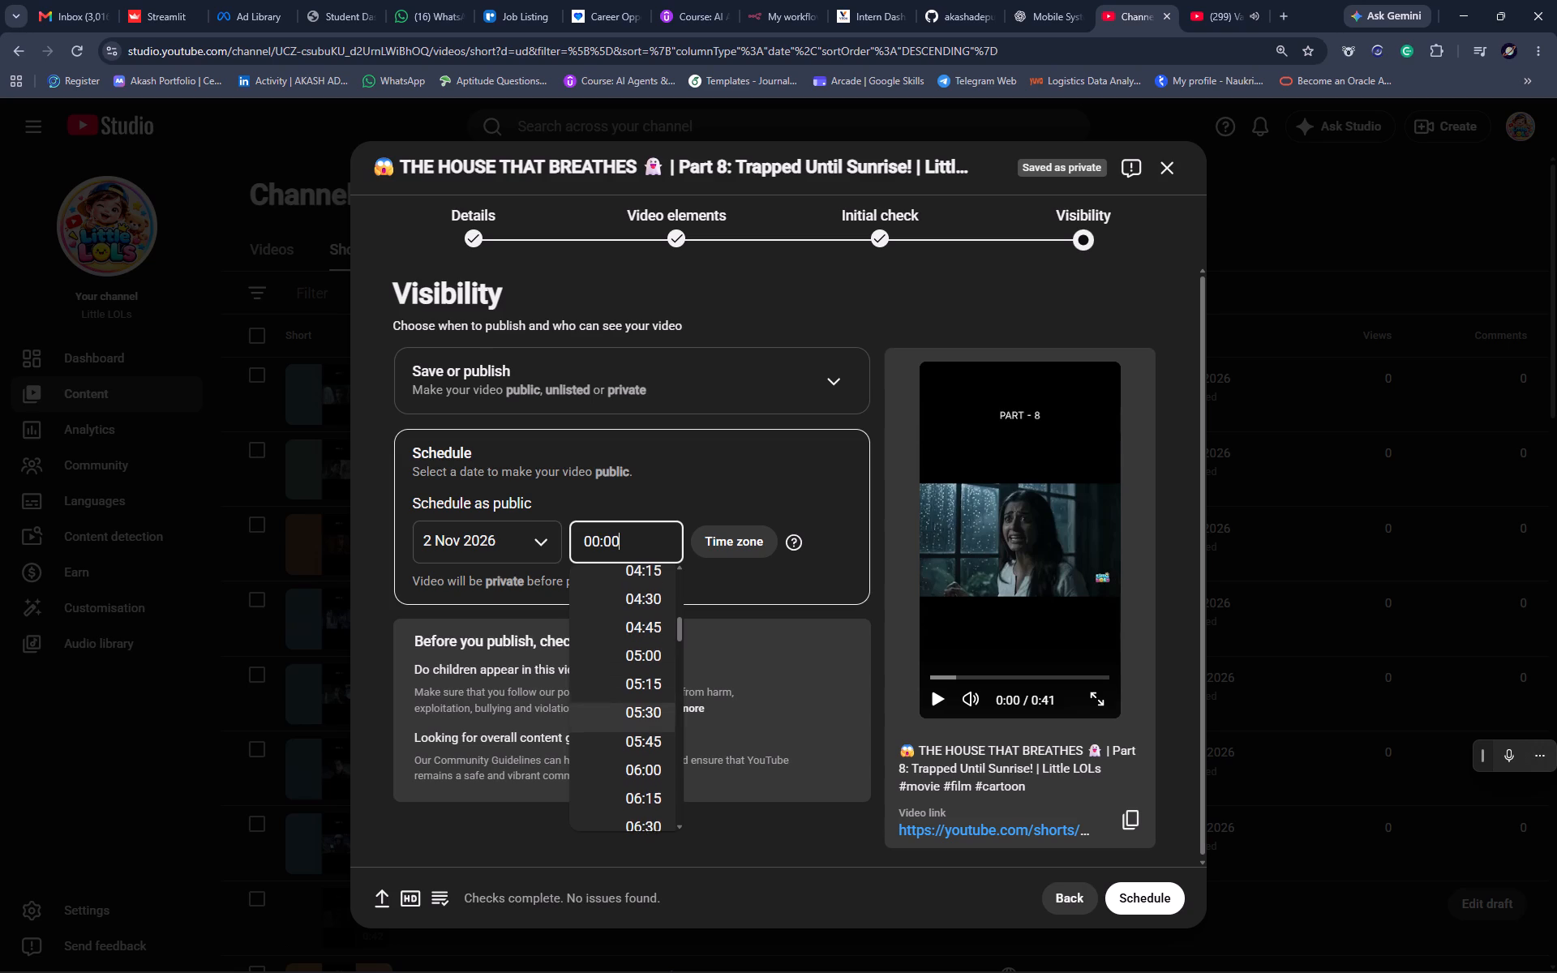
pyautogui.scroll(-4, 658, 712)
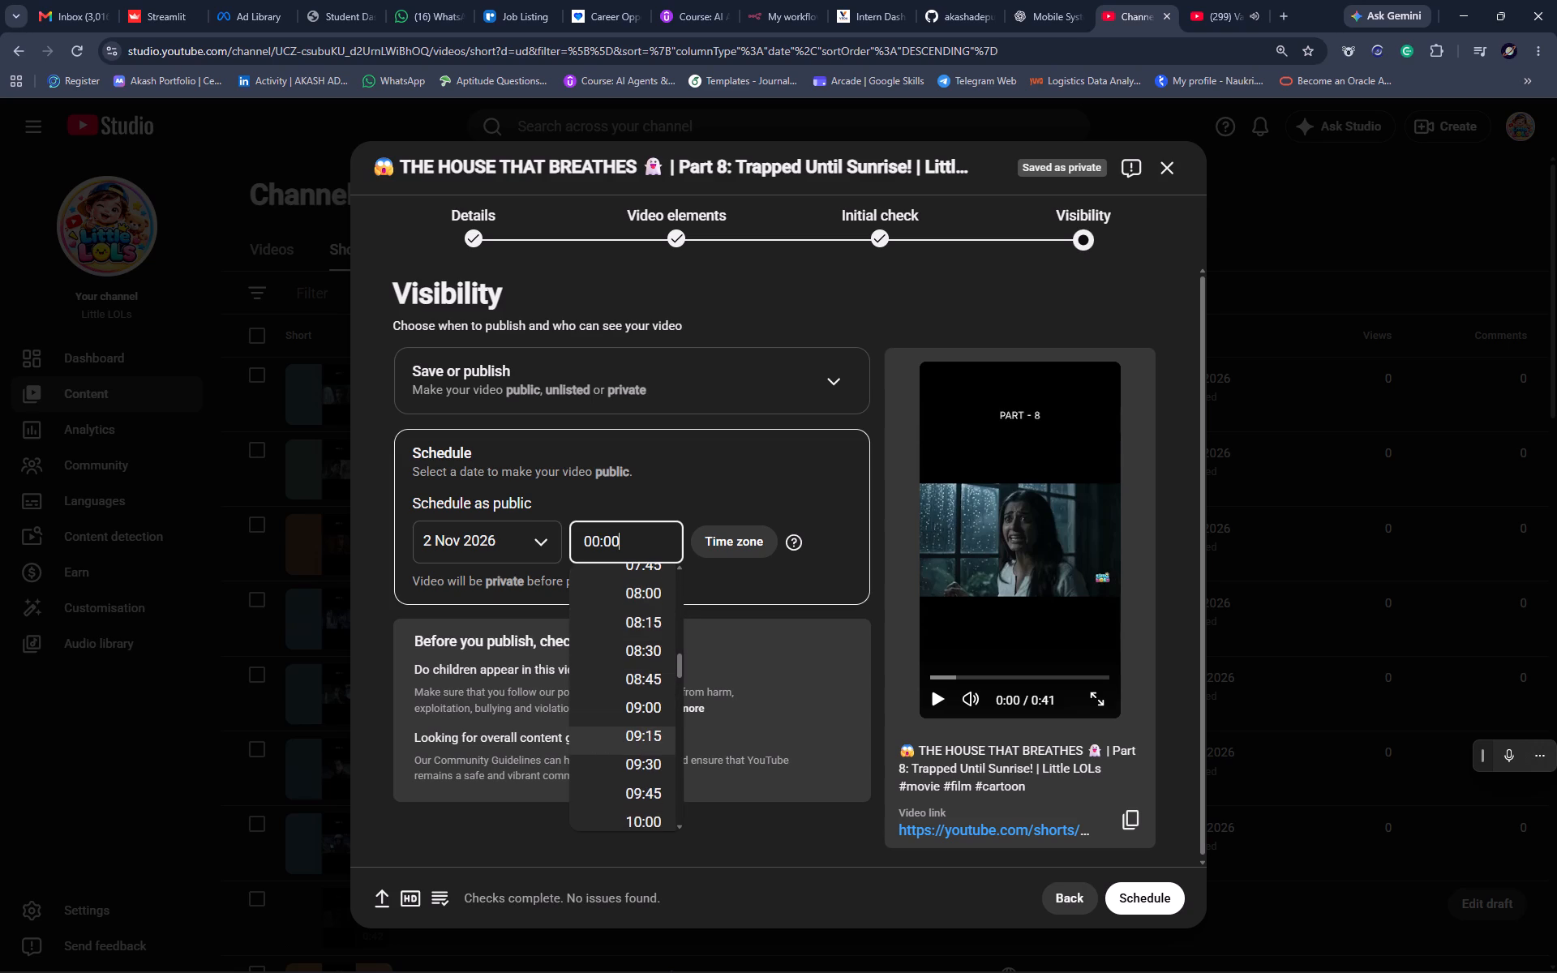
pyautogui.scroll(-2, 641, 750)
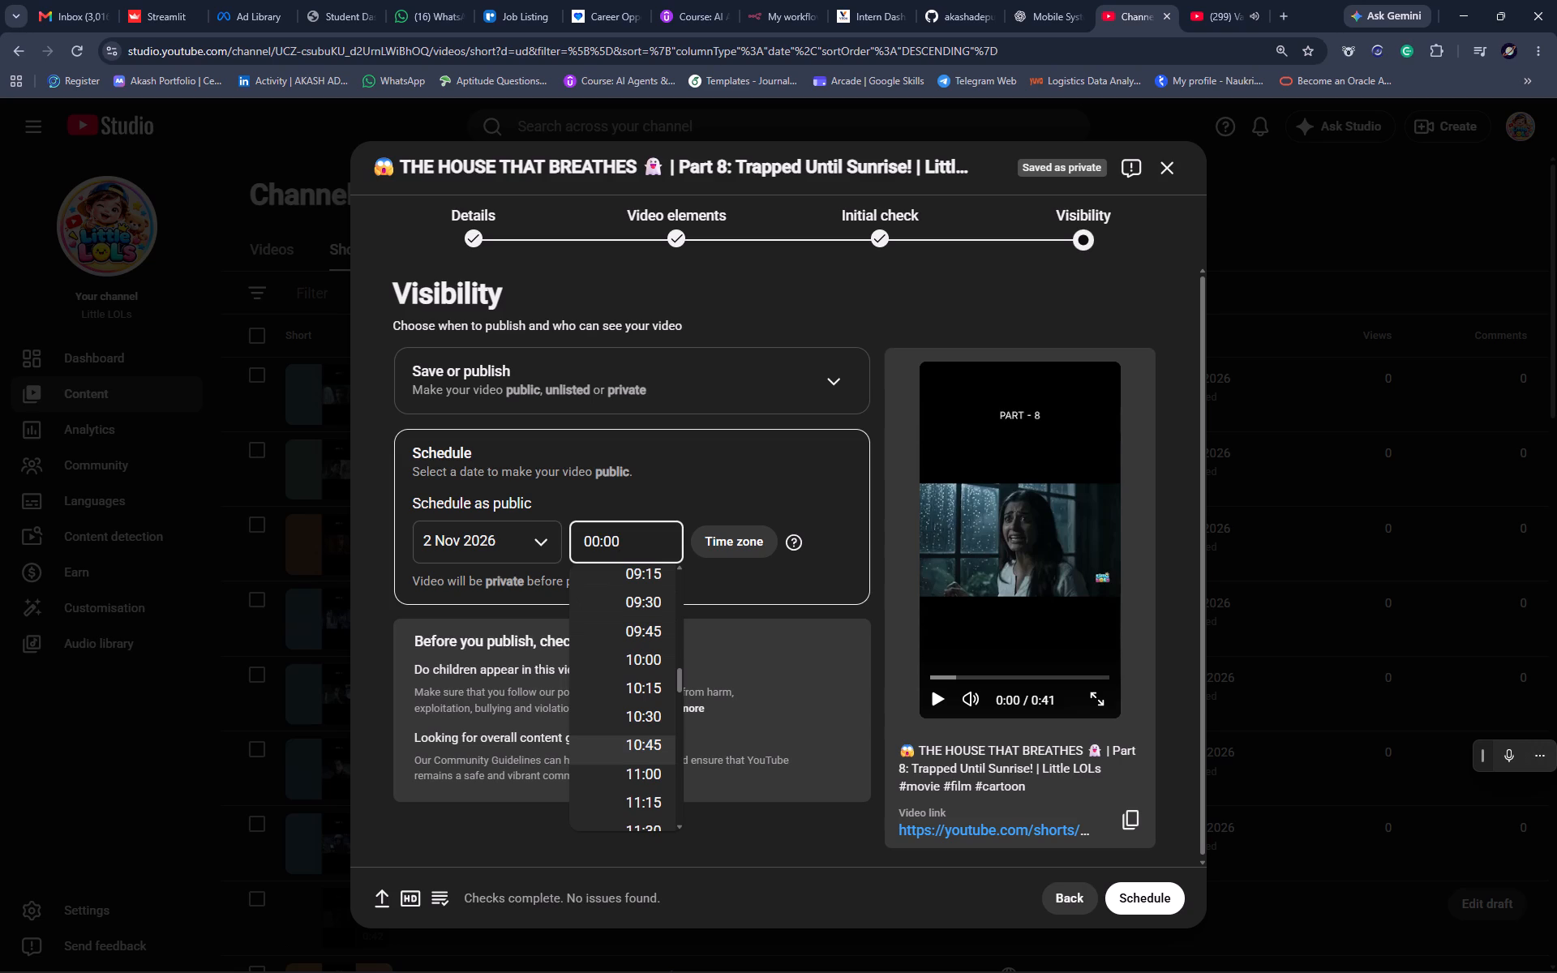
pyautogui.scroll(-2, 641, 754)
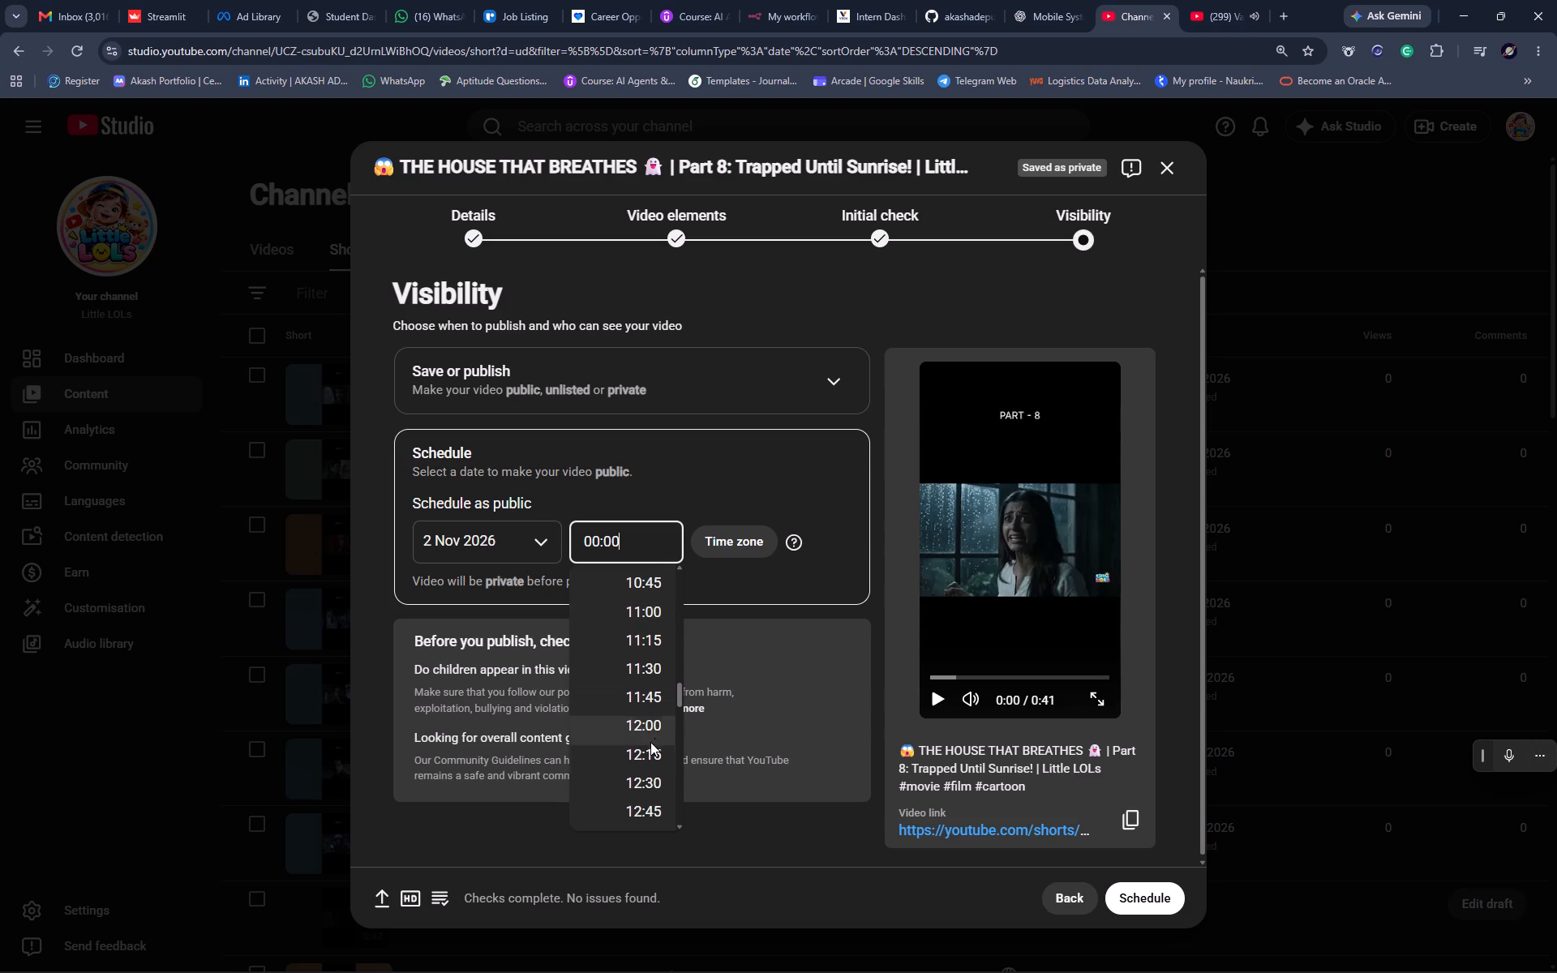
pyautogui.click(647, 754)
pyautogui.click(1154, 901)
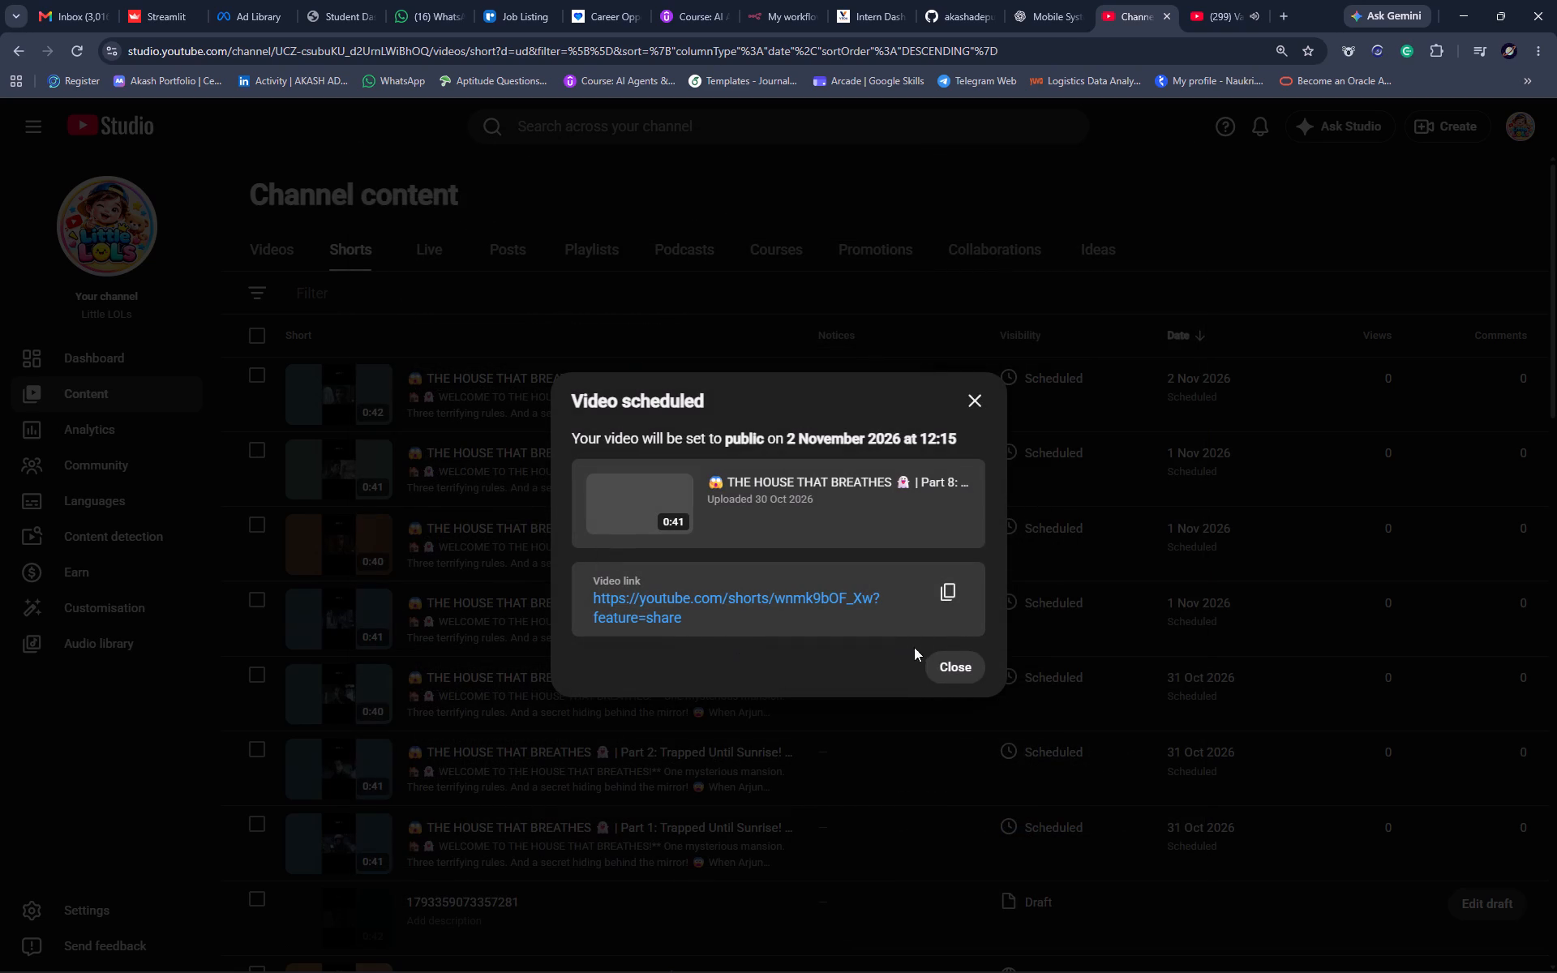
pyautogui.click(965, 670)
pyautogui.scroll(3, 758, 472)
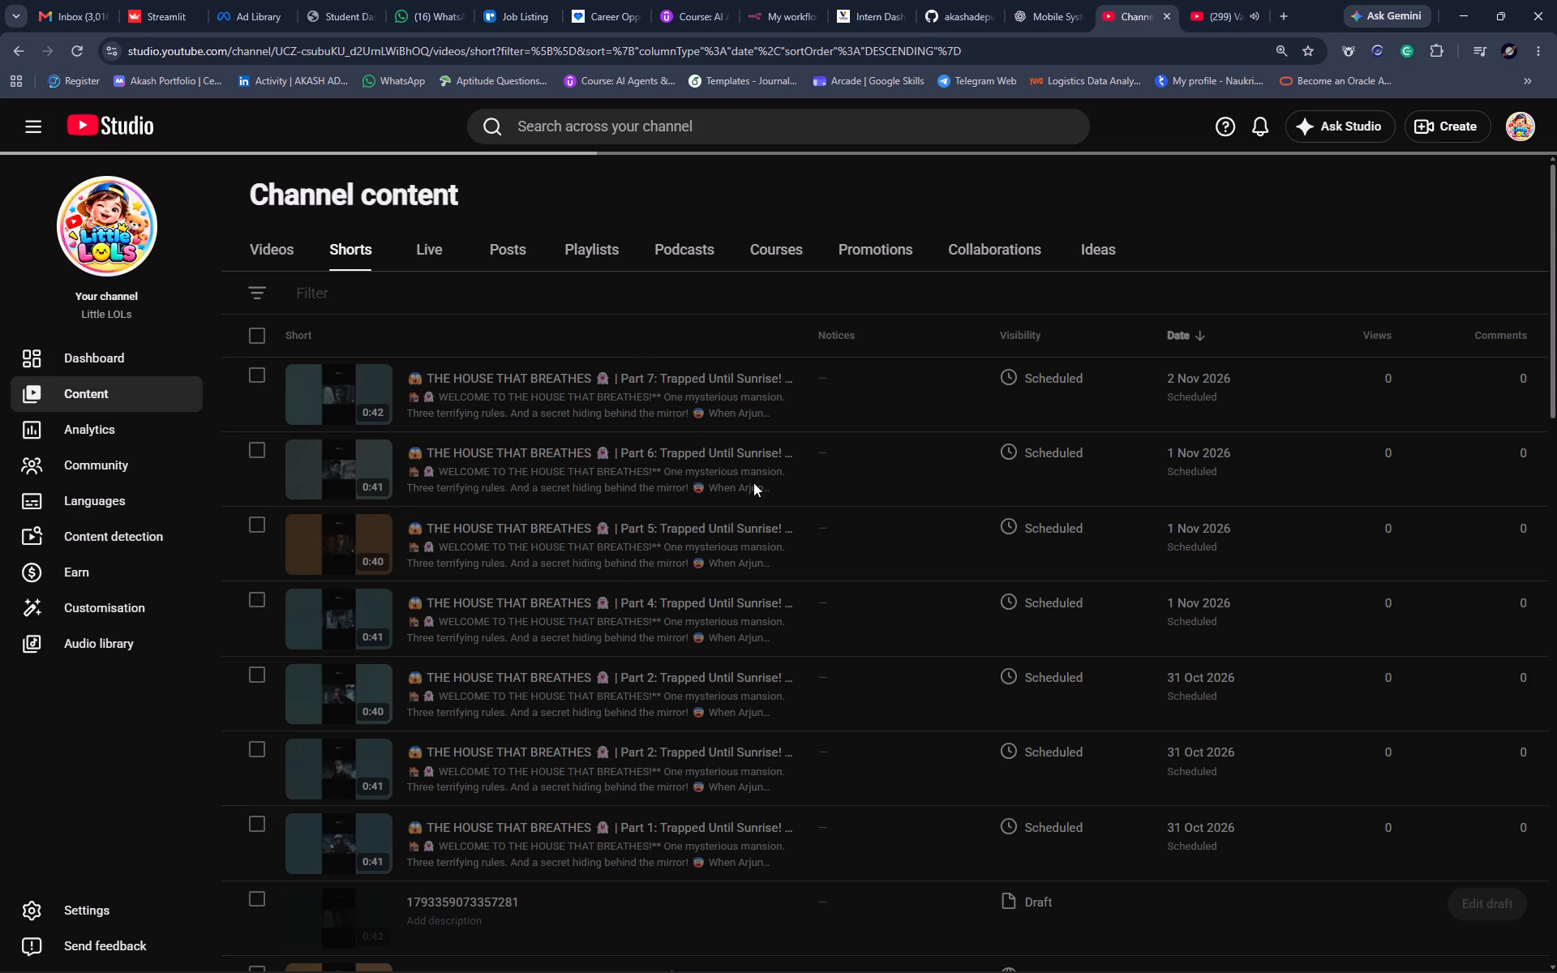
pyautogui.scroll(2, 753, 482)
pyautogui.click(1460, 129)
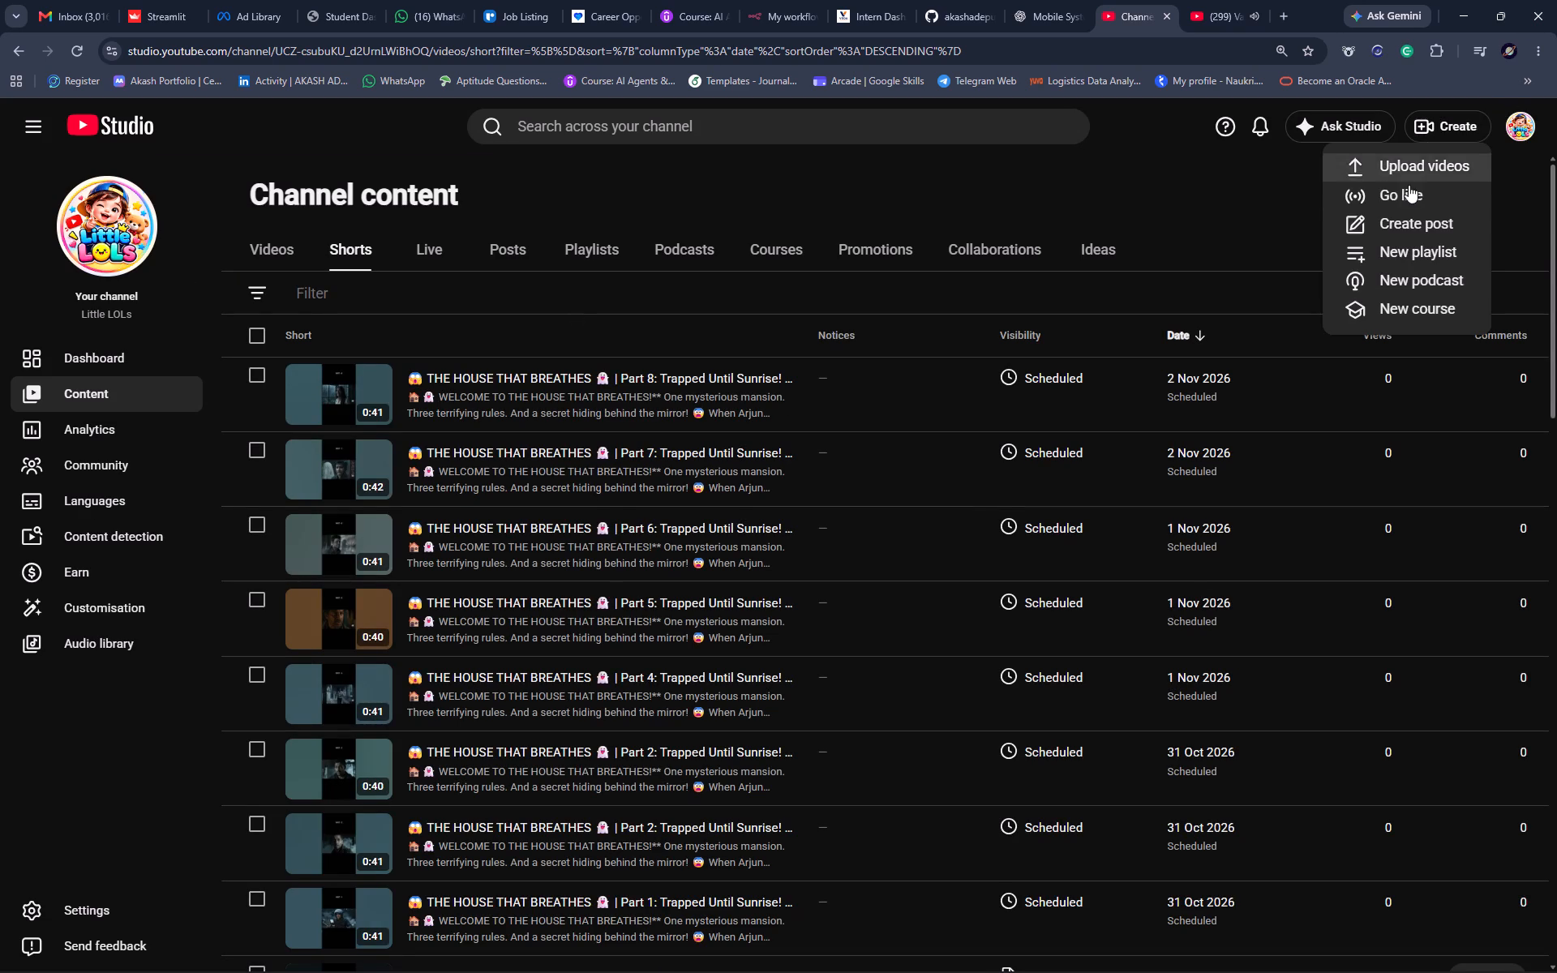
pyautogui.click(1408, 169)
pyautogui.click(781, 631)
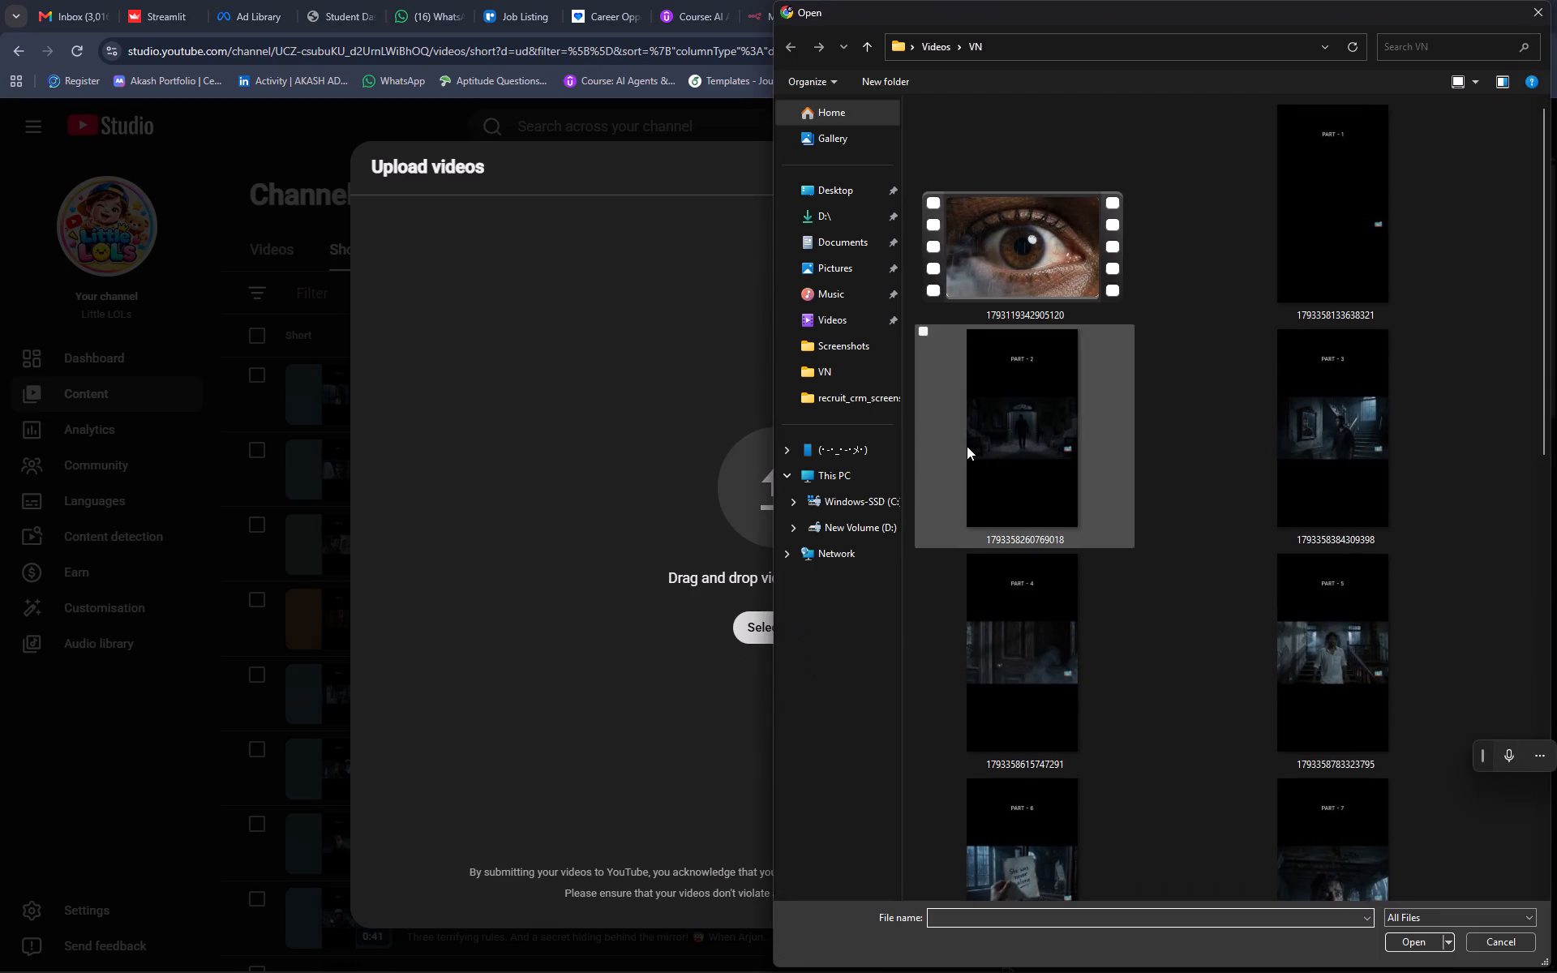
pyautogui.scroll(-2, 1317, 794)
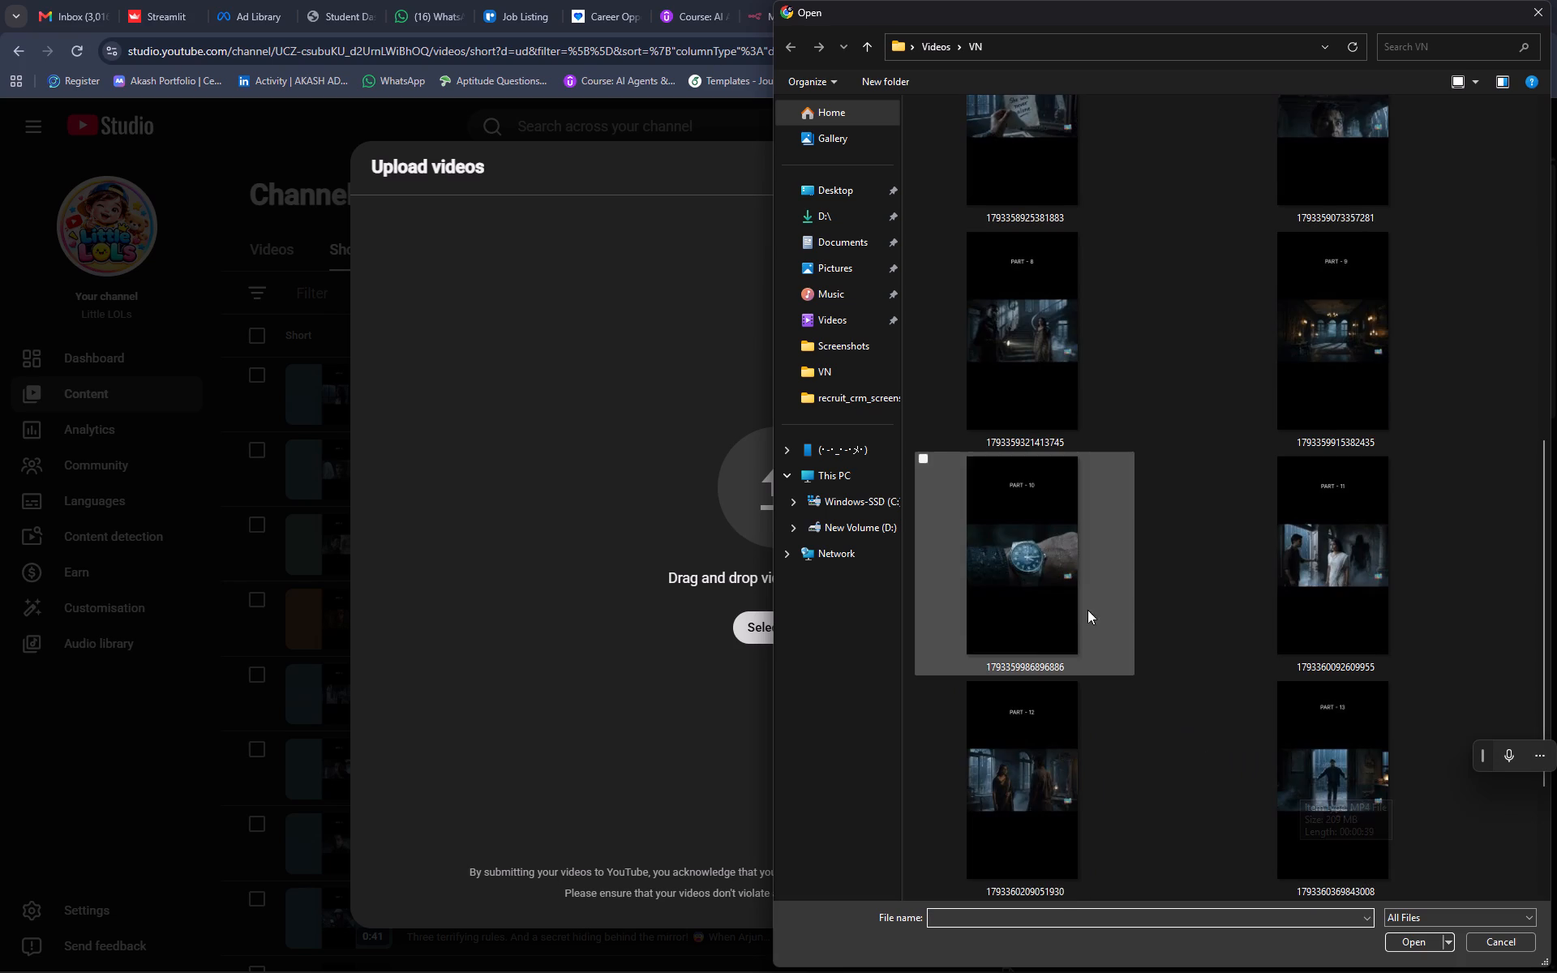
pyautogui.click(1308, 361)
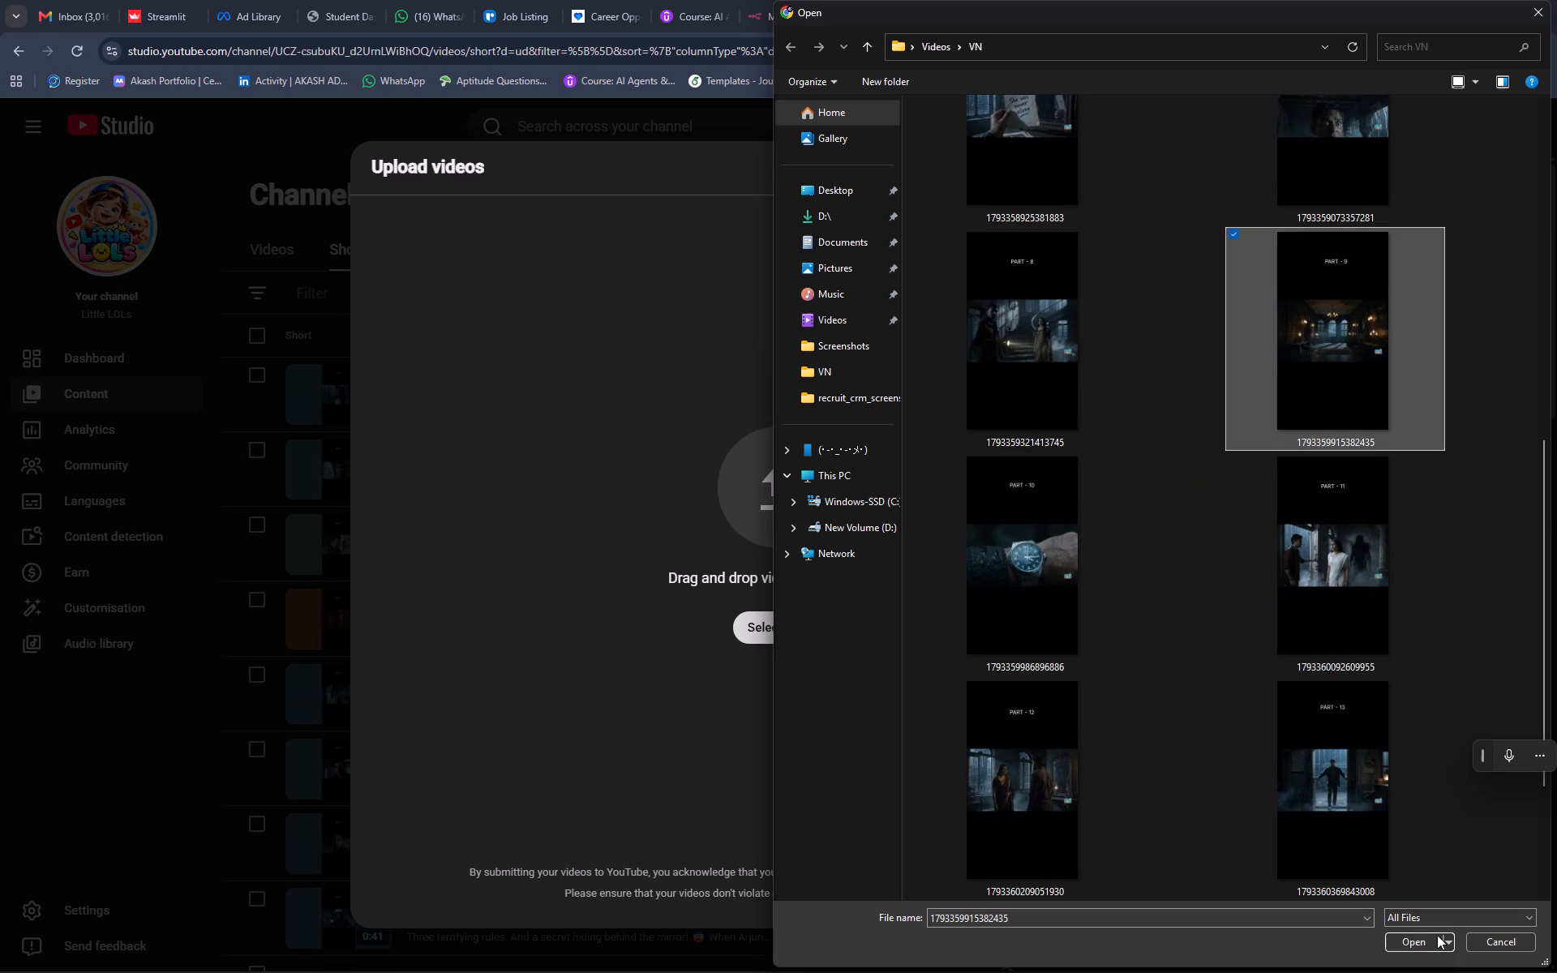
pyautogui.click(1431, 942)
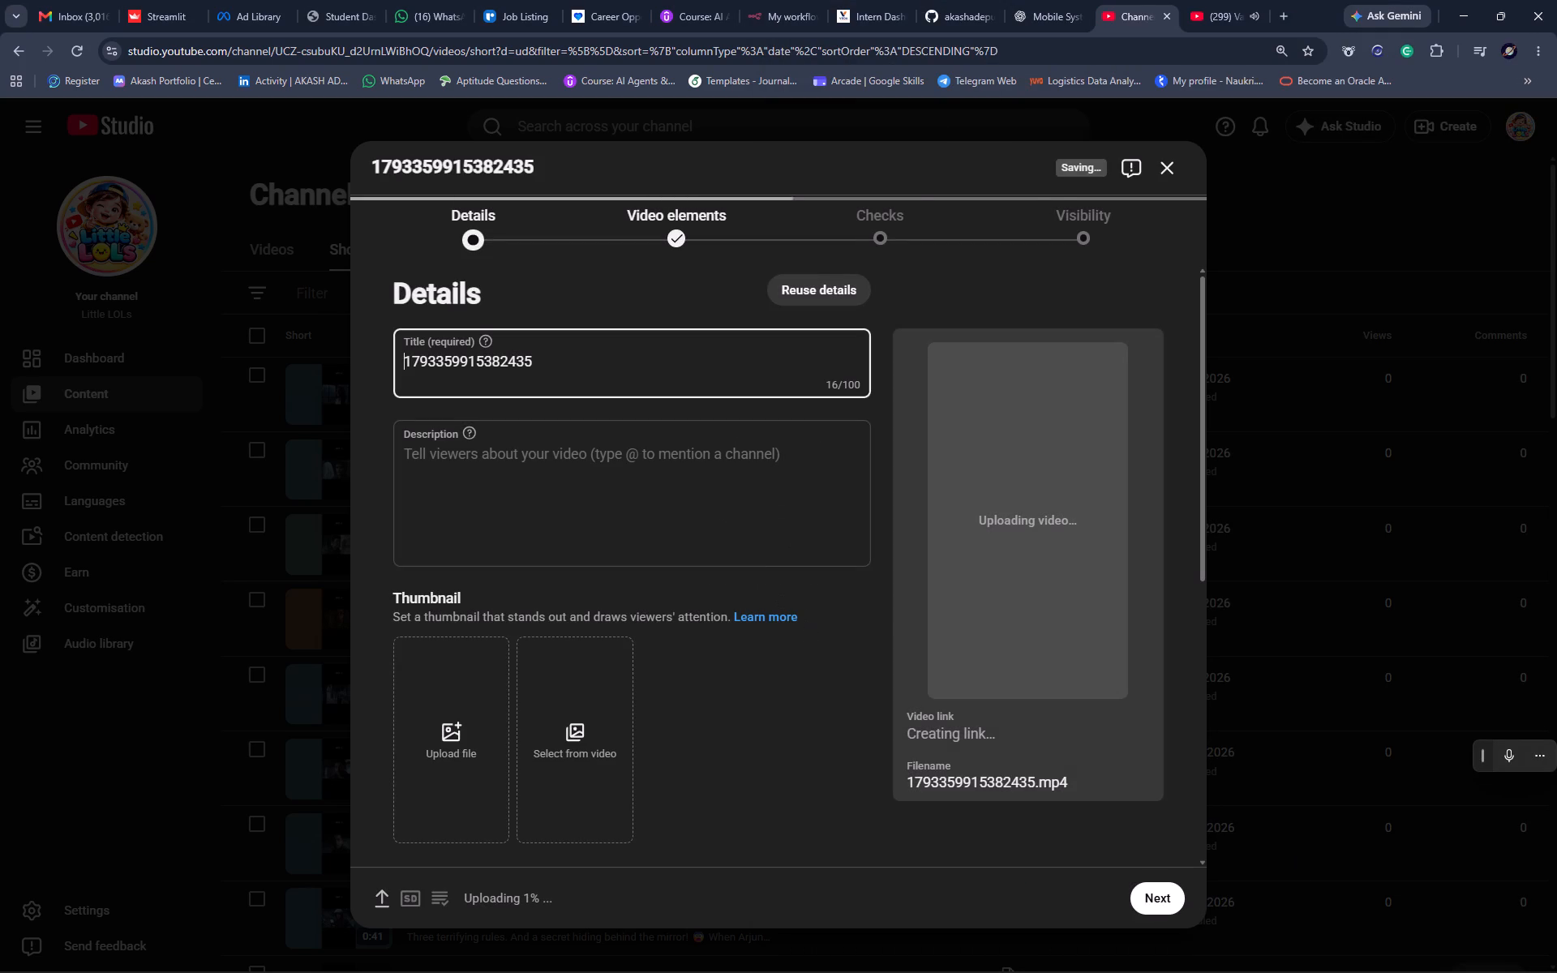
# Replace the title with the copied THE HOUSE THAT BREATHES title from the clipboard history and change its part number to 9.
pyautogui.click(612, 368)
pyautogui.hotkey('ctrl', 'a')
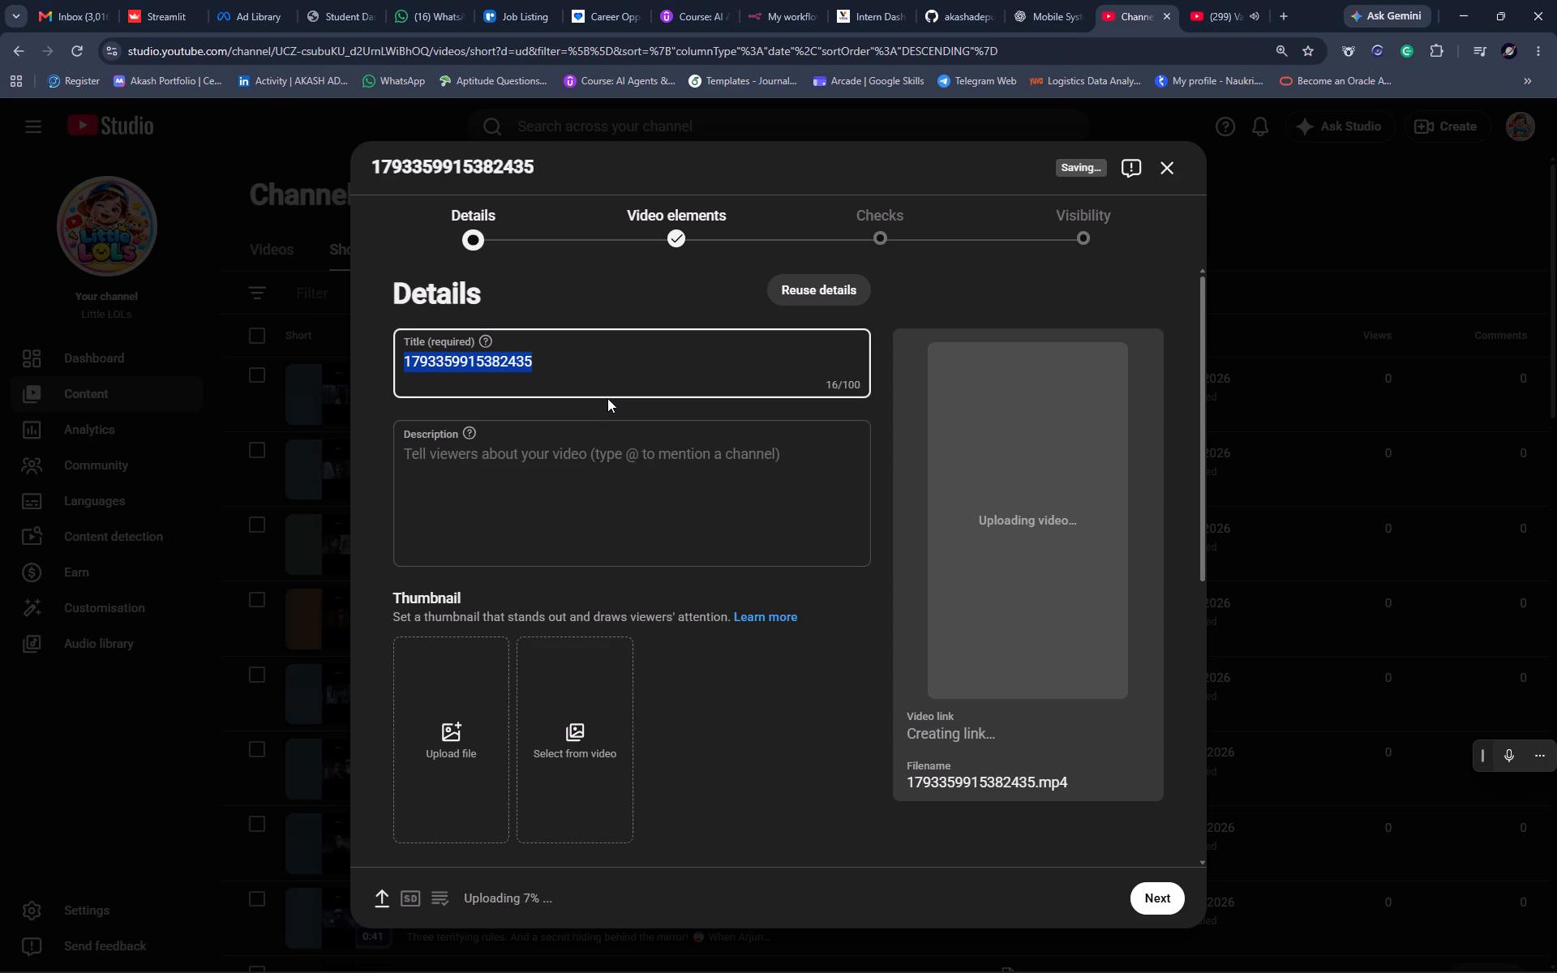
pyautogui.press('super+v')
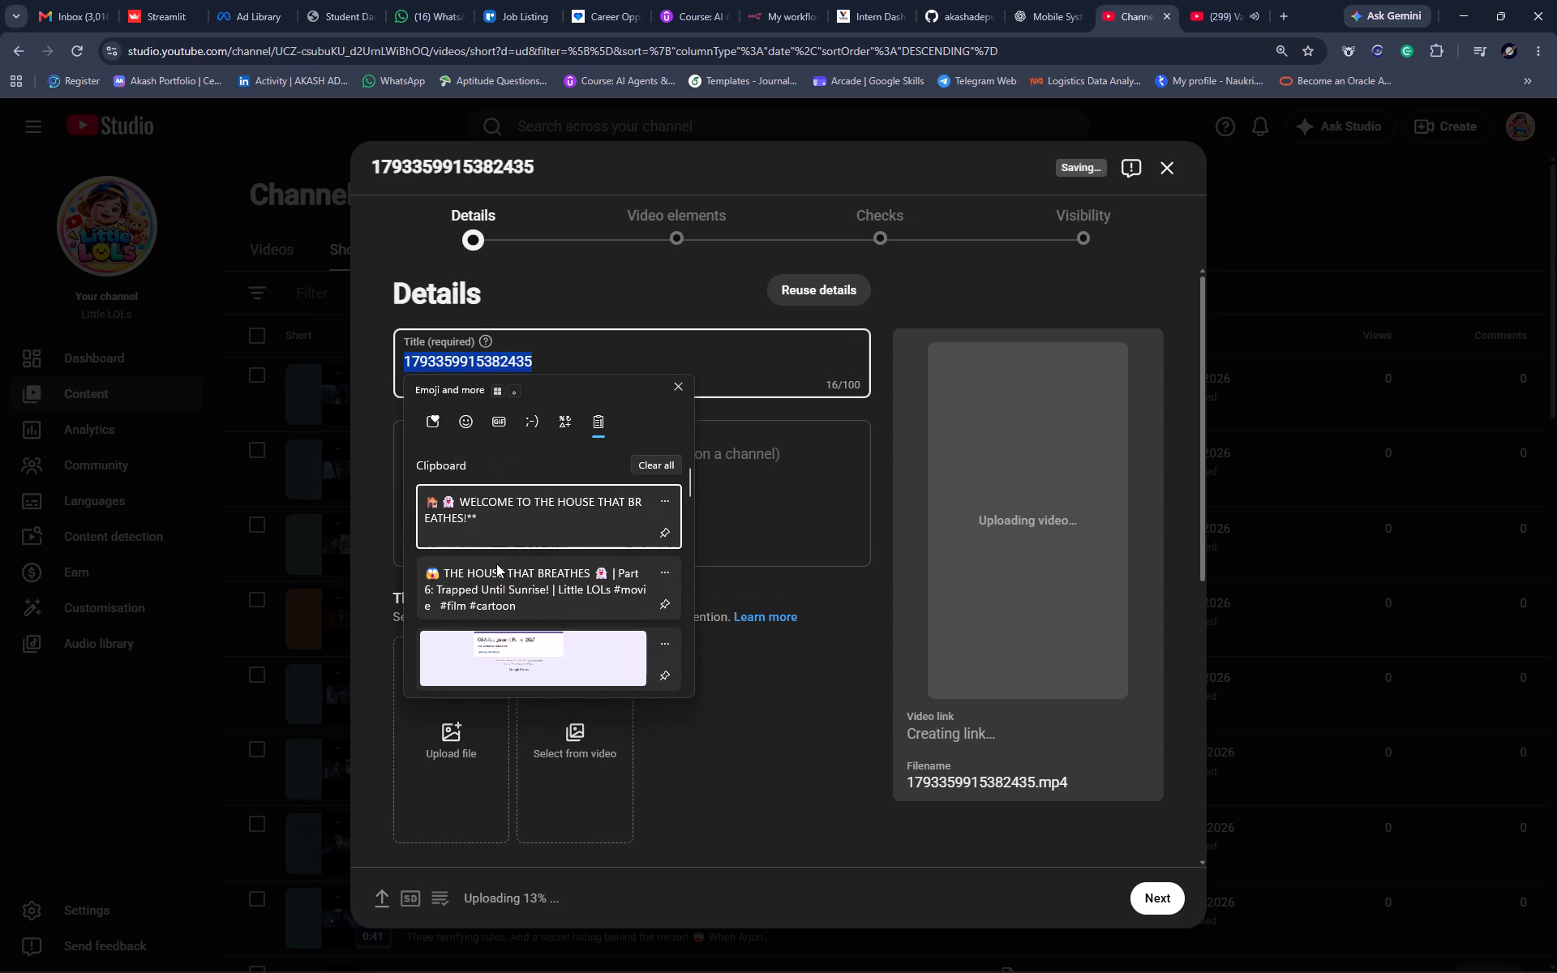
pyautogui.click(500, 575)
pyautogui.hotkey('ctrl', 'v')
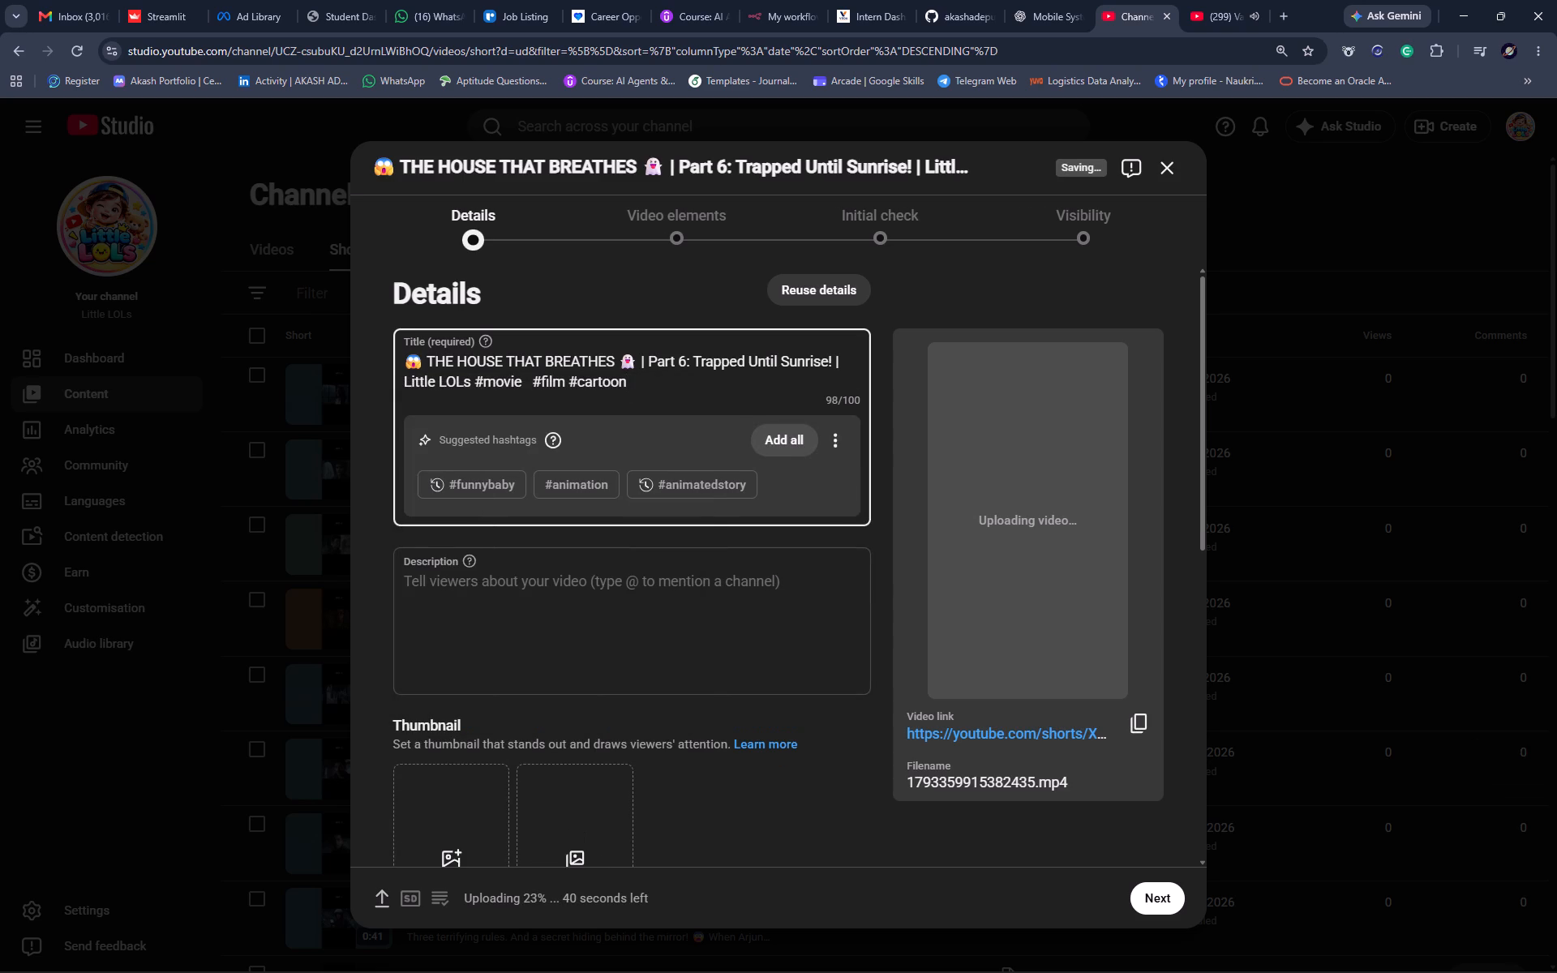
pyautogui.click(686, 358)
pyautogui.press('BackSpace')
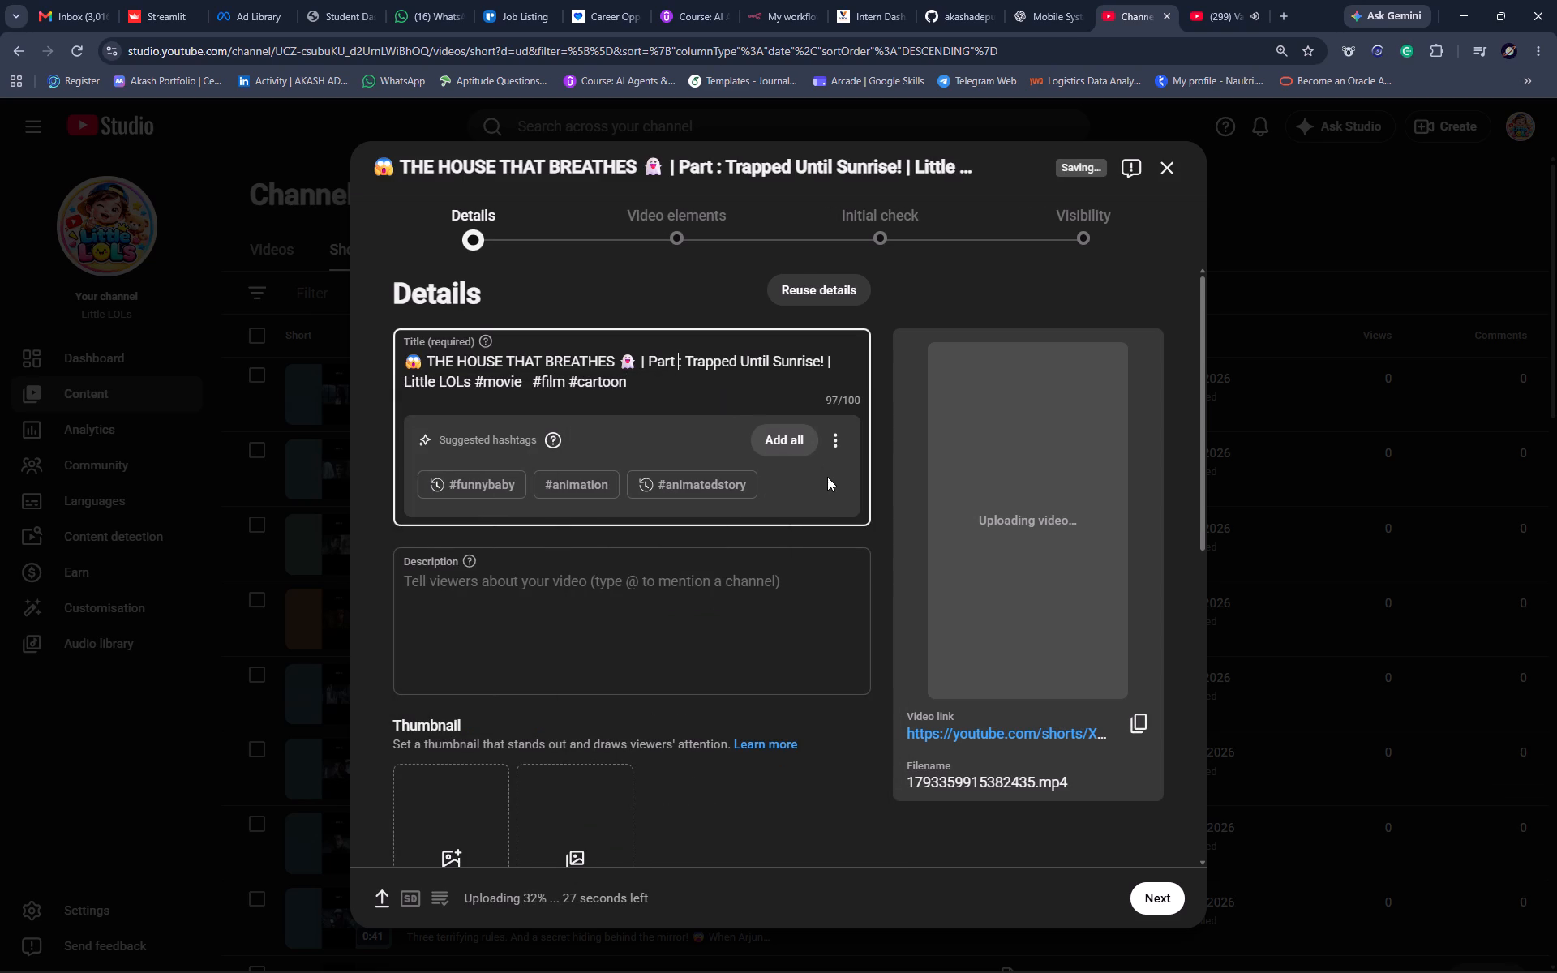
pyautogui.press('9')
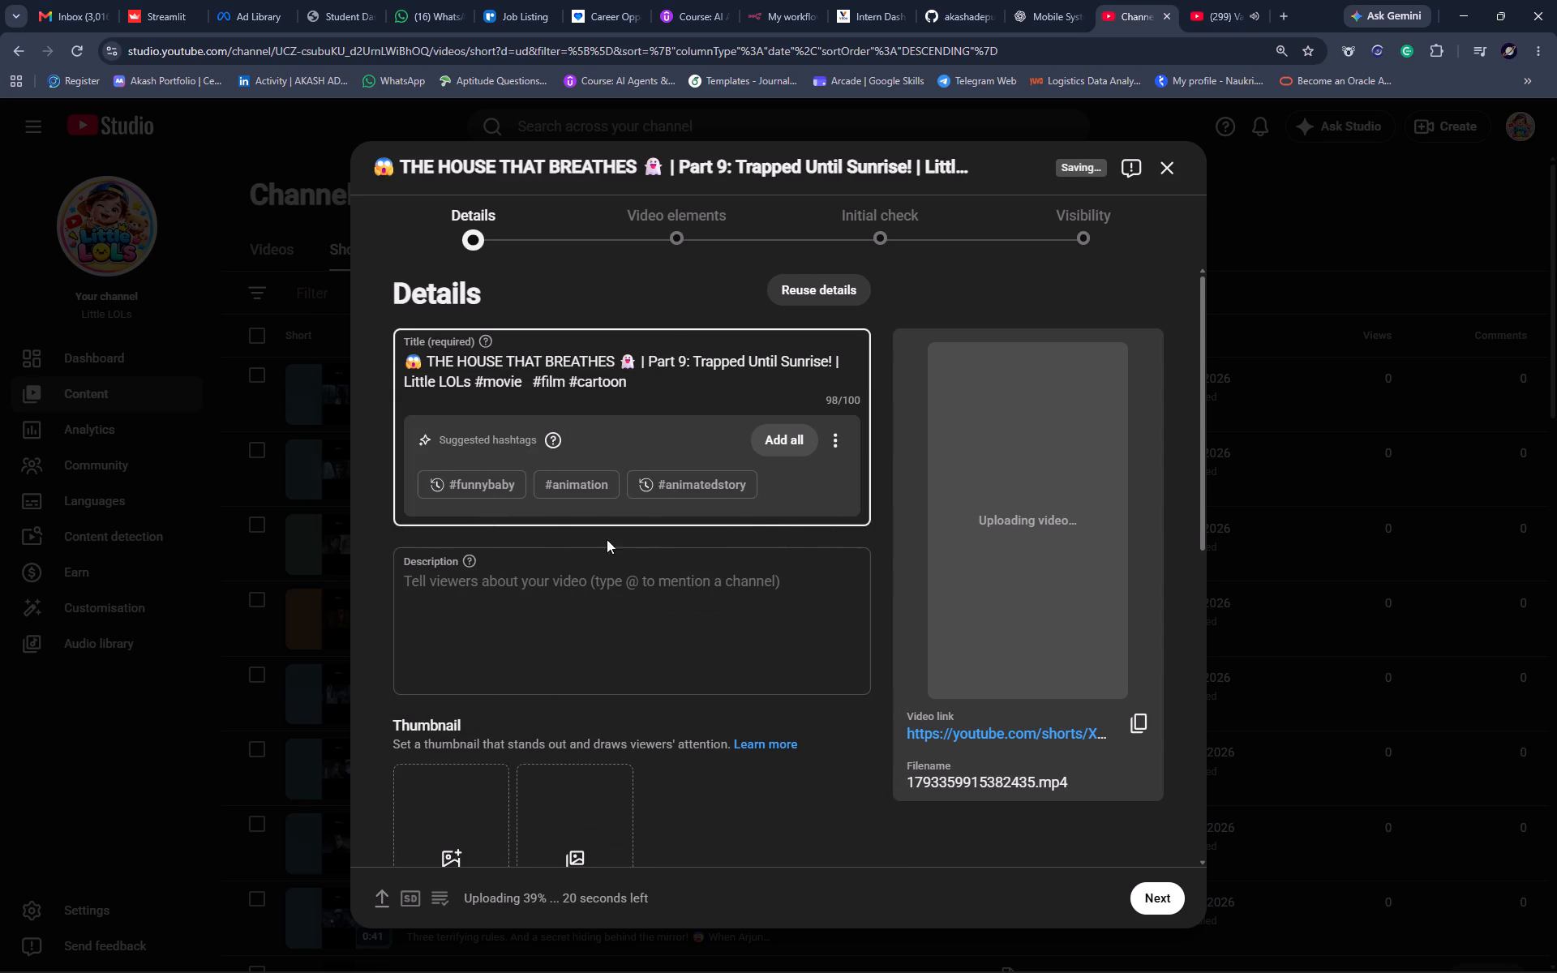
# Reduce the gap between #movie and #film in the title to one space and copy the whole title.
pyautogui.click(547, 598)
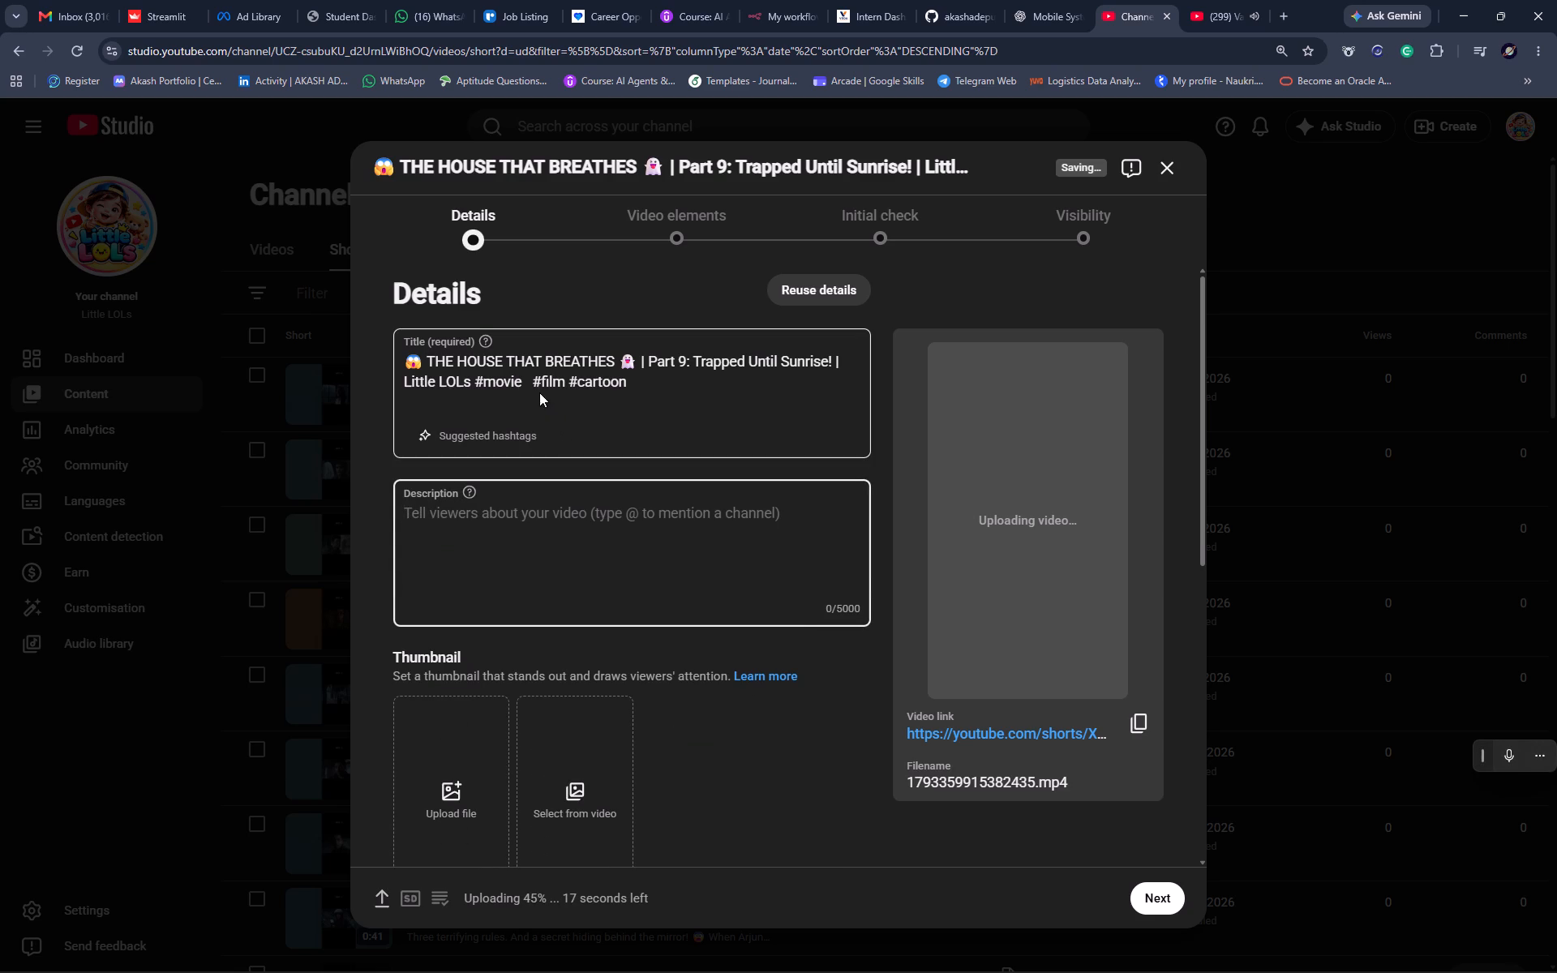
pyautogui.click(530, 379)
pyautogui.press('Right')
pyautogui.press('BackSpace')
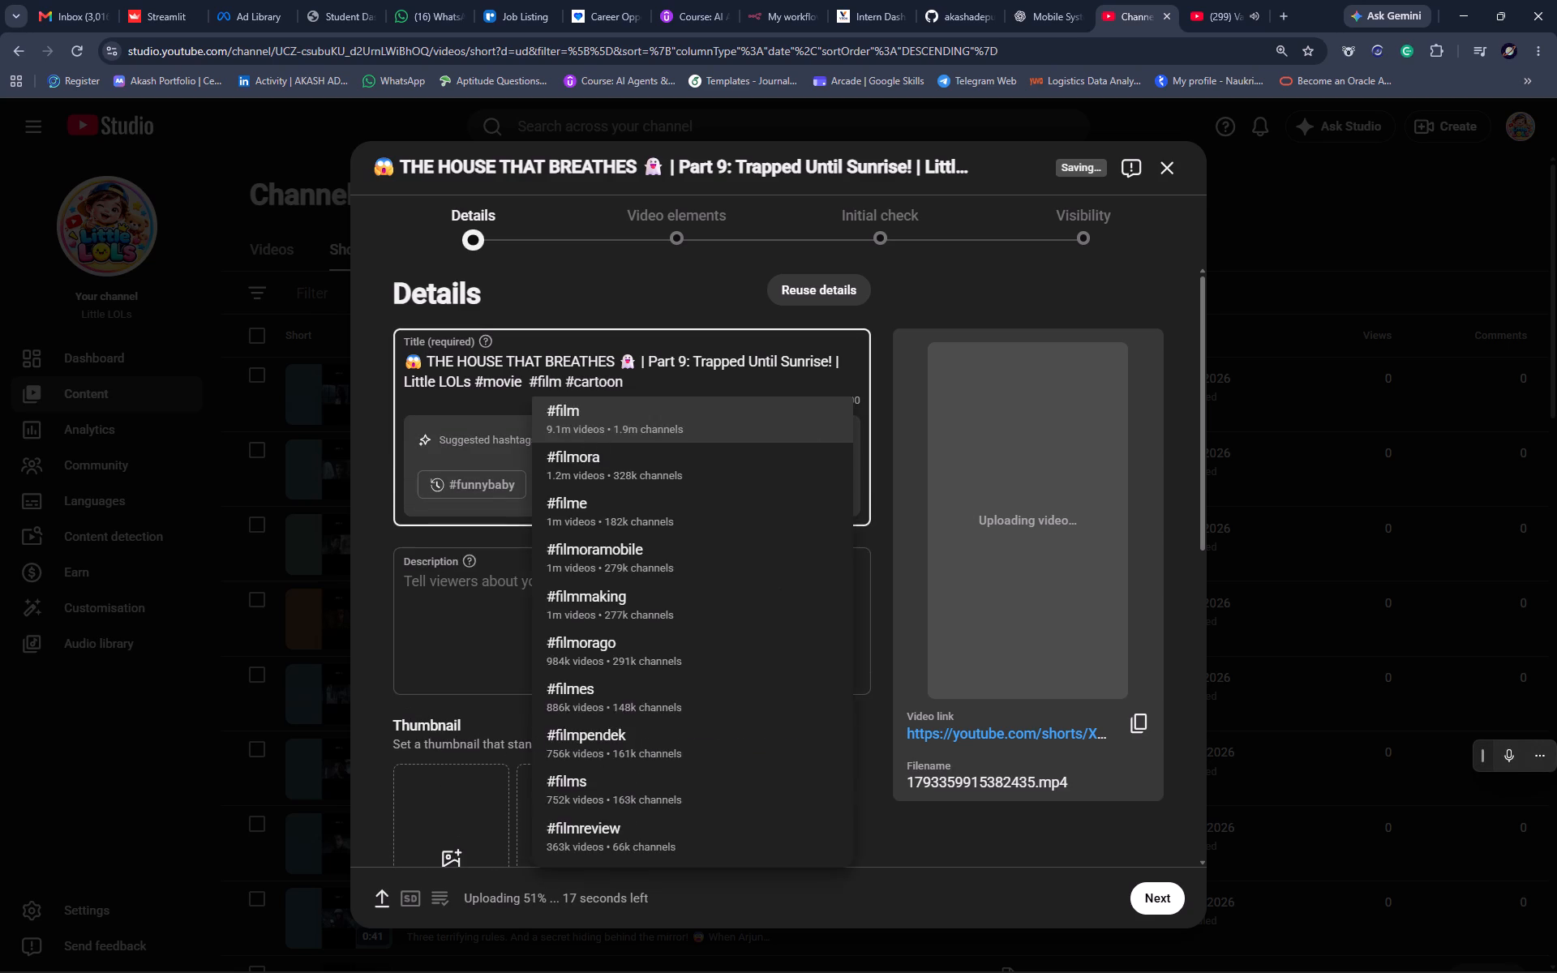
pyautogui.press('BackSpace')
pyautogui.click(637, 392)
pyautogui.click(638, 387)
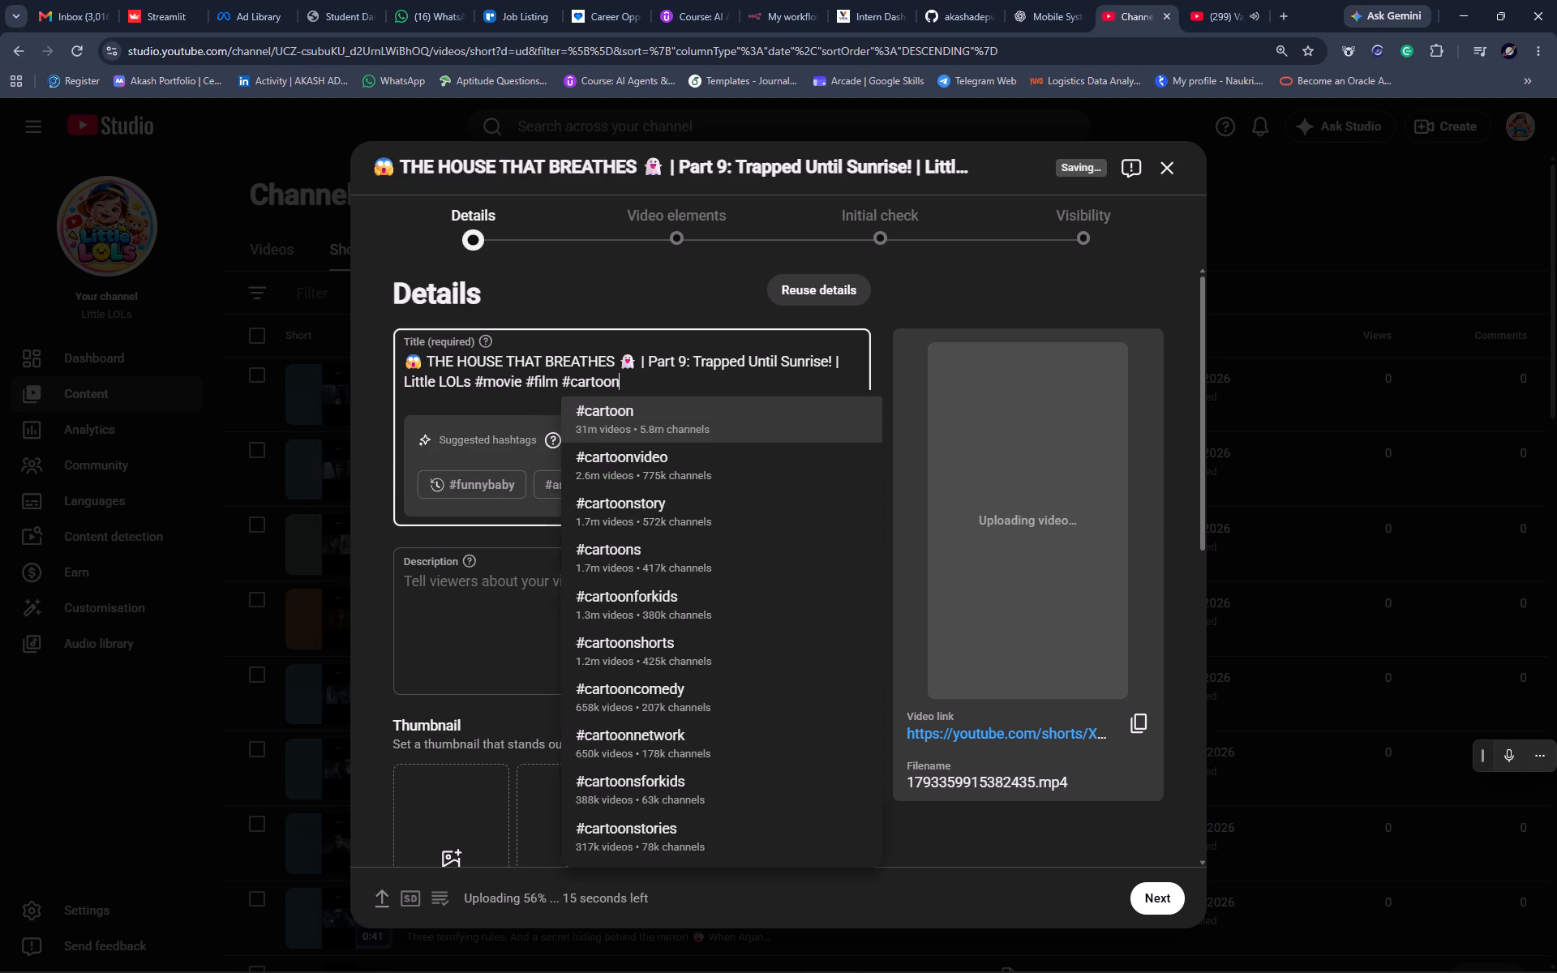
pyautogui.hotkey('ctrl', 'a')
pyautogui.hotkey('ctrl', 'c')
# Fill the description with the WELCOME TO THE HOUSE THAT BREATHES text from the clipboard history.
pyautogui.click(567, 576)
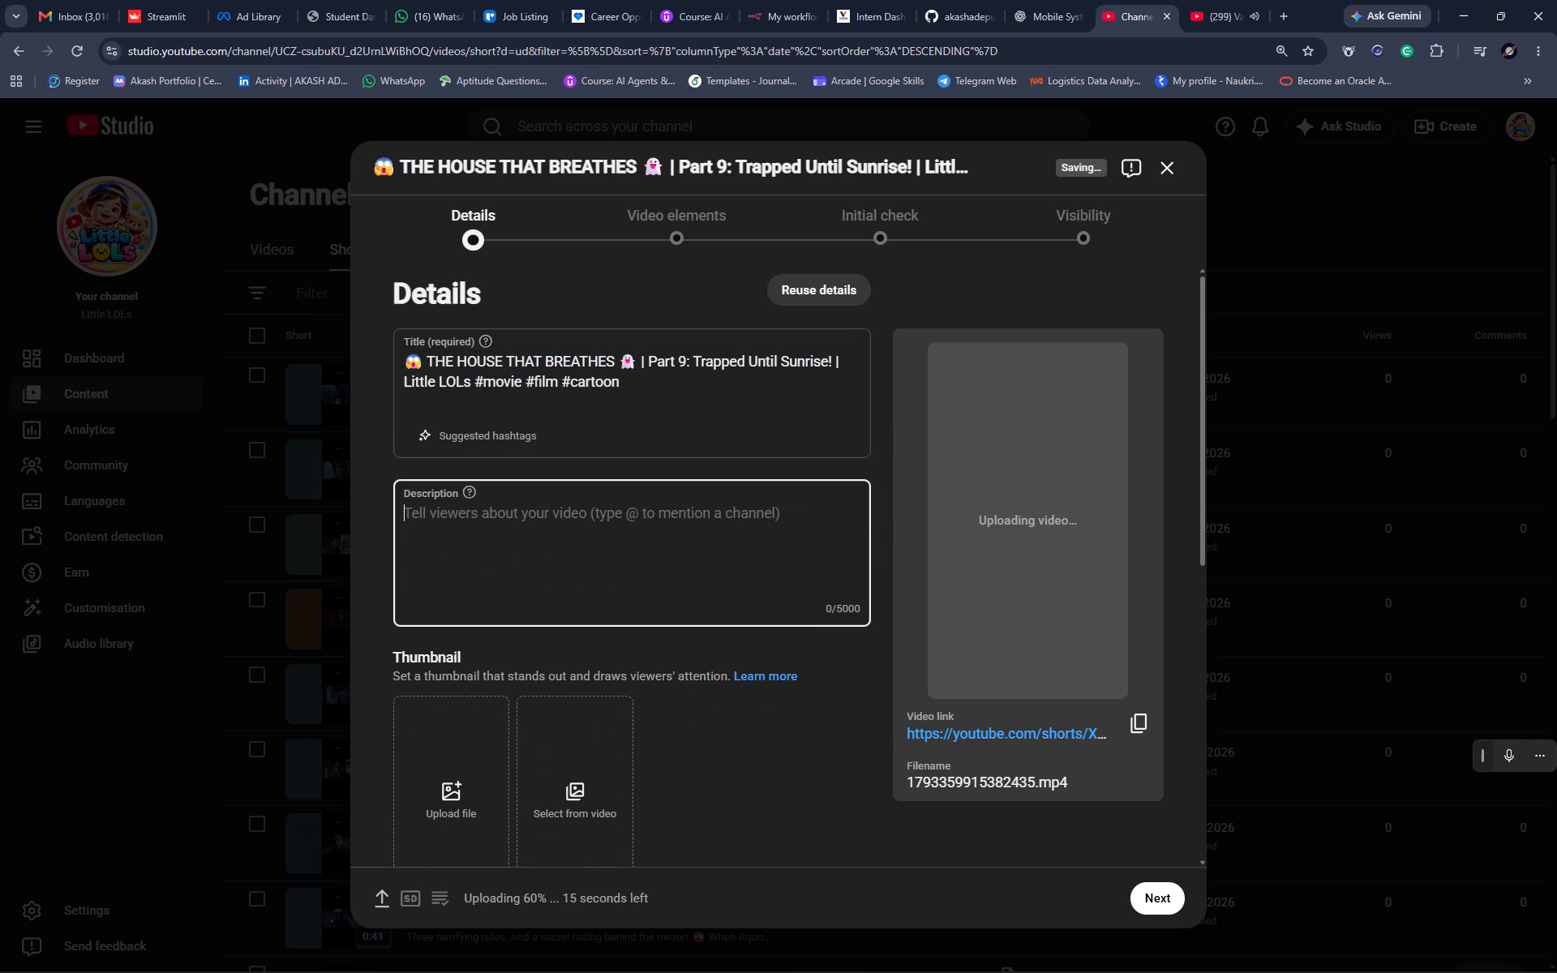
pyautogui.press('super+v')
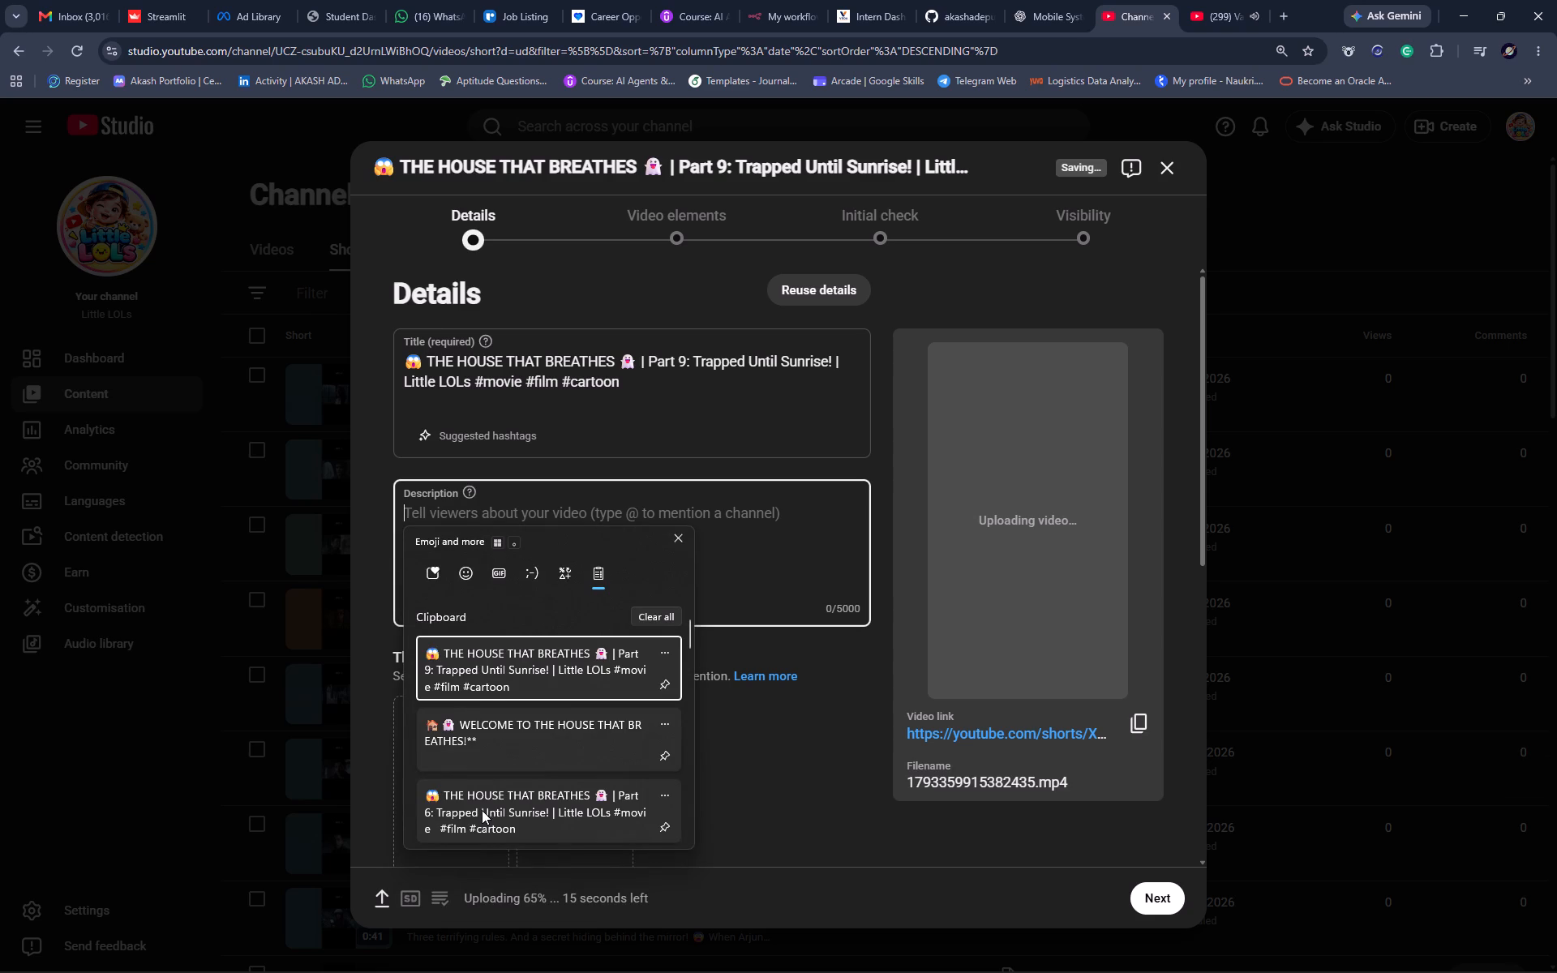
pyautogui.click(492, 744)
pyautogui.hotkey('ctrl', 'v')
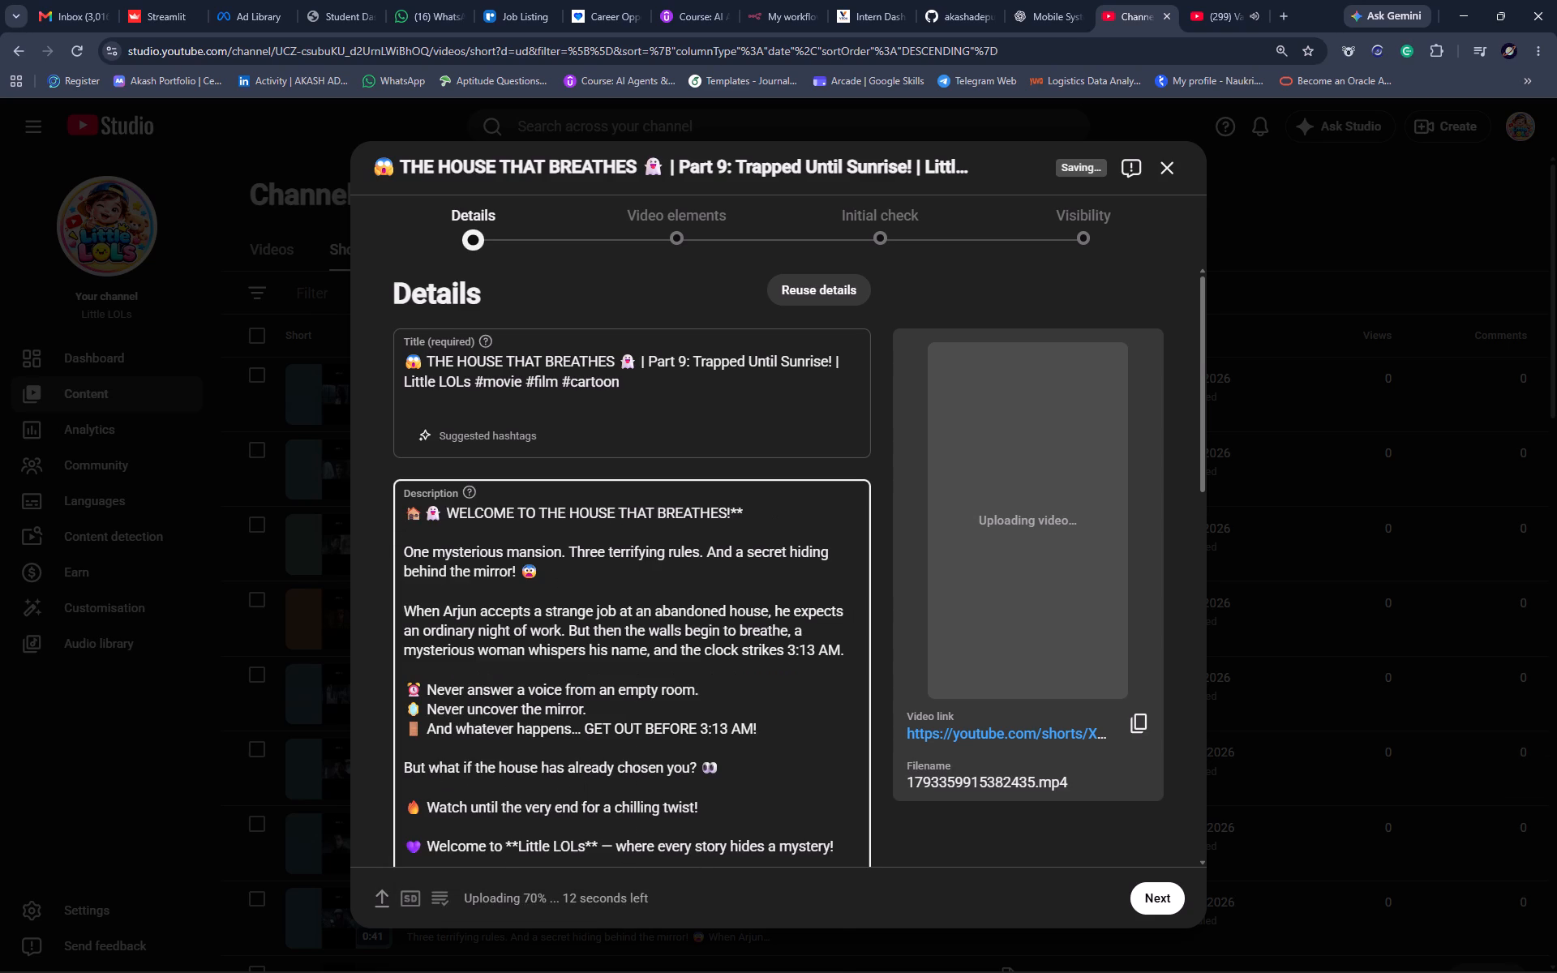
# Declare the Part 9 video as not Made for Kids and continue to the video elements.
pyautogui.scroll(-1, 574, 633)
pyautogui.scroll(1, 575, 635)
pyautogui.scroll(-6, 578, 642)
pyautogui.click(665, 877)
pyautogui.scroll(-9, 684, 700)
pyautogui.click(469, 690)
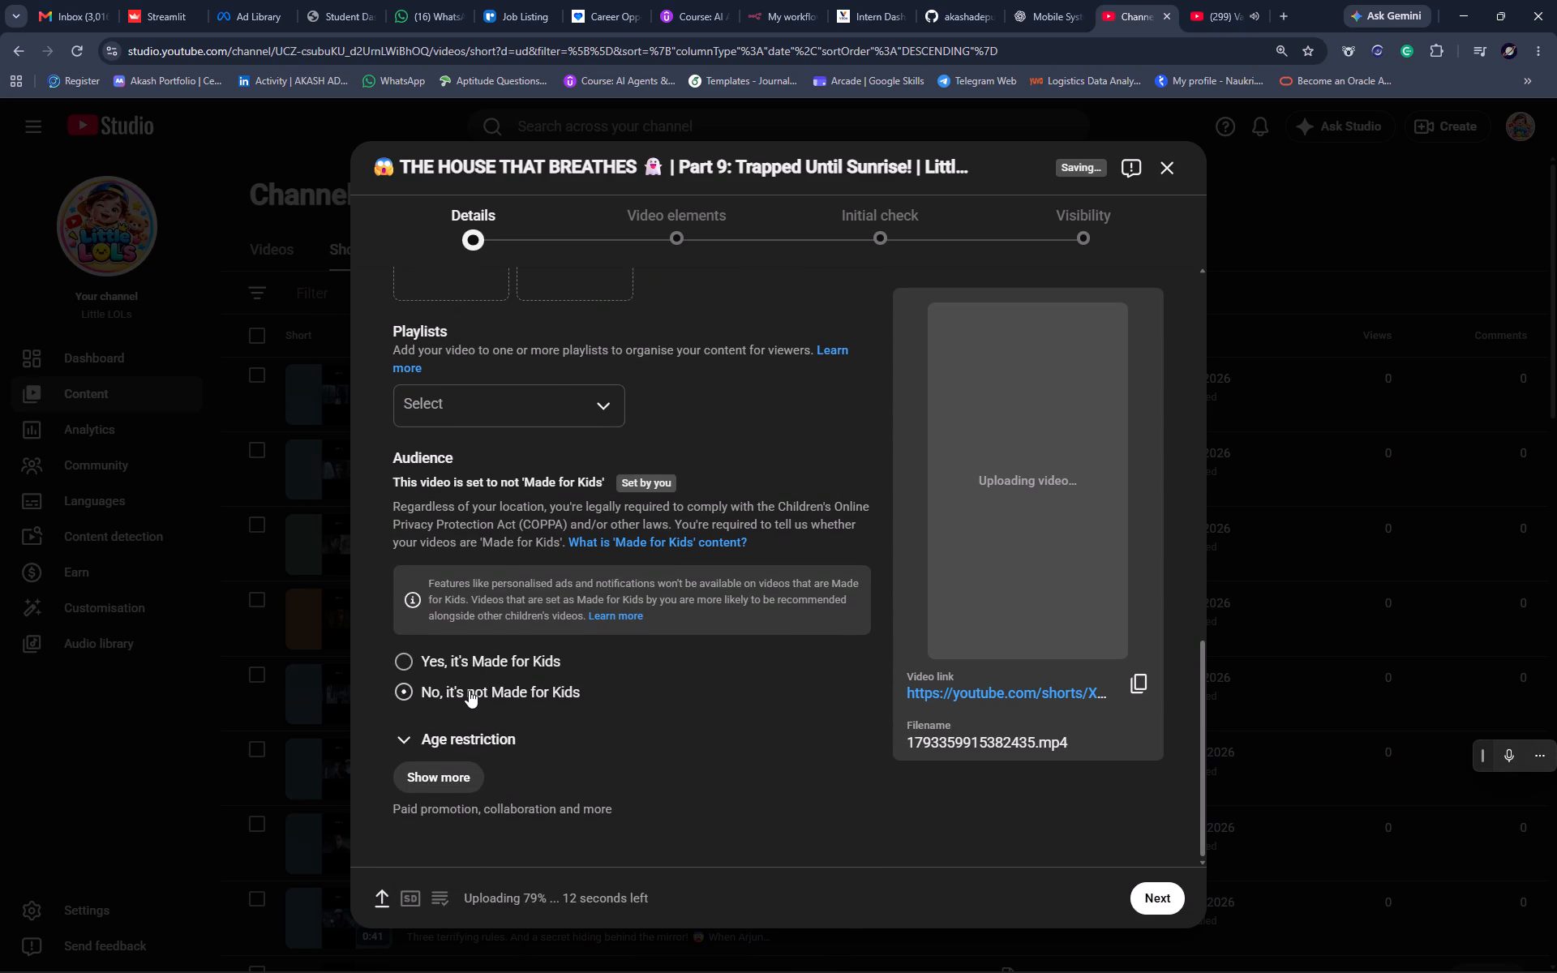
pyautogui.click(1152, 894)
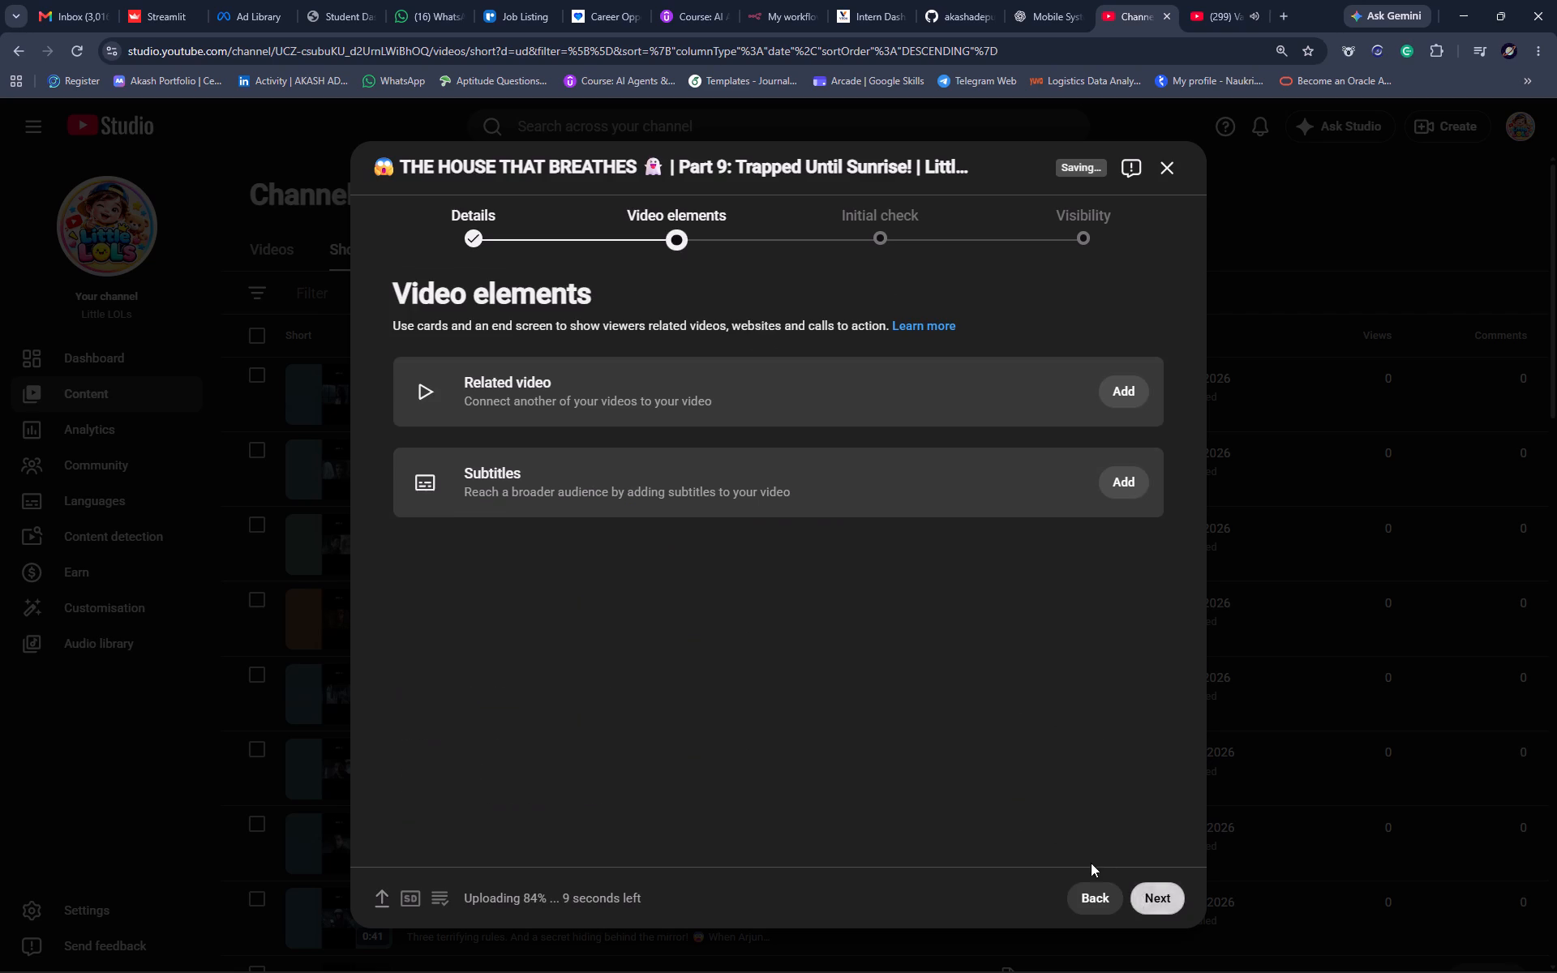
# Add the first video offered from the channel as Part 9's related video.
pyautogui.click(1109, 388)
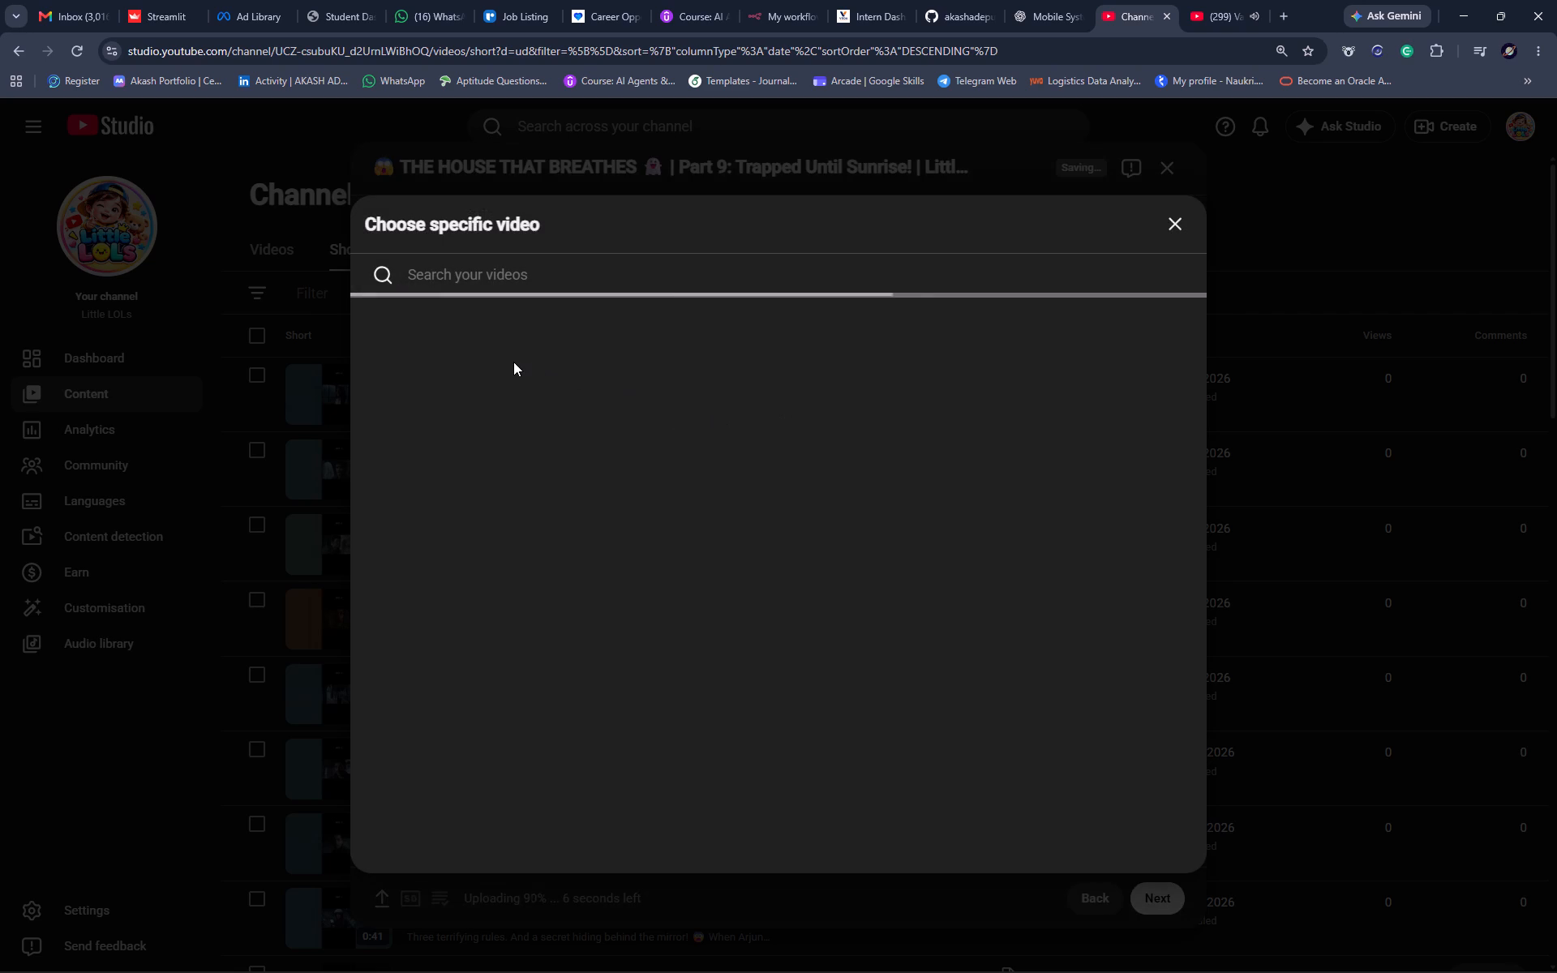
pyautogui.click(475, 357)
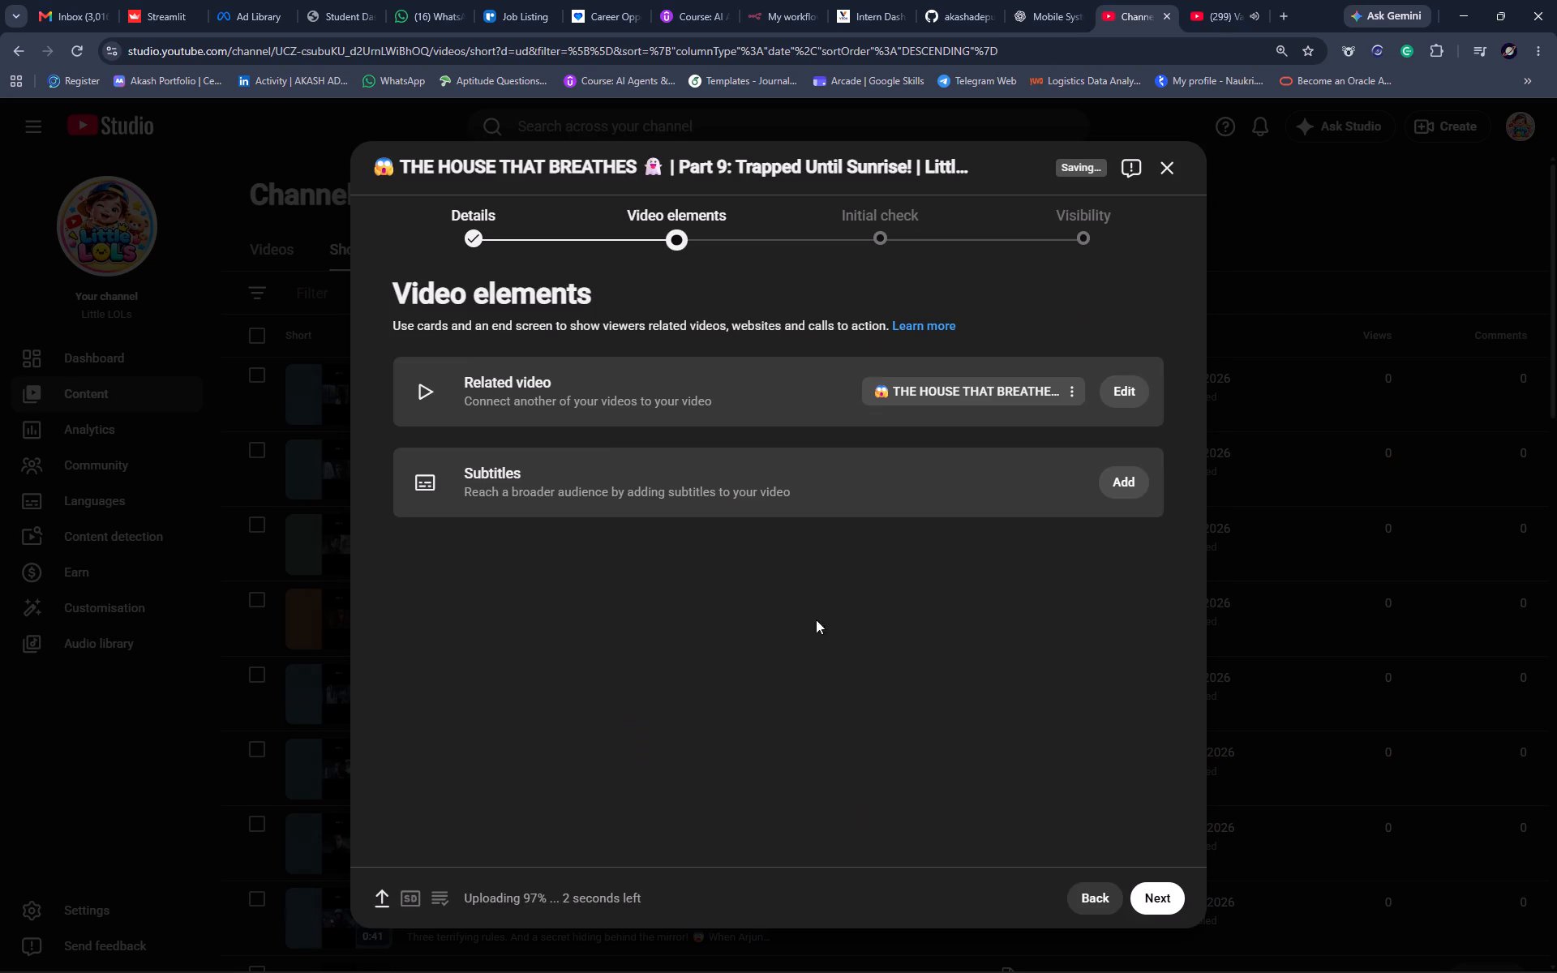
# Check the ways to add English (United Kingdom) subtitles to Part 9, reopening the subtitle editor once and closing it.
pyautogui.click(1122, 485)
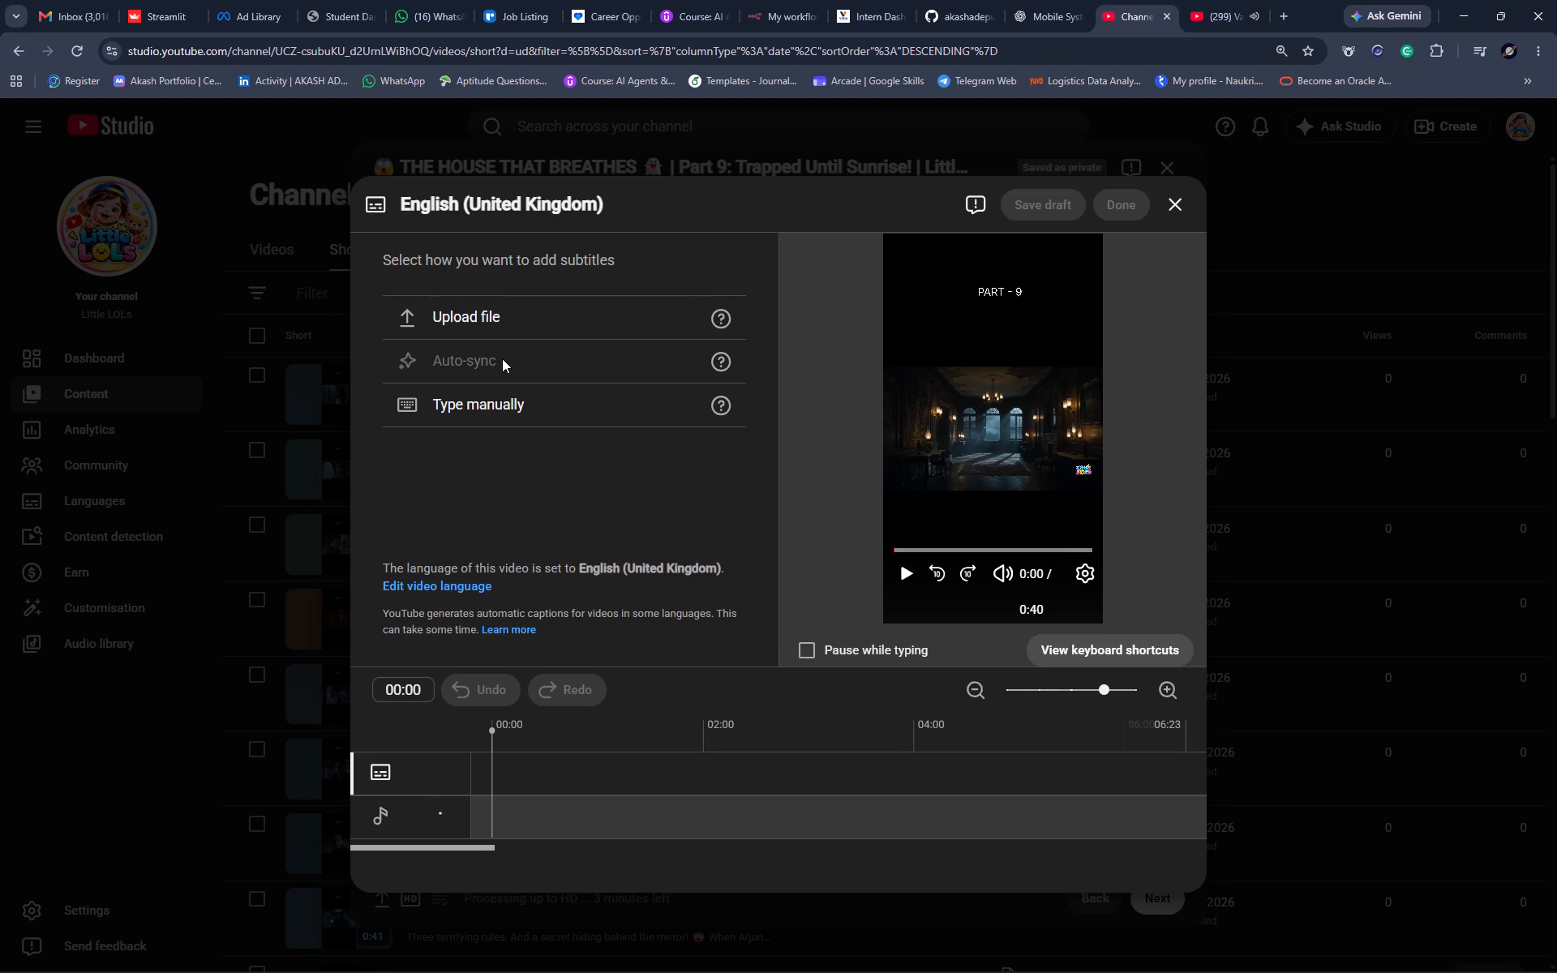
pyautogui.click(1175, 206)
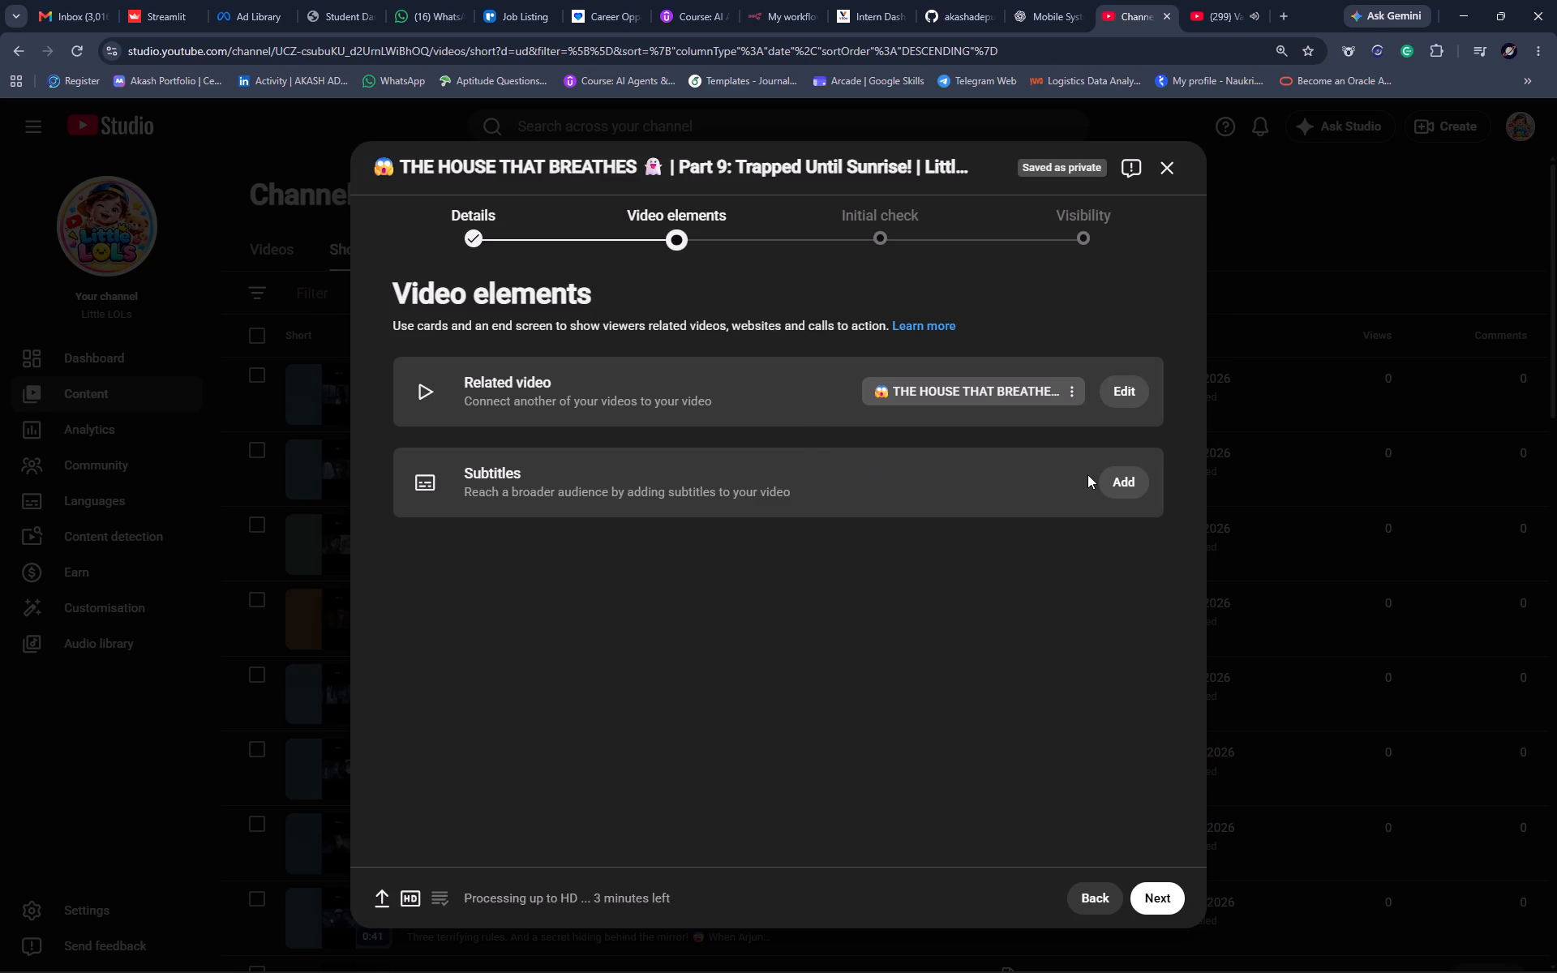
pyautogui.click(1135, 484)
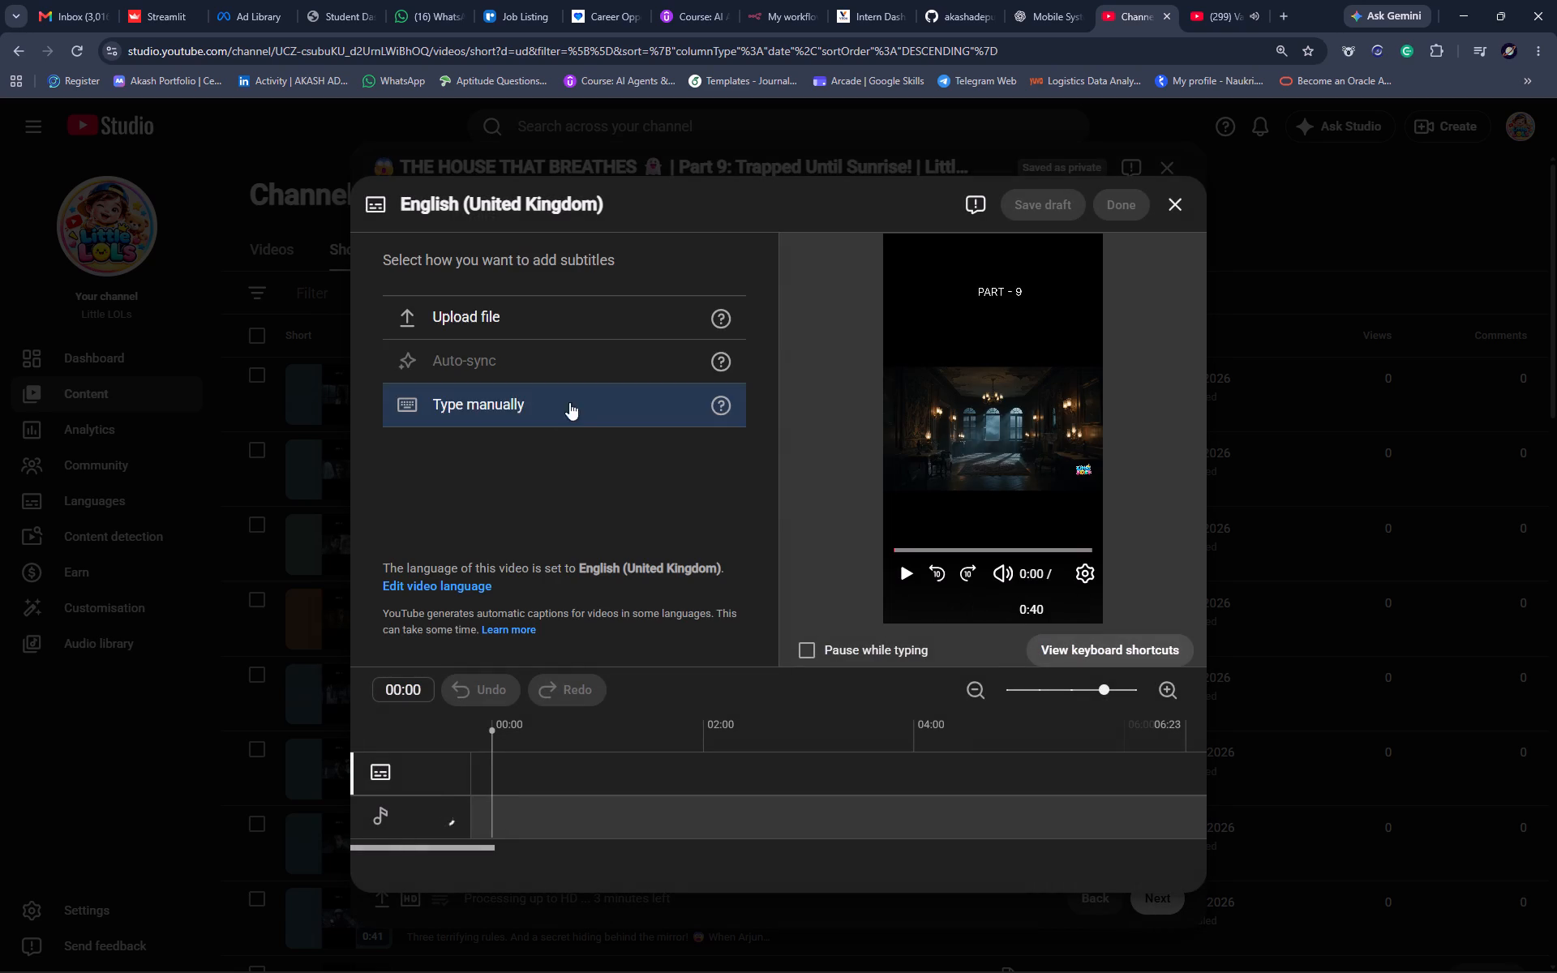
pyautogui.click(1175, 214)
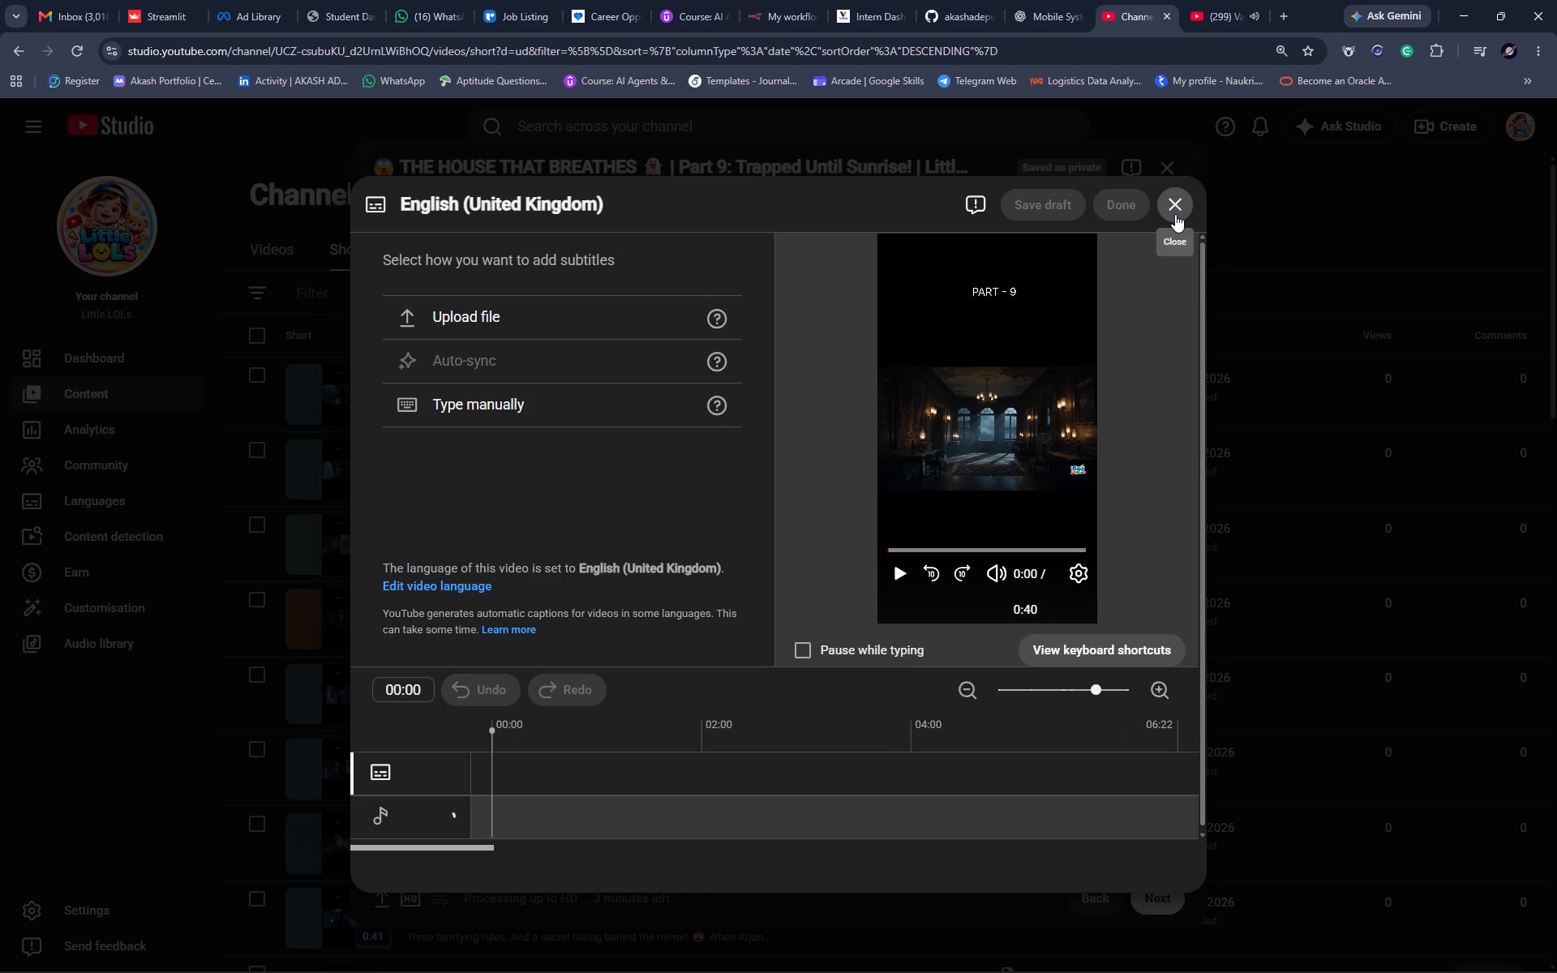
# Set Part 9's visibility schedule to go public on 2 Nov 2026 at 16:00.
pyautogui.click(1156, 897)
pyautogui.click(1156, 897)
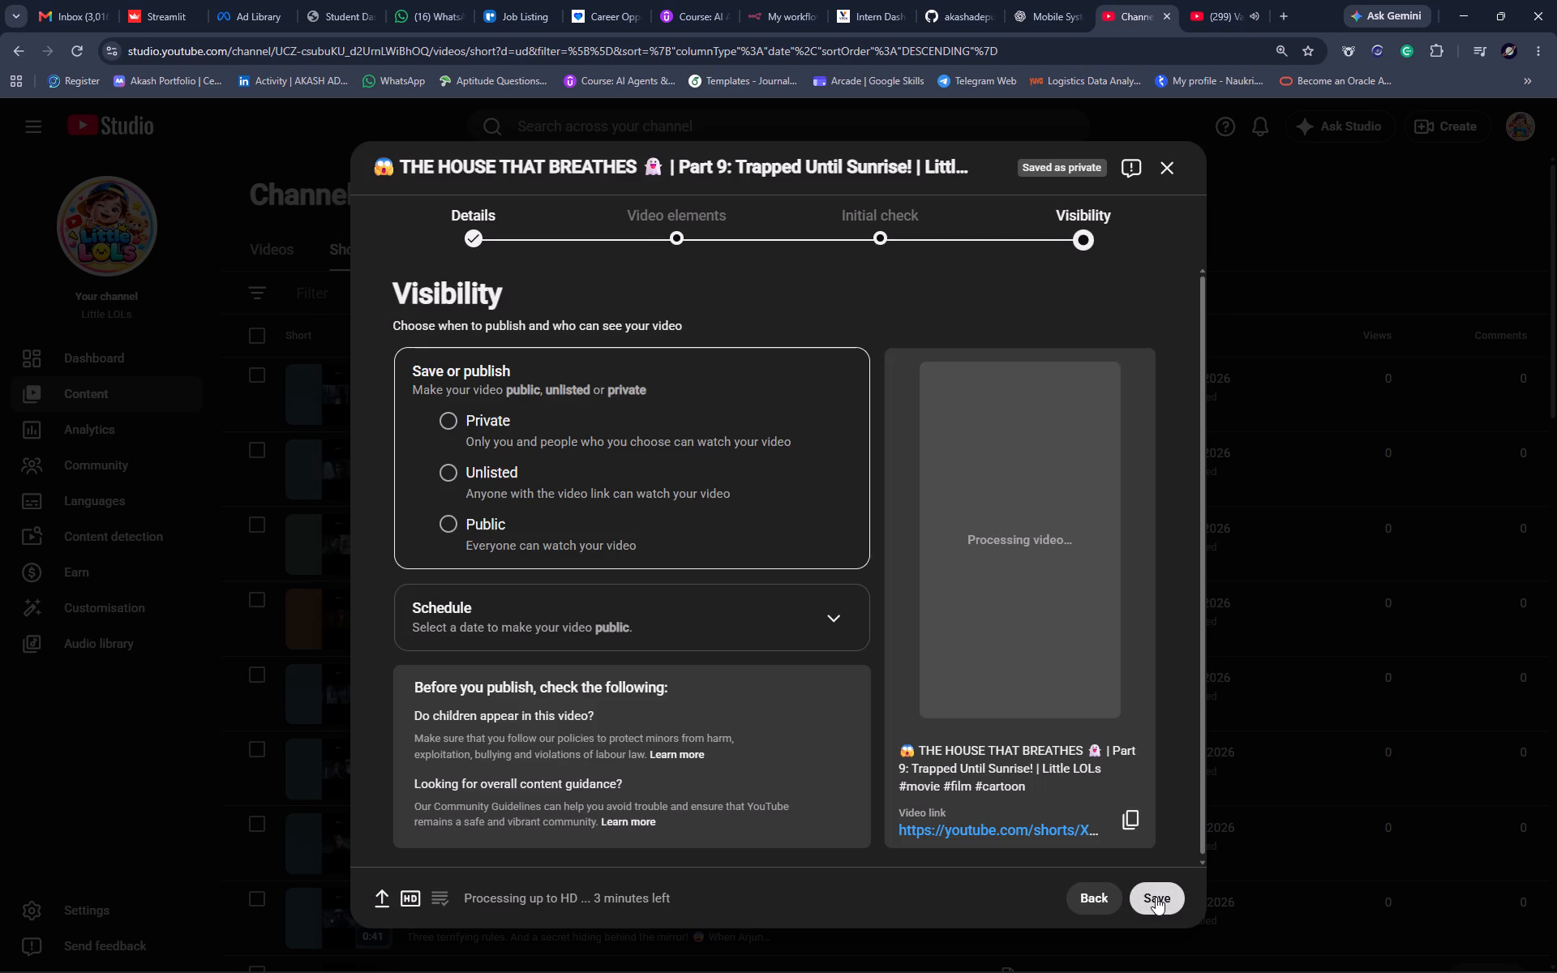
pyautogui.click(534, 611)
pyautogui.click(520, 602)
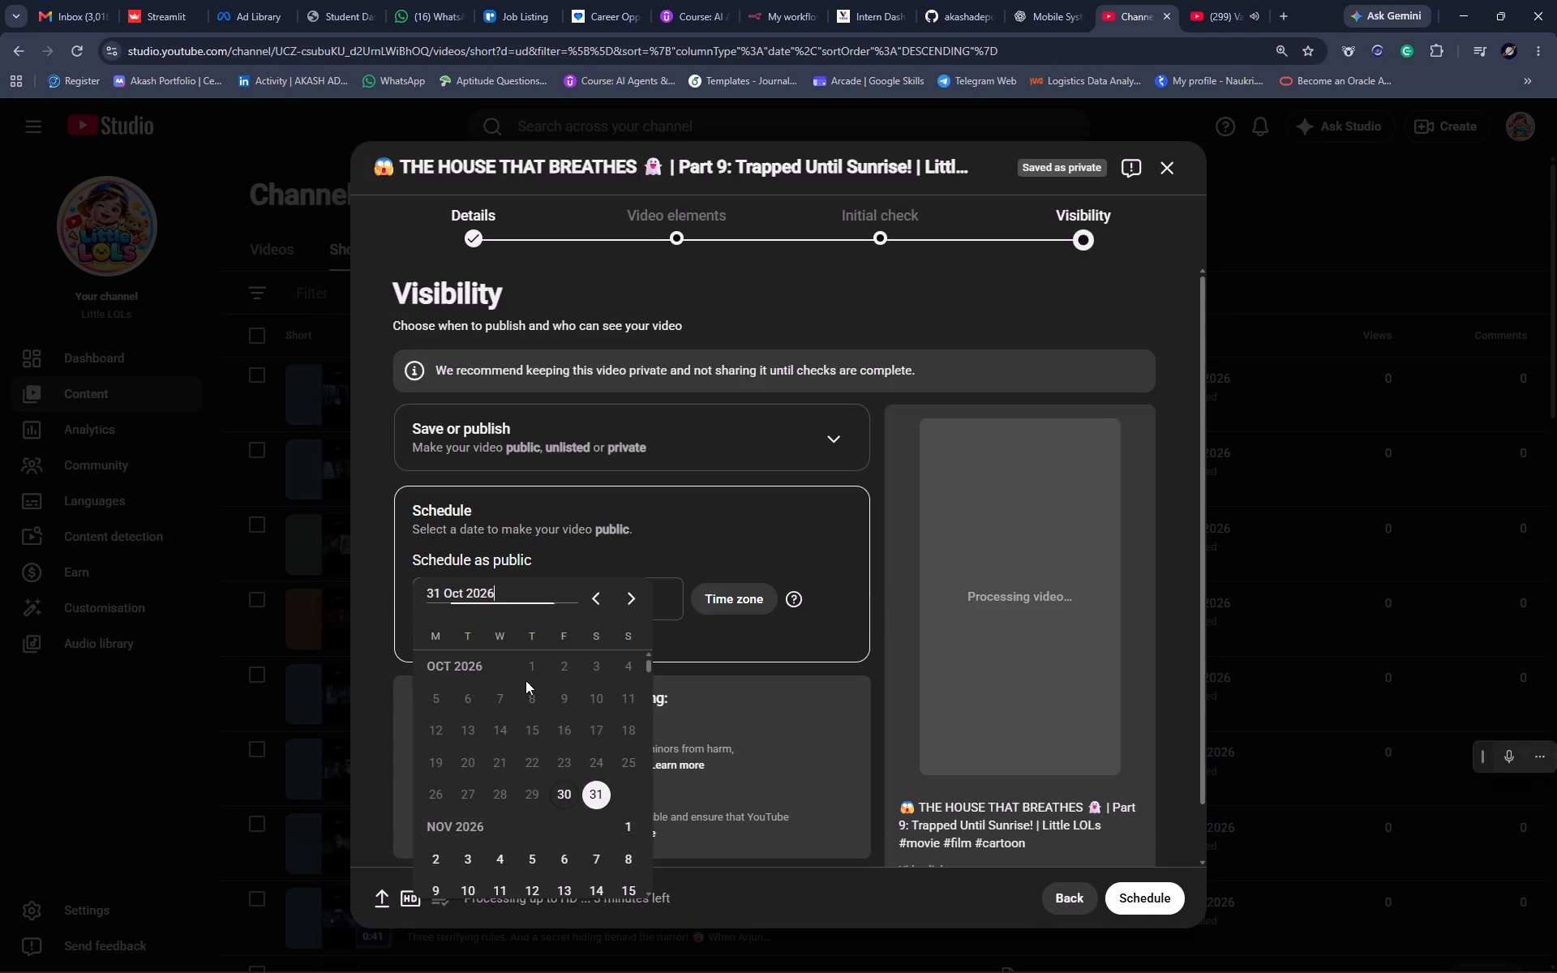
pyautogui.click(434, 859)
pyautogui.click(640, 602)
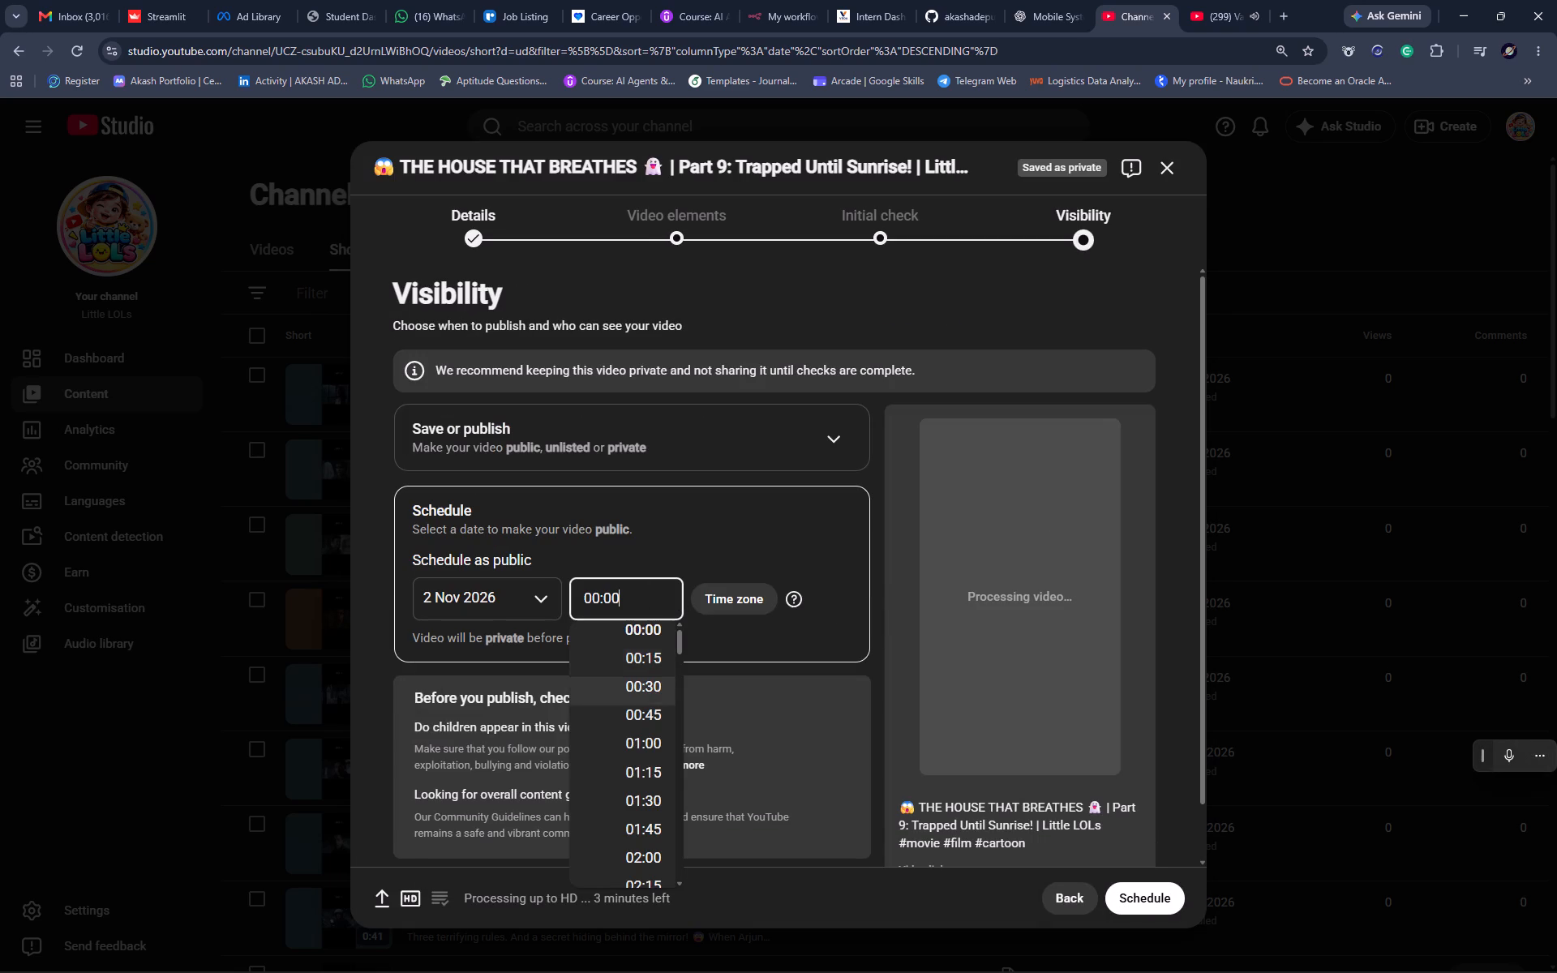
pyautogui.scroll(-8, 633, 832)
pyautogui.scroll(1, 638, 825)
pyautogui.scroll(-8, 638, 825)
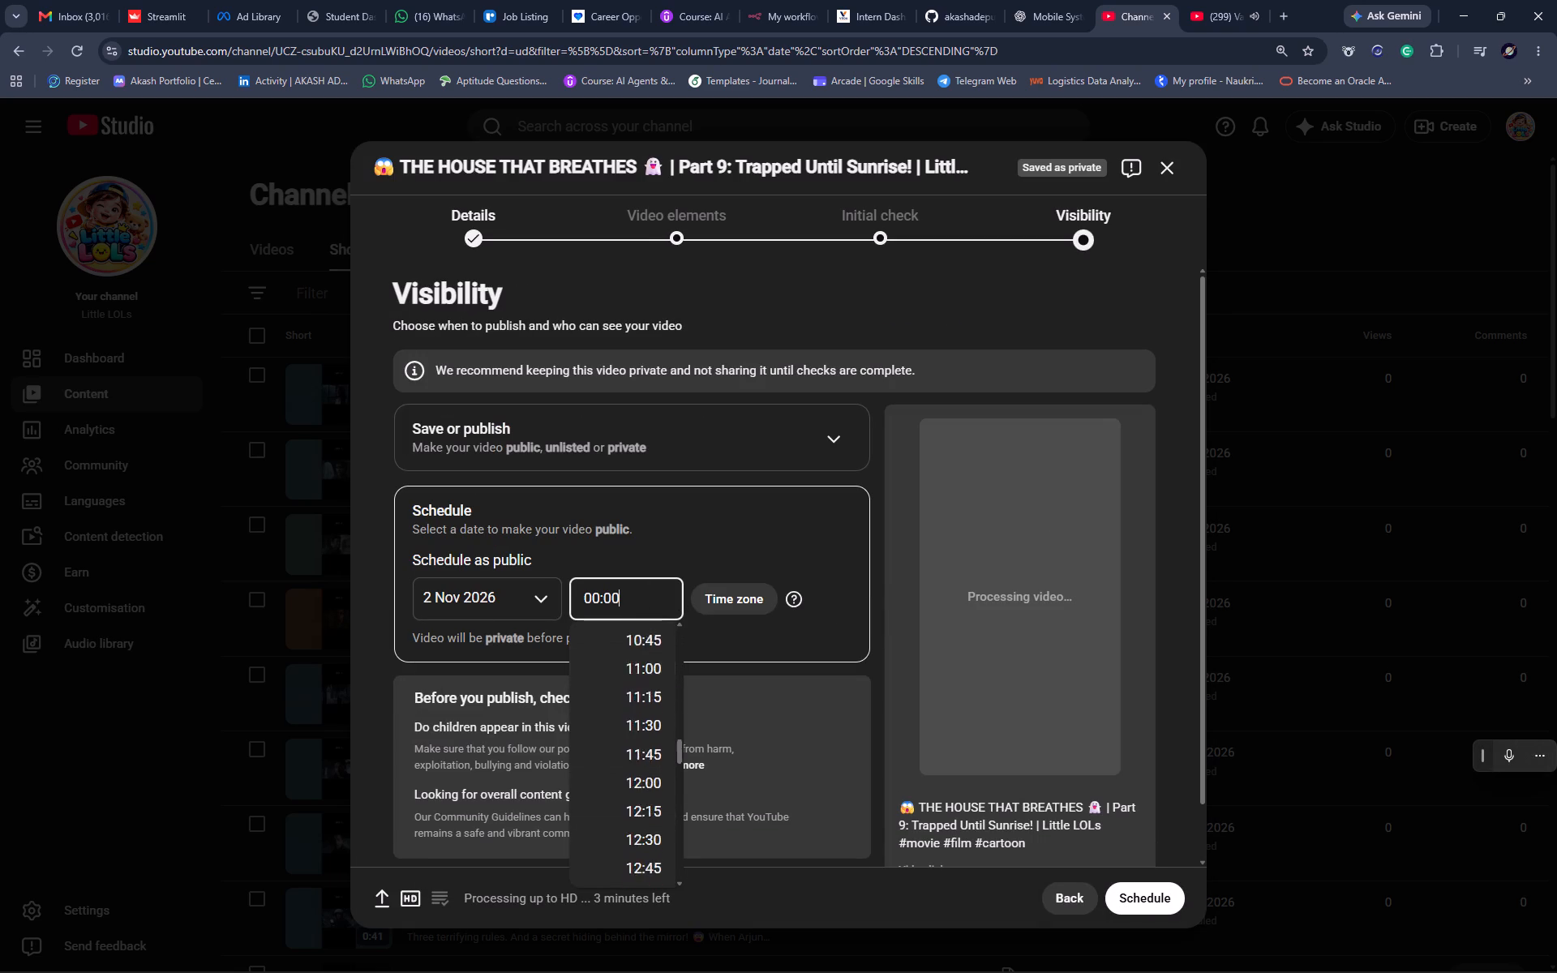
pyautogui.scroll(1, 640, 821)
pyautogui.scroll(-6, 640, 821)
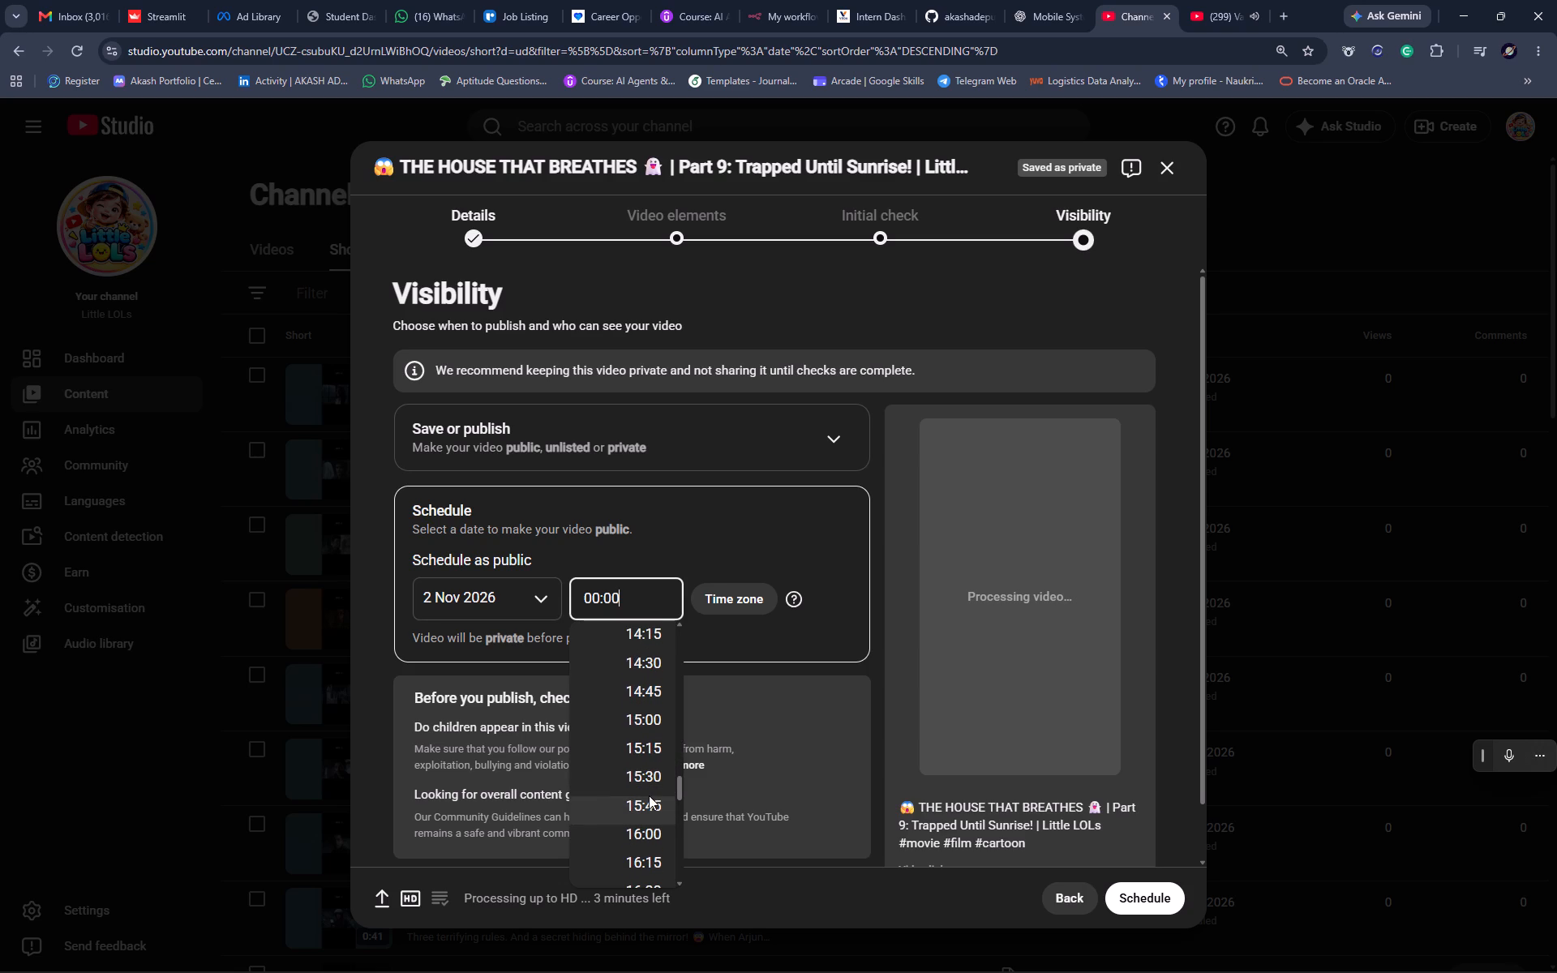
pyautogui.scroll(-2, 650, 795)
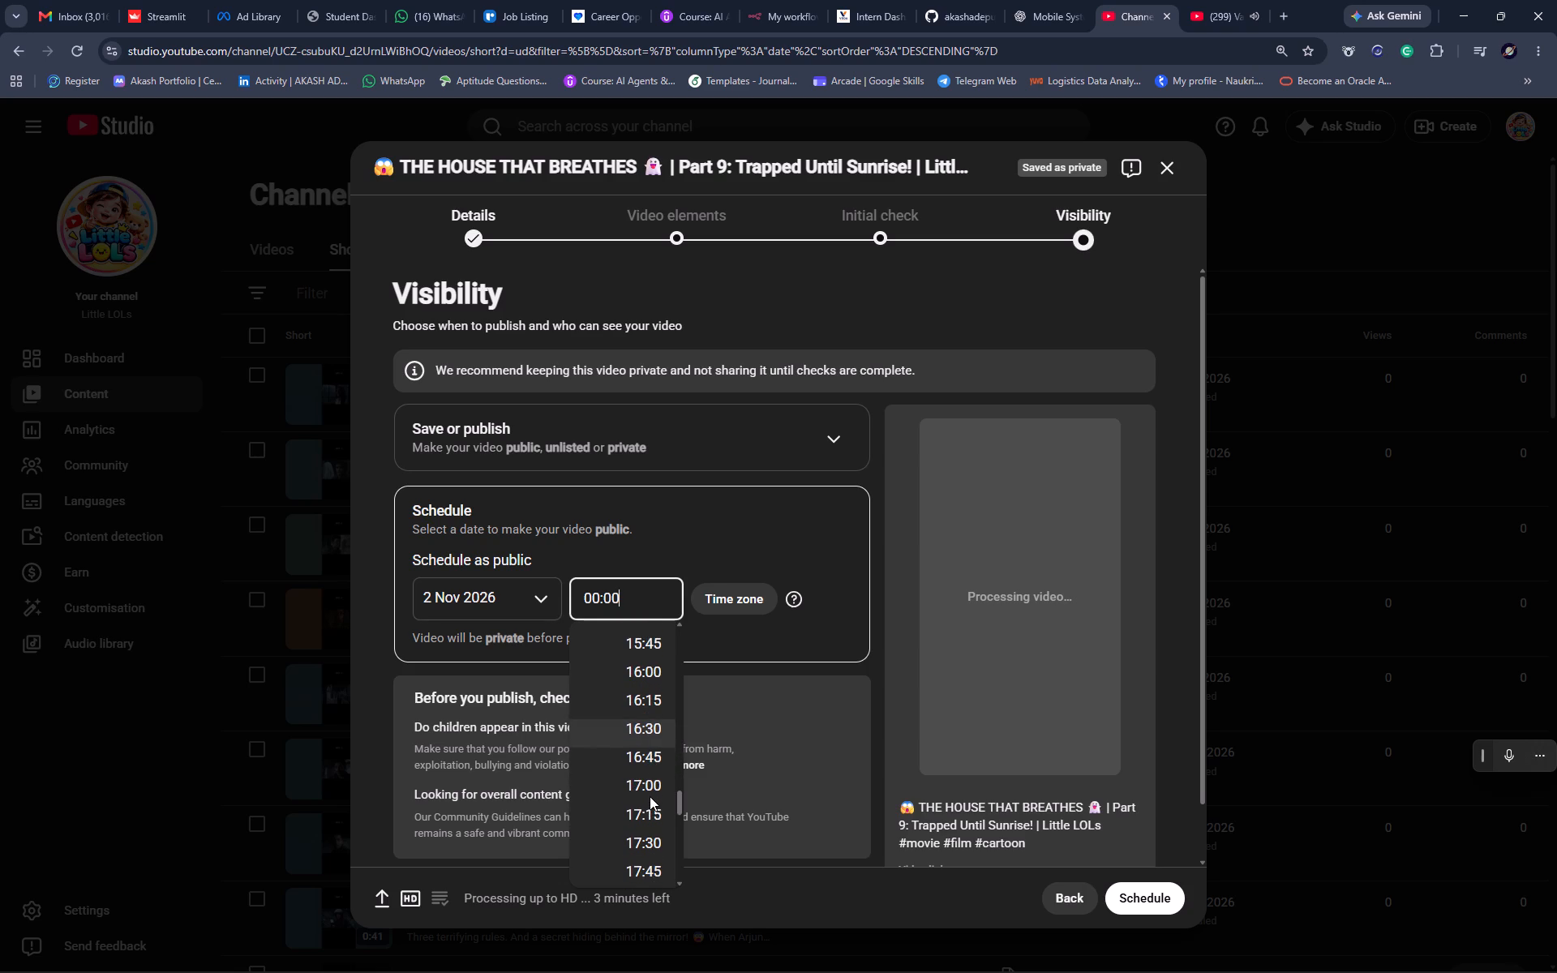
pyautogui.click(649, 683)
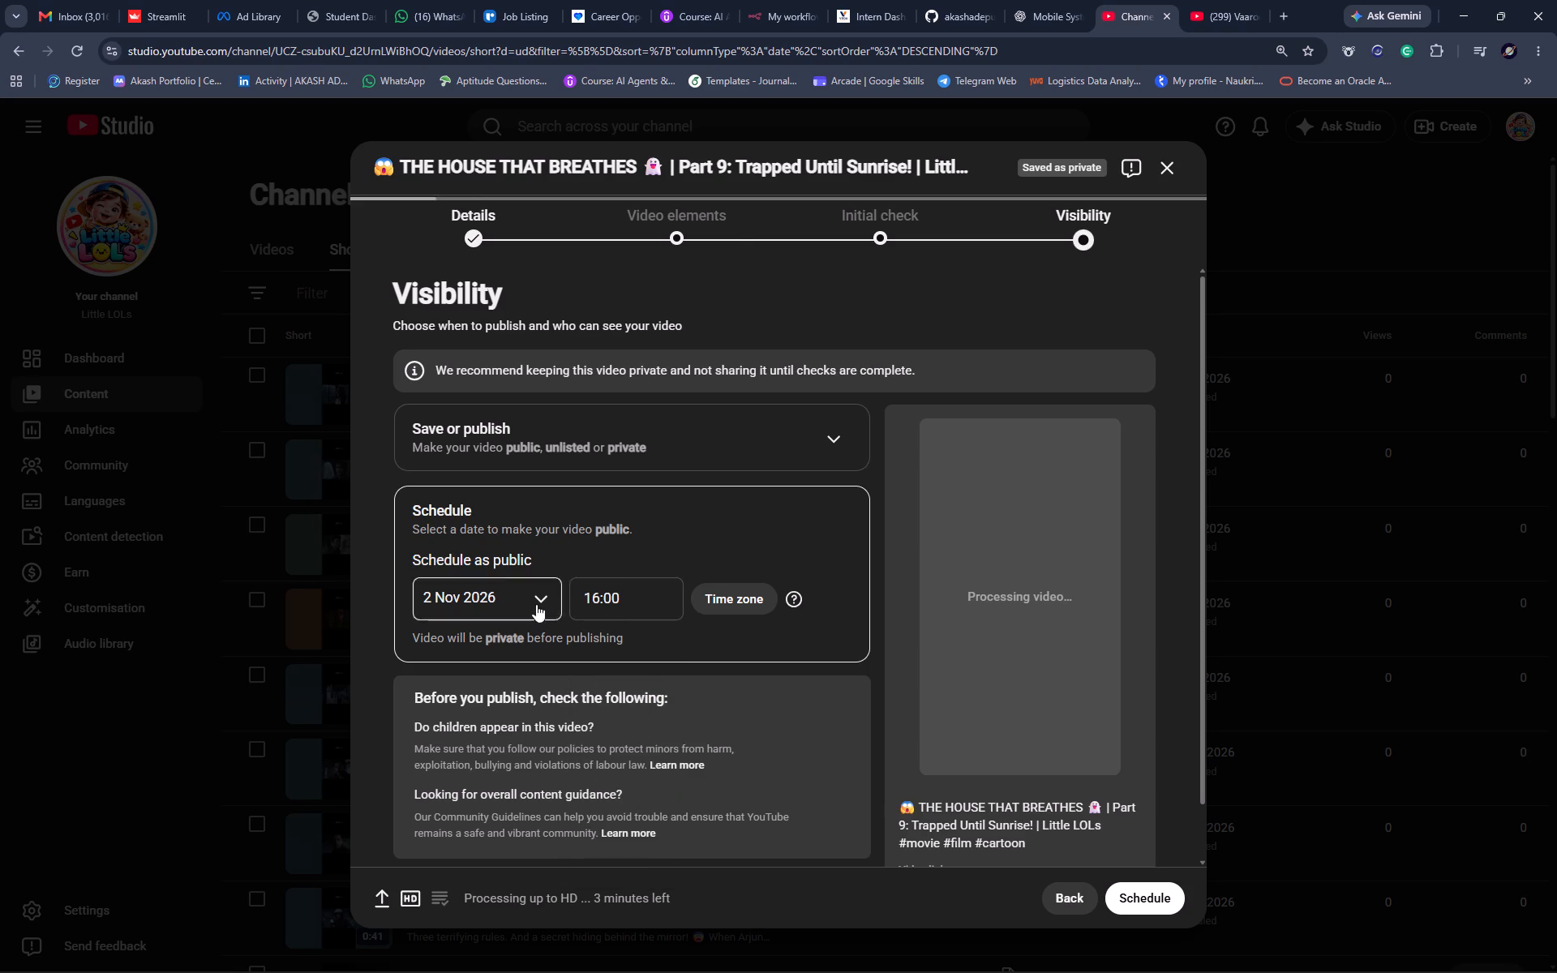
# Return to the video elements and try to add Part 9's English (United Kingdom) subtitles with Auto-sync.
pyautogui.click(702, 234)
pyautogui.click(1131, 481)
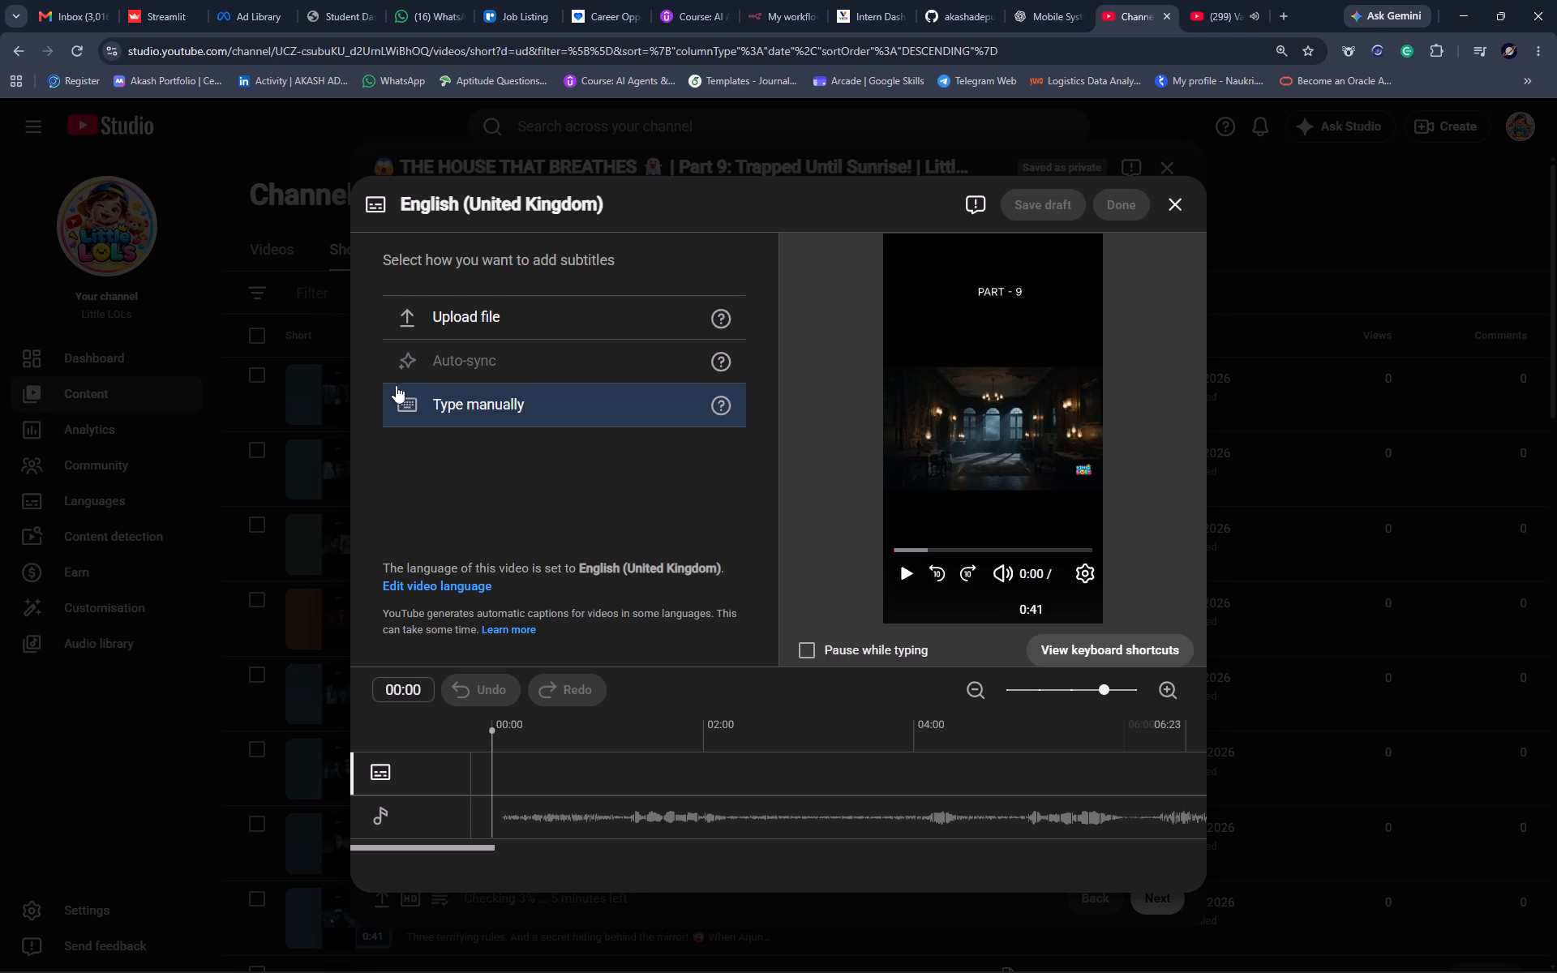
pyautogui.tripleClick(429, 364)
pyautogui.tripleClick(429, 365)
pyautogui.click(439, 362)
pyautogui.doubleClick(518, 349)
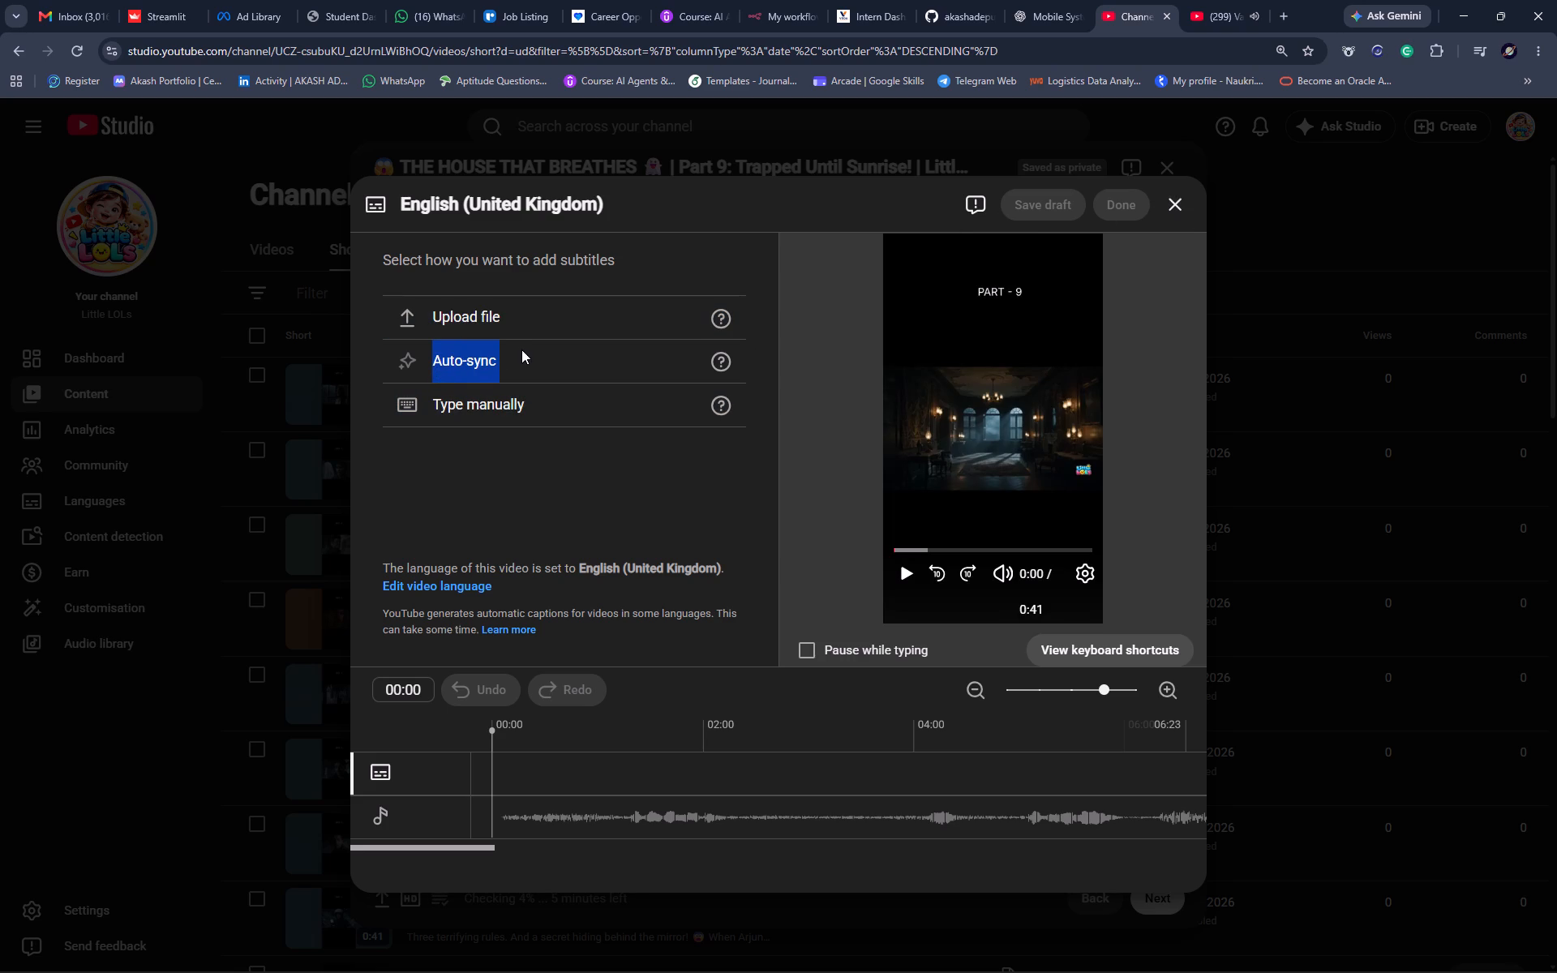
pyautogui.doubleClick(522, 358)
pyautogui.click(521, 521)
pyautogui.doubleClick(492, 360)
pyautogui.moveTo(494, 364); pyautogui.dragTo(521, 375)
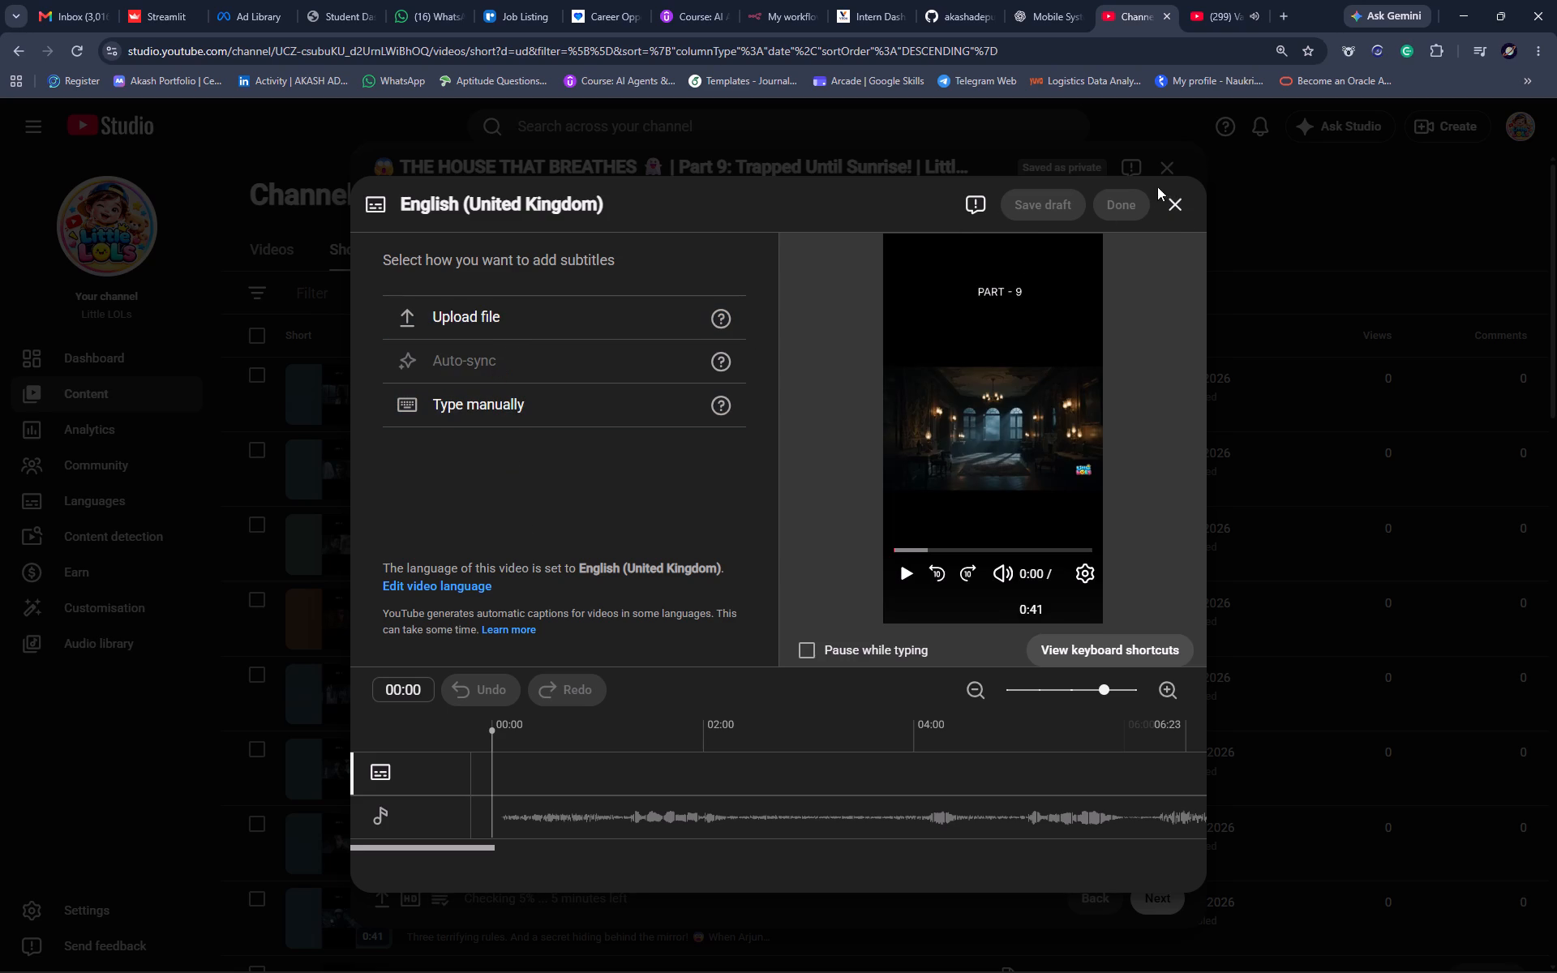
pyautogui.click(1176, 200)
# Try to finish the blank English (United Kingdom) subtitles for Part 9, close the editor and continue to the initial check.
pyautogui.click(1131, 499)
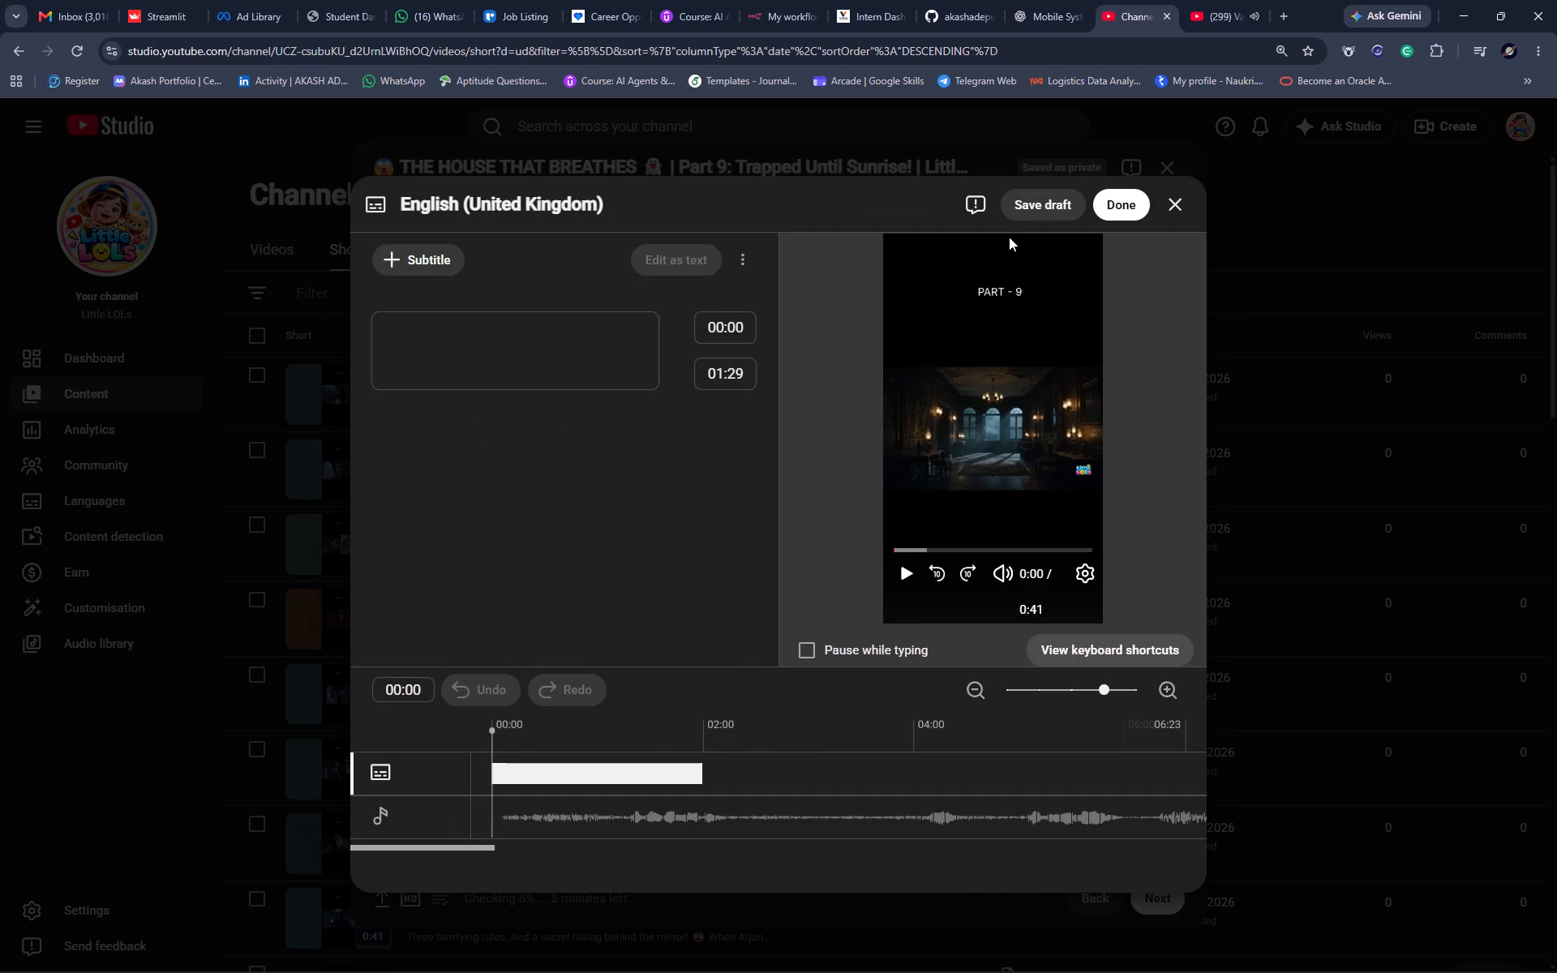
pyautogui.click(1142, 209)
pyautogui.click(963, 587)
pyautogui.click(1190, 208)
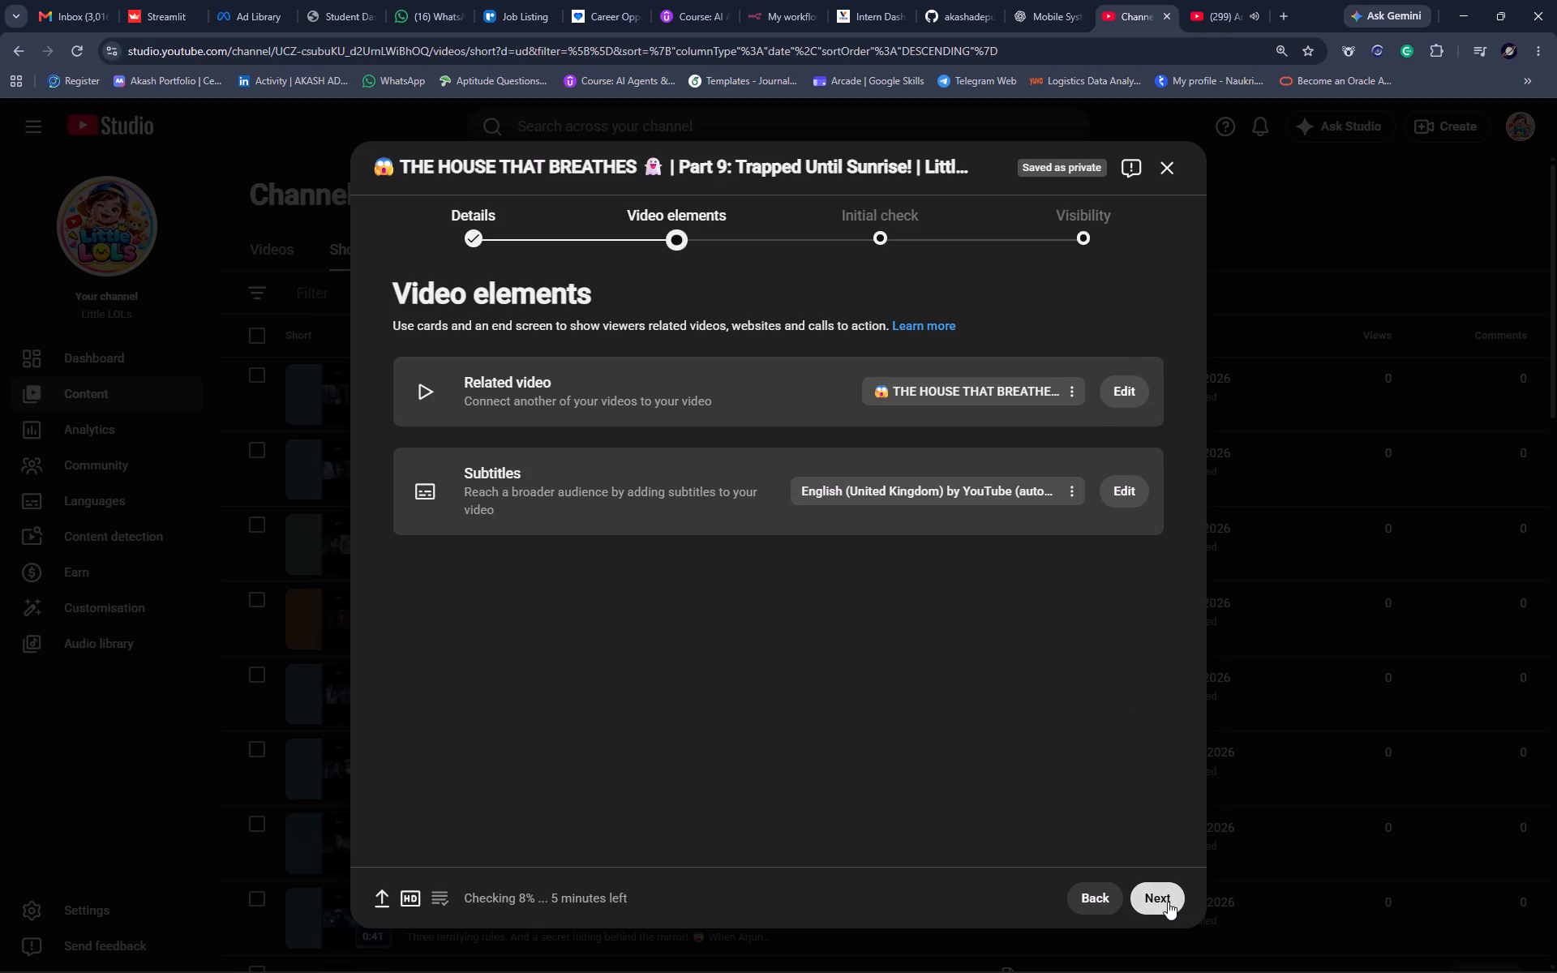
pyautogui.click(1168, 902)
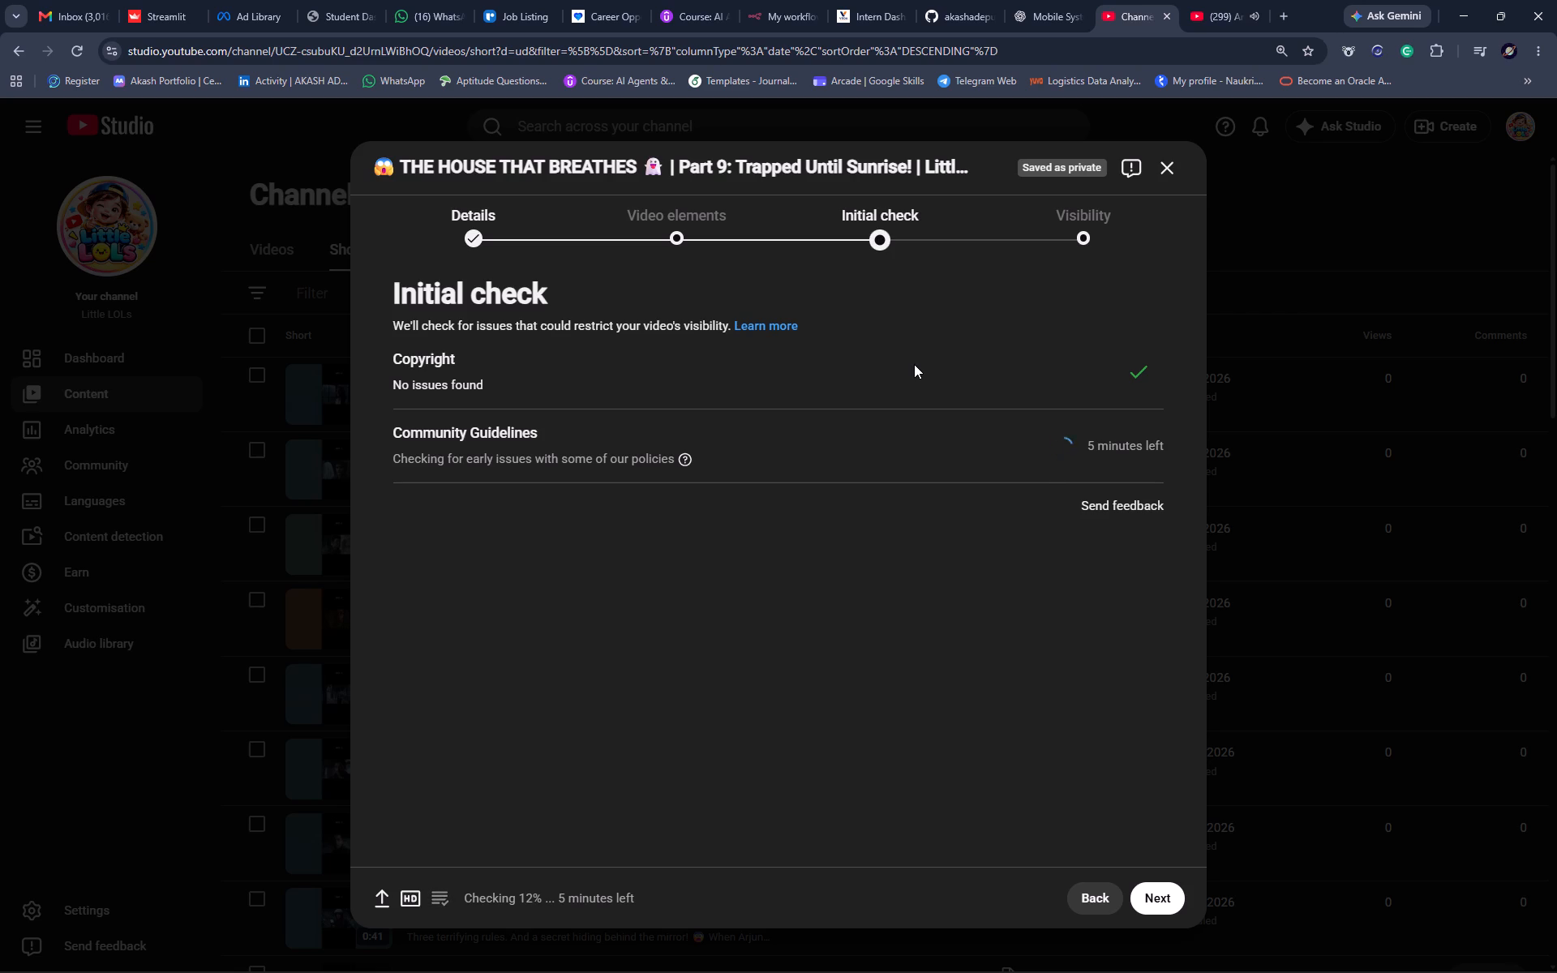
# Go back to the video elements and inspect Part 9's English (United Kingdom) subtitles in the editor.
pyautogui.click(708, 229)
pyautogui.click(1111, 489)
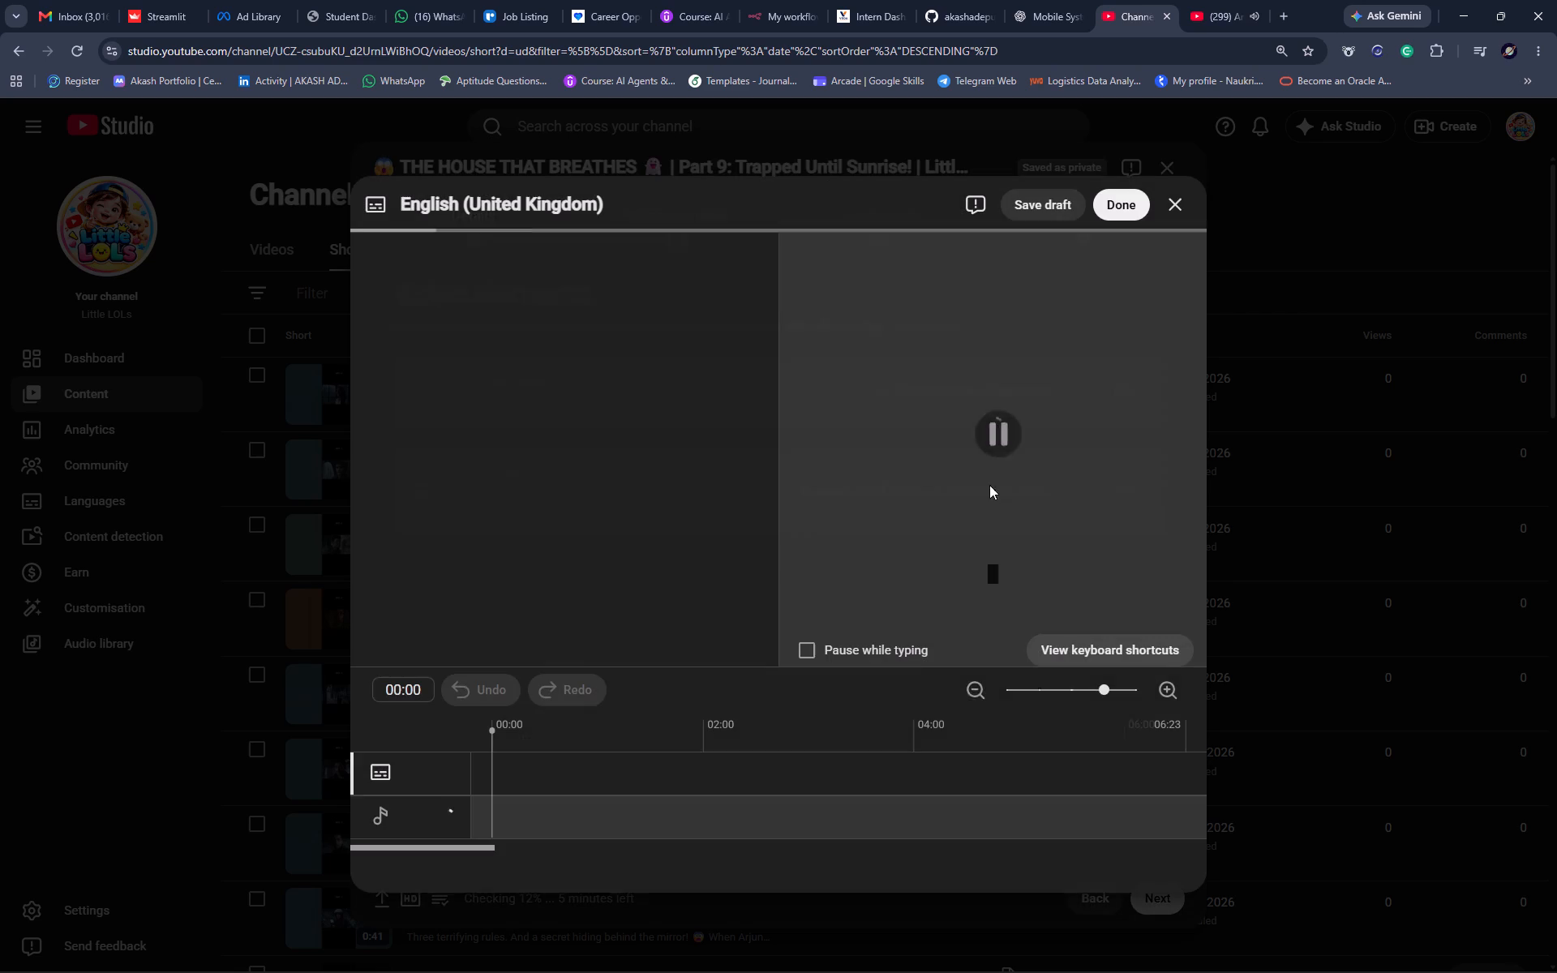
pyautogui.click(1182, 193)
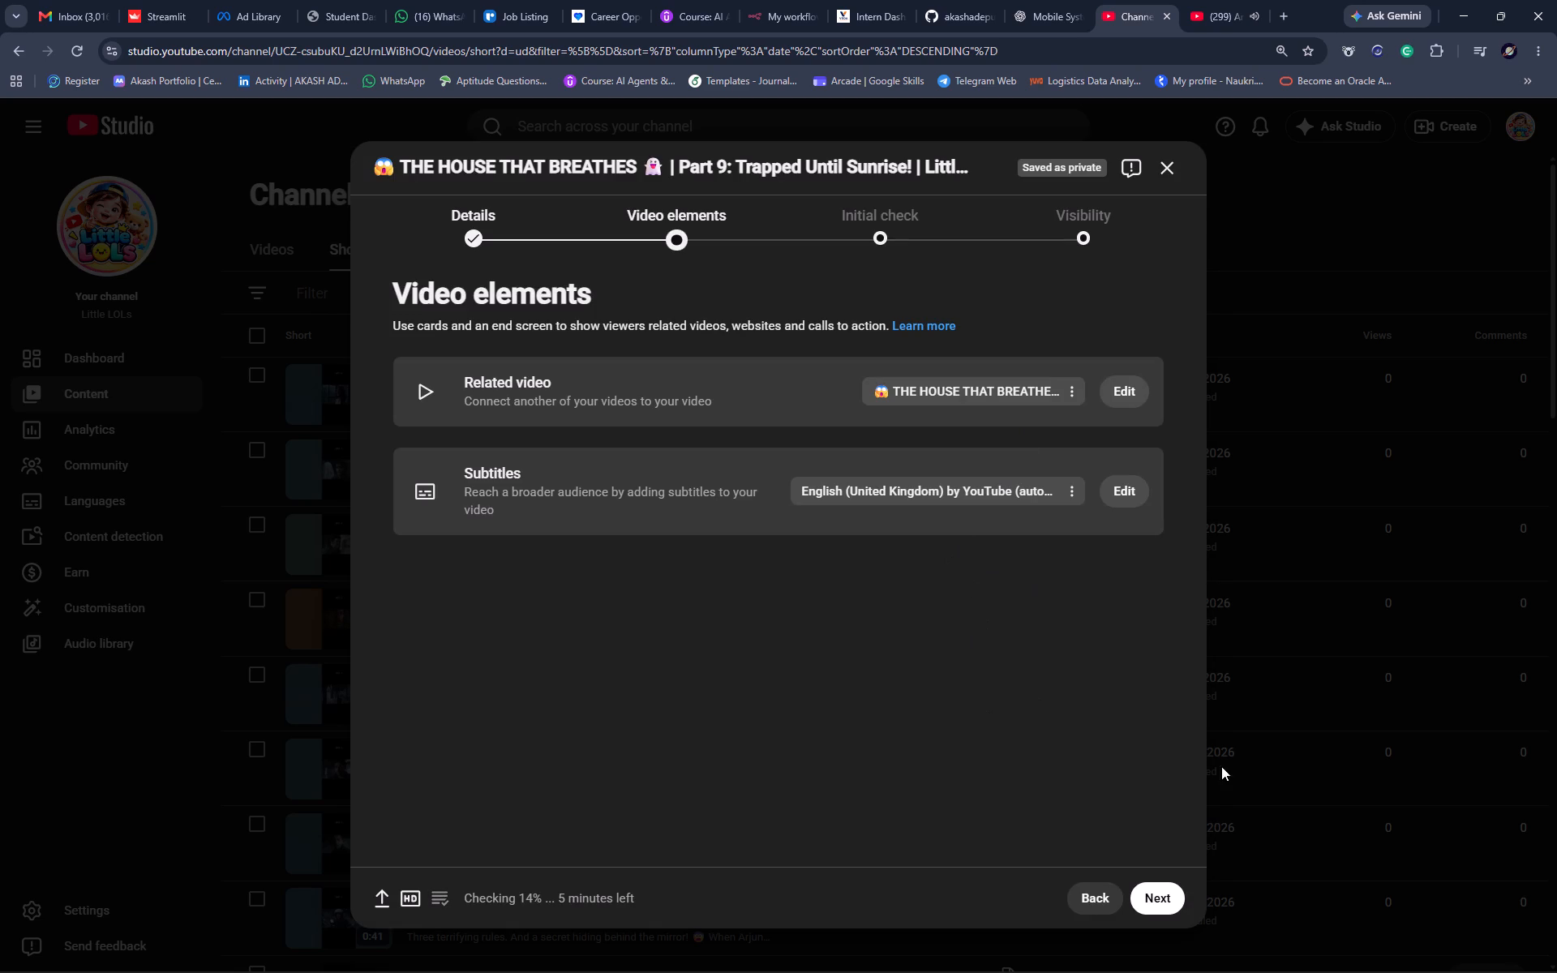
# Continue Part 9's upload from the video elements to the initial check.
pyautogui.click(1161, 902)
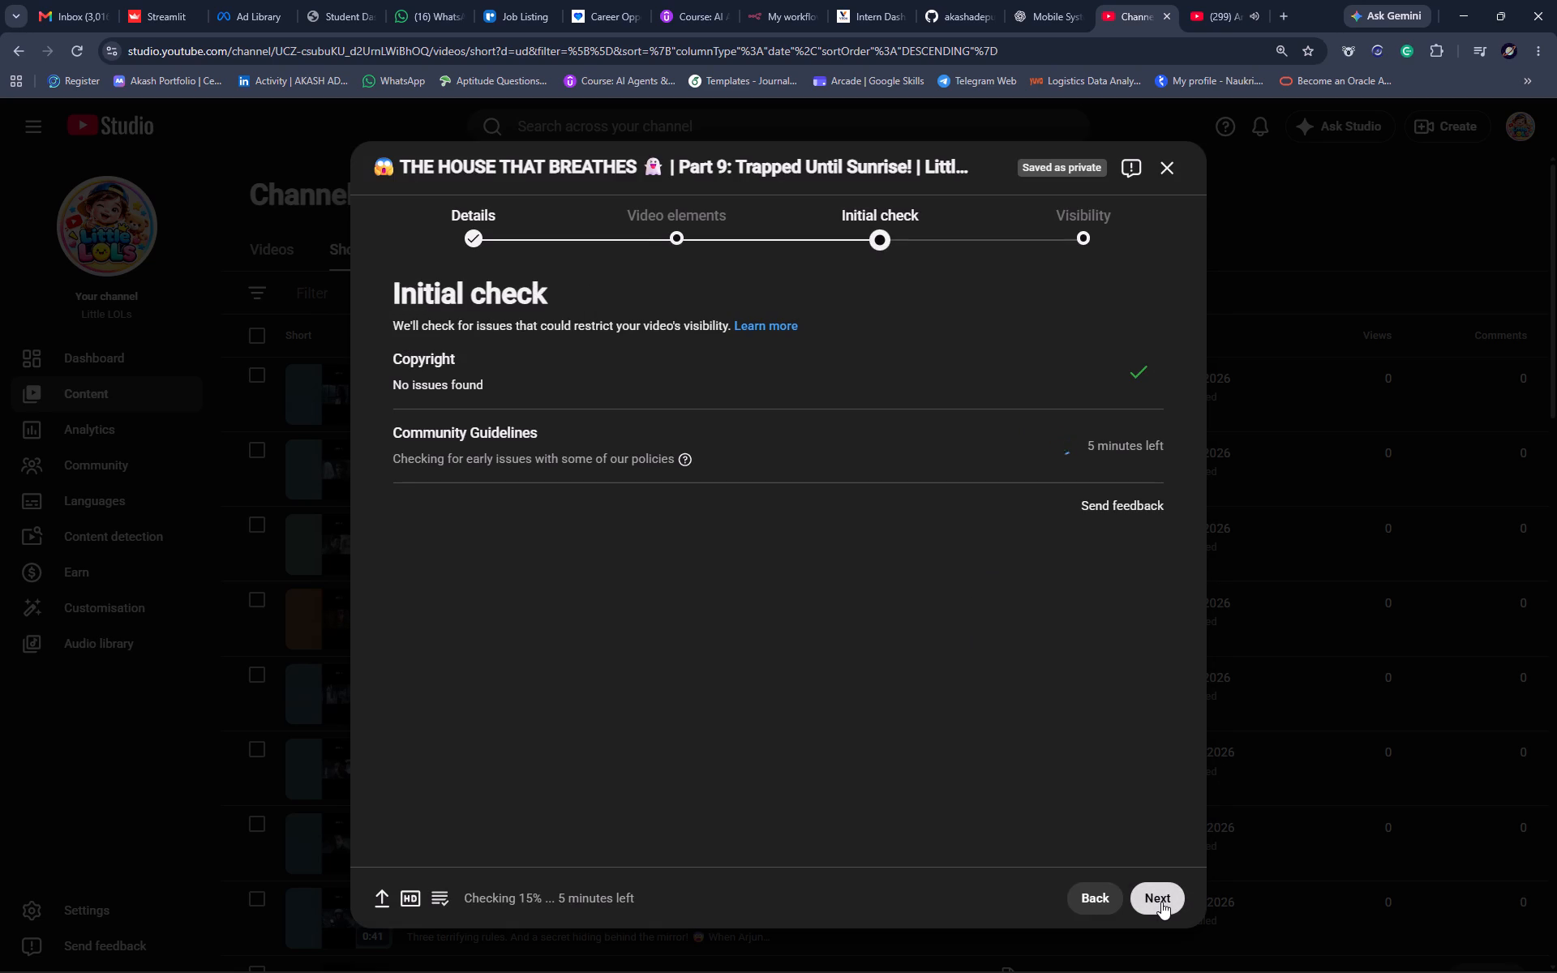
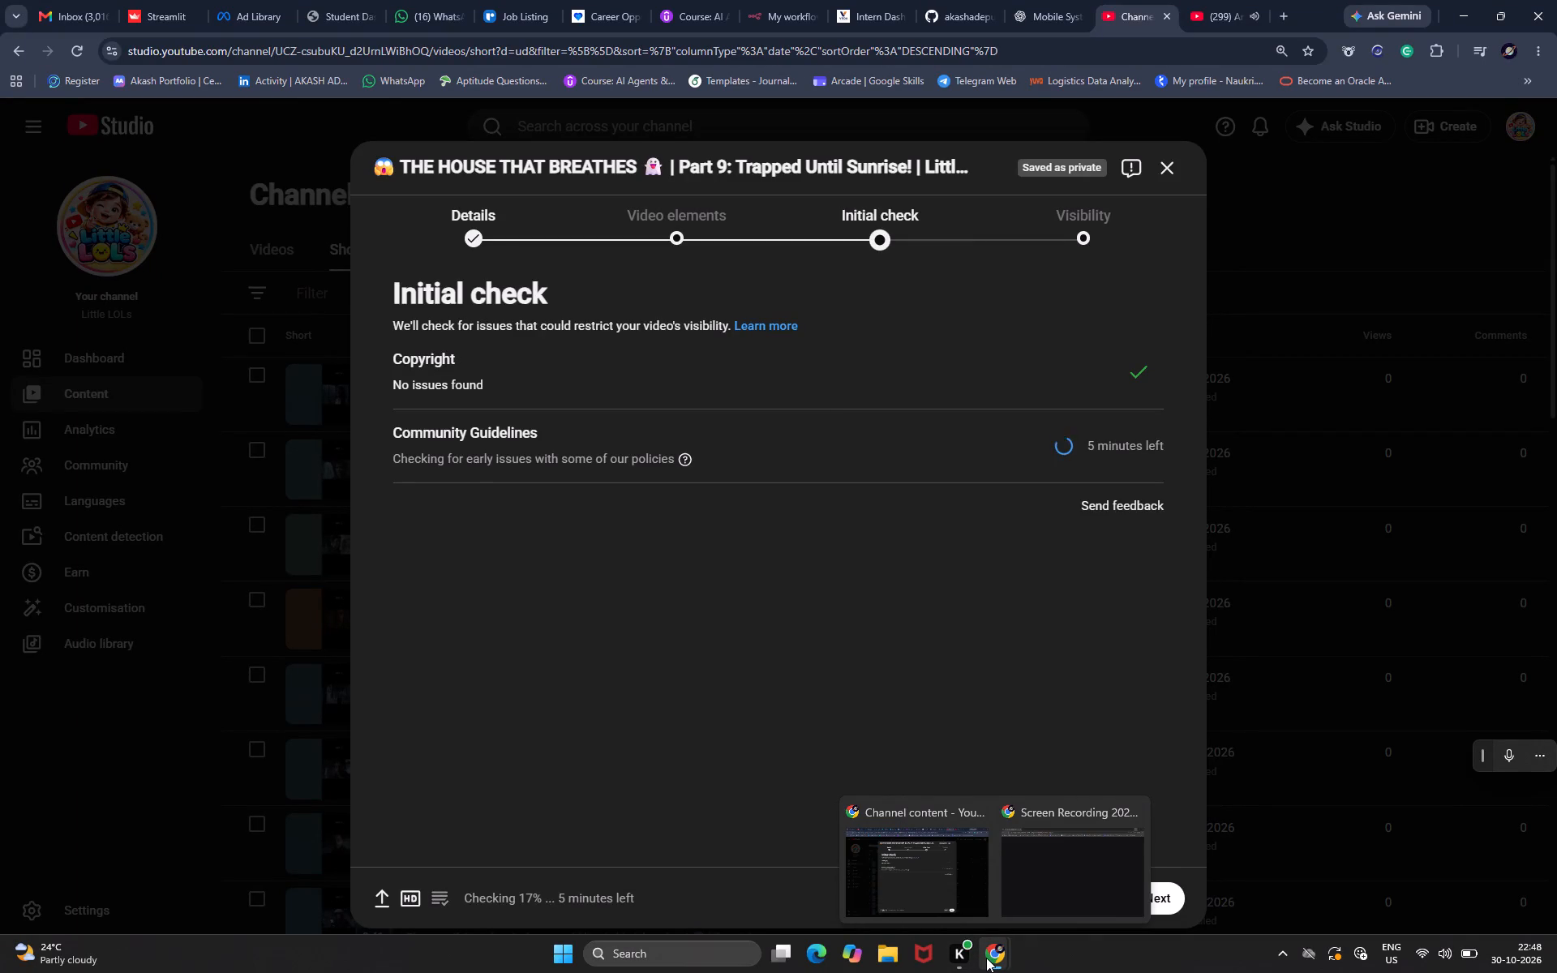
# Switch to the incognito window with the Google Drive screen recording and close it.
pyautogui.click(1034, 885)
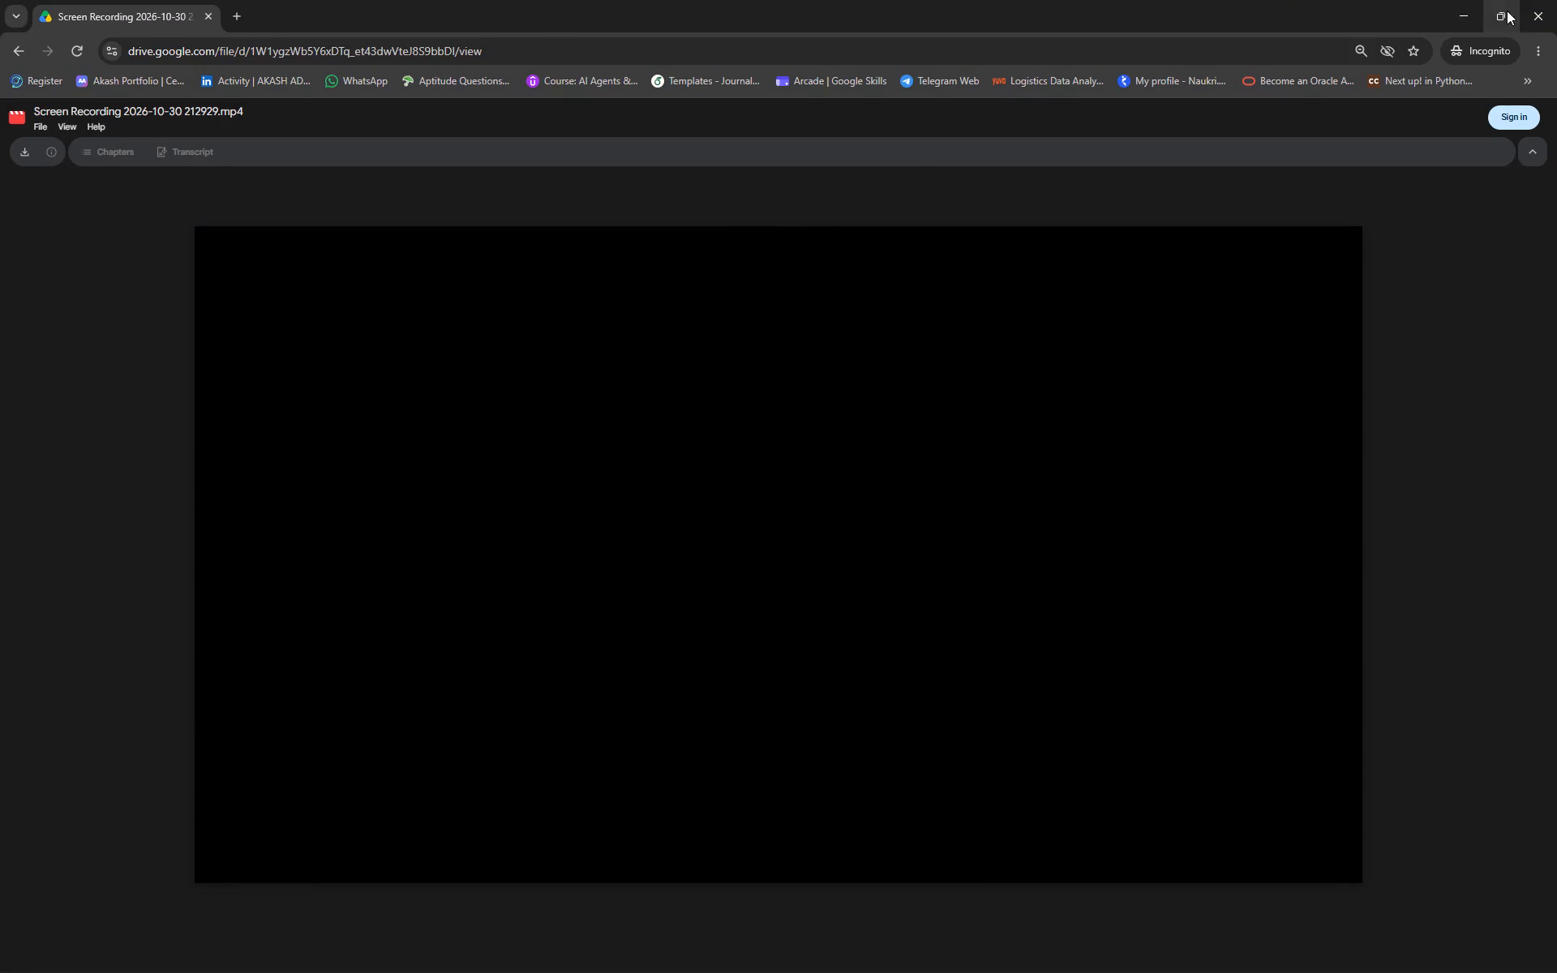
pyautogui.click(1551, 8)
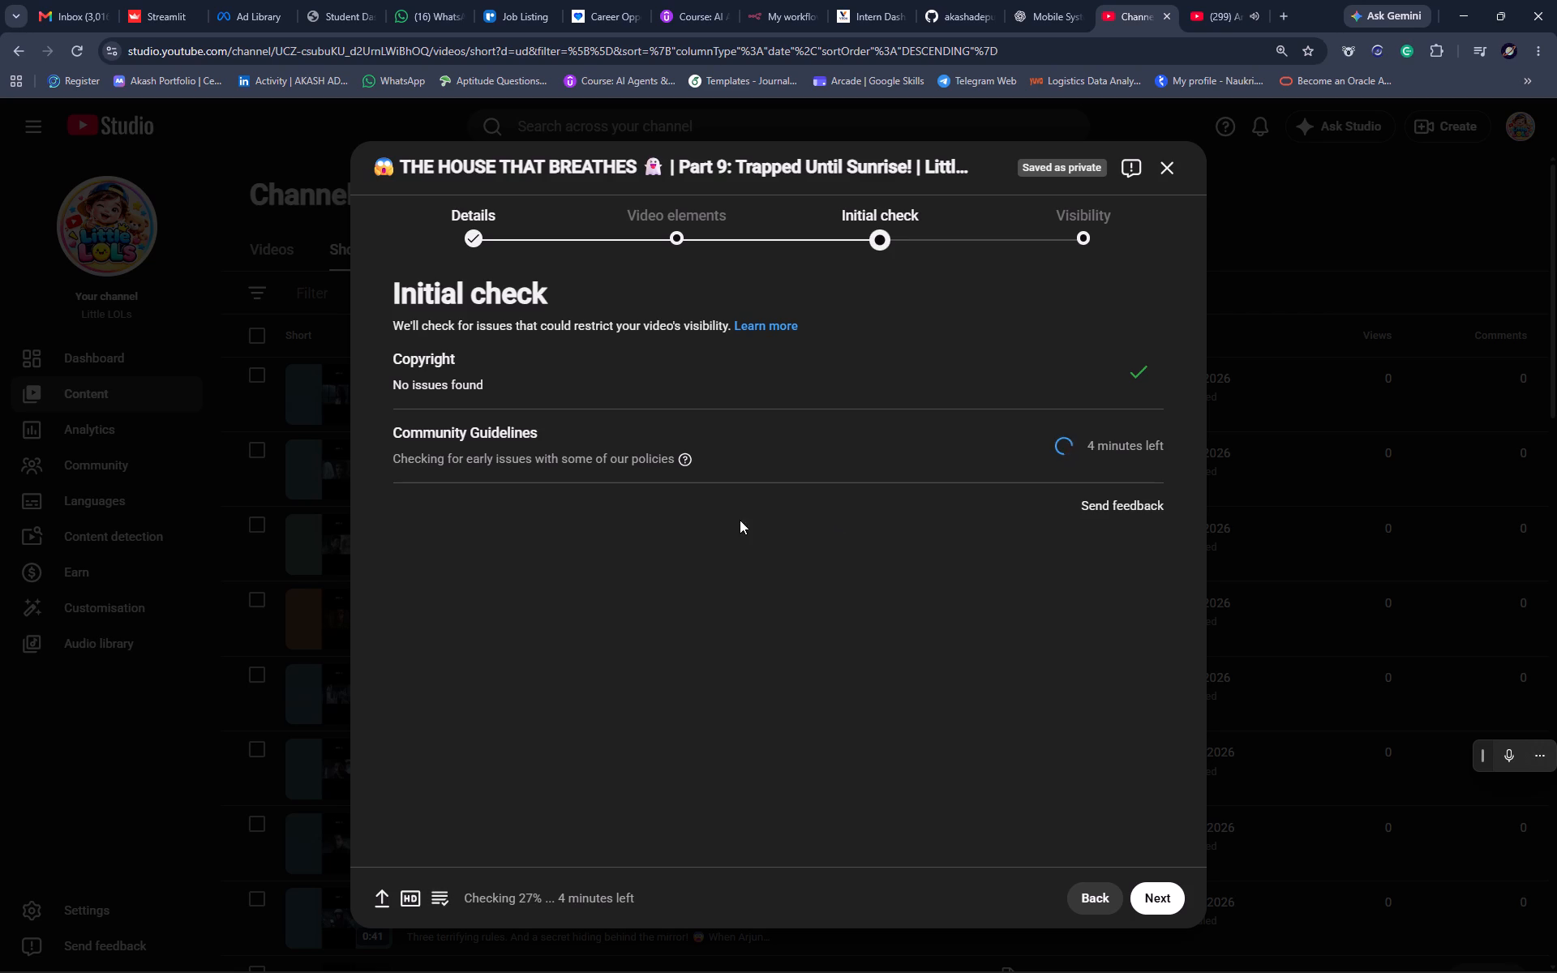
# Wait for Part 9's checks to finish and review its copyright and Community Guidelines results in the initial check.
pyautogui.click(1430, 966)
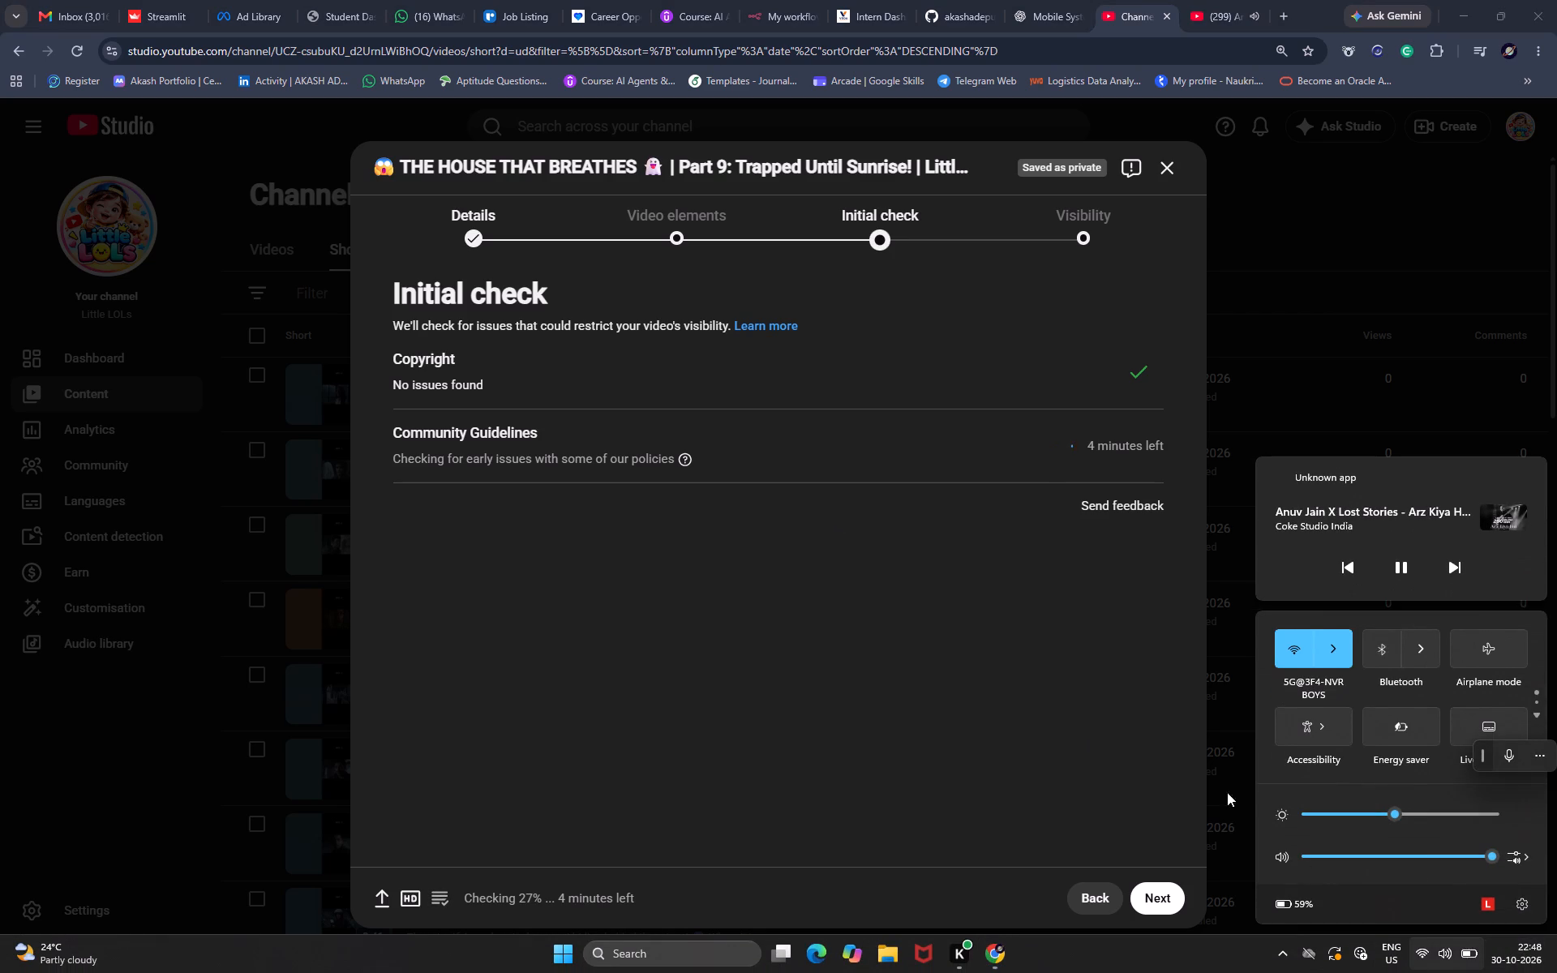
pyautogui.moveTo(594, 896); pyautogui.dragTo(663, 881)
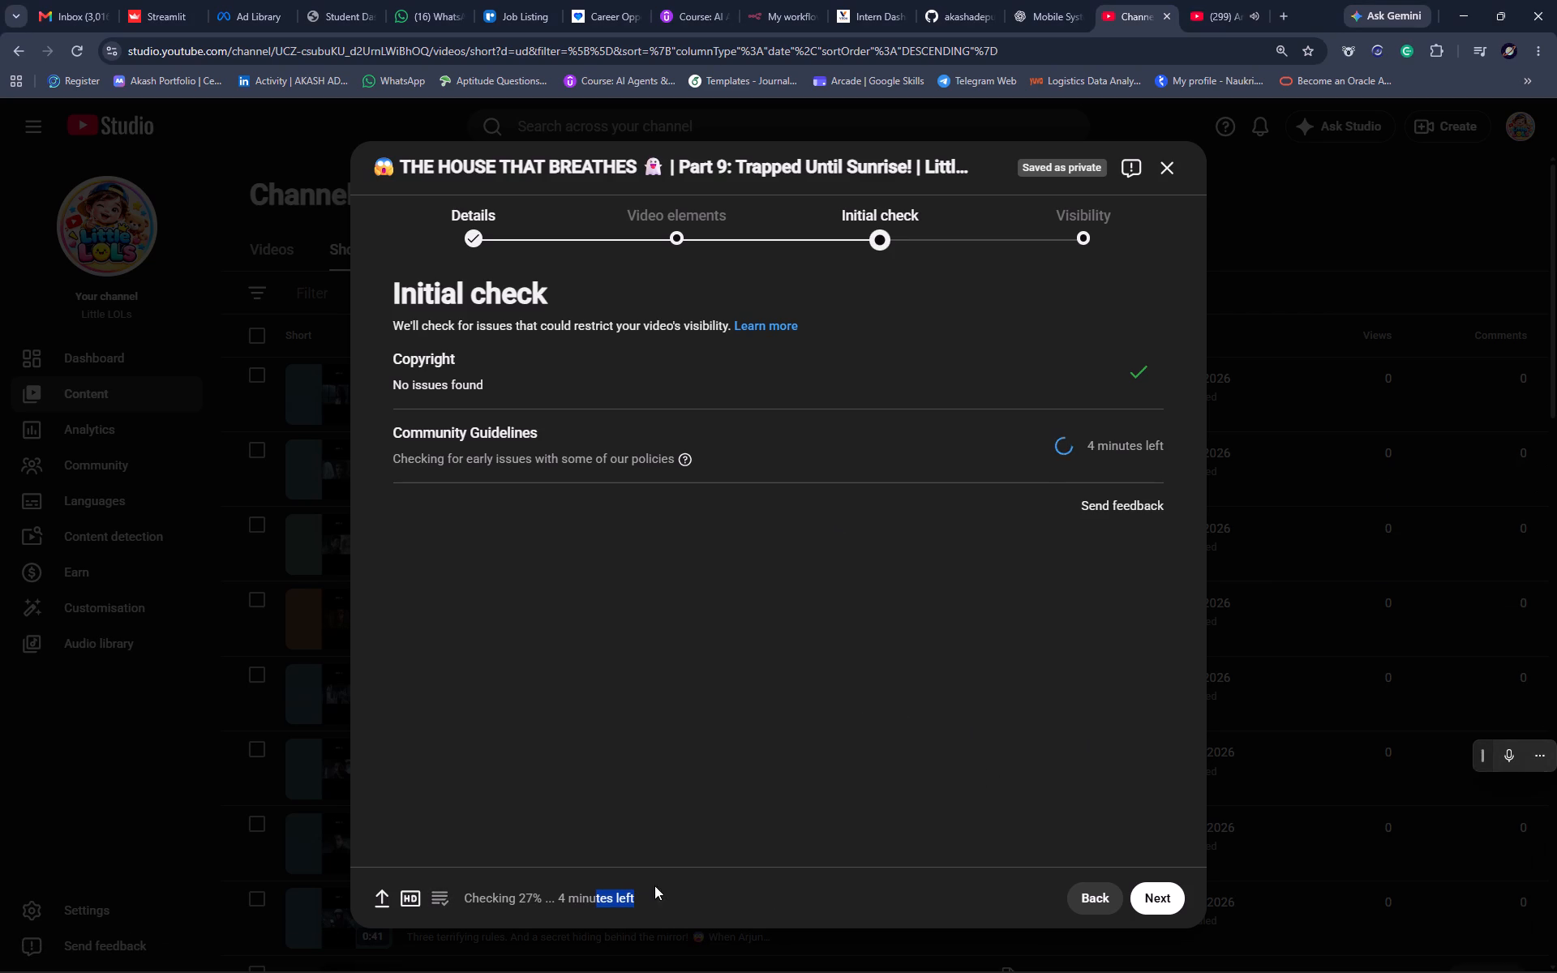
pyautogui.moveTo(640, 890); pyautogui.dragTo(590, 901)
pyautogui.click(652, 234)
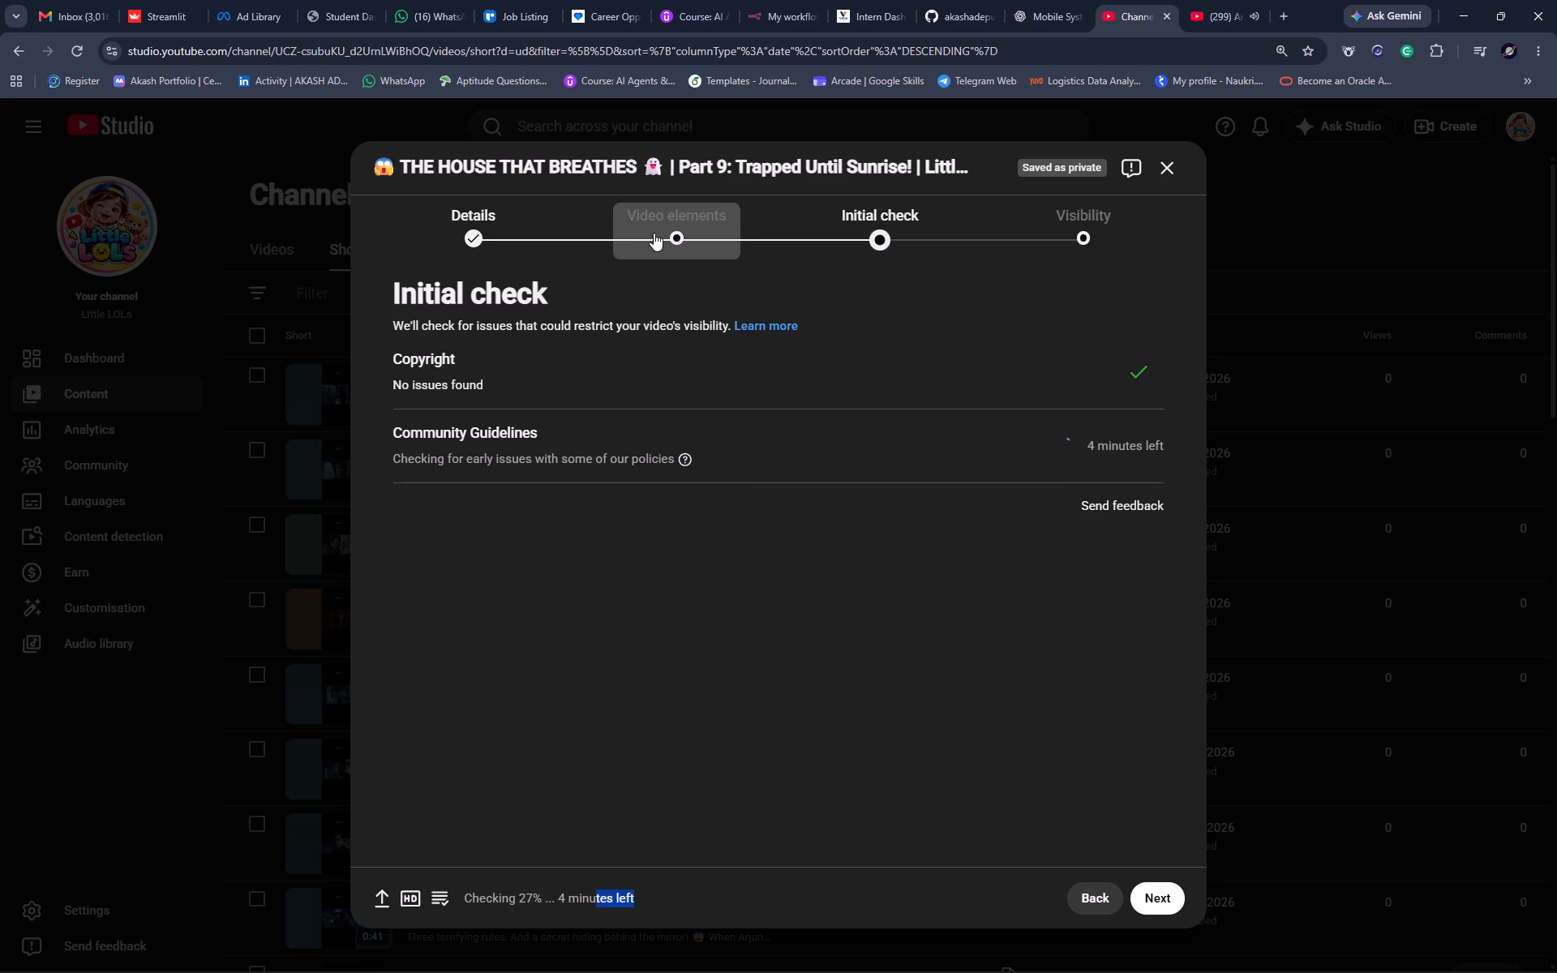
pyautogui.moveTo(506, 905); pyautogui.dragTo(553, 890)
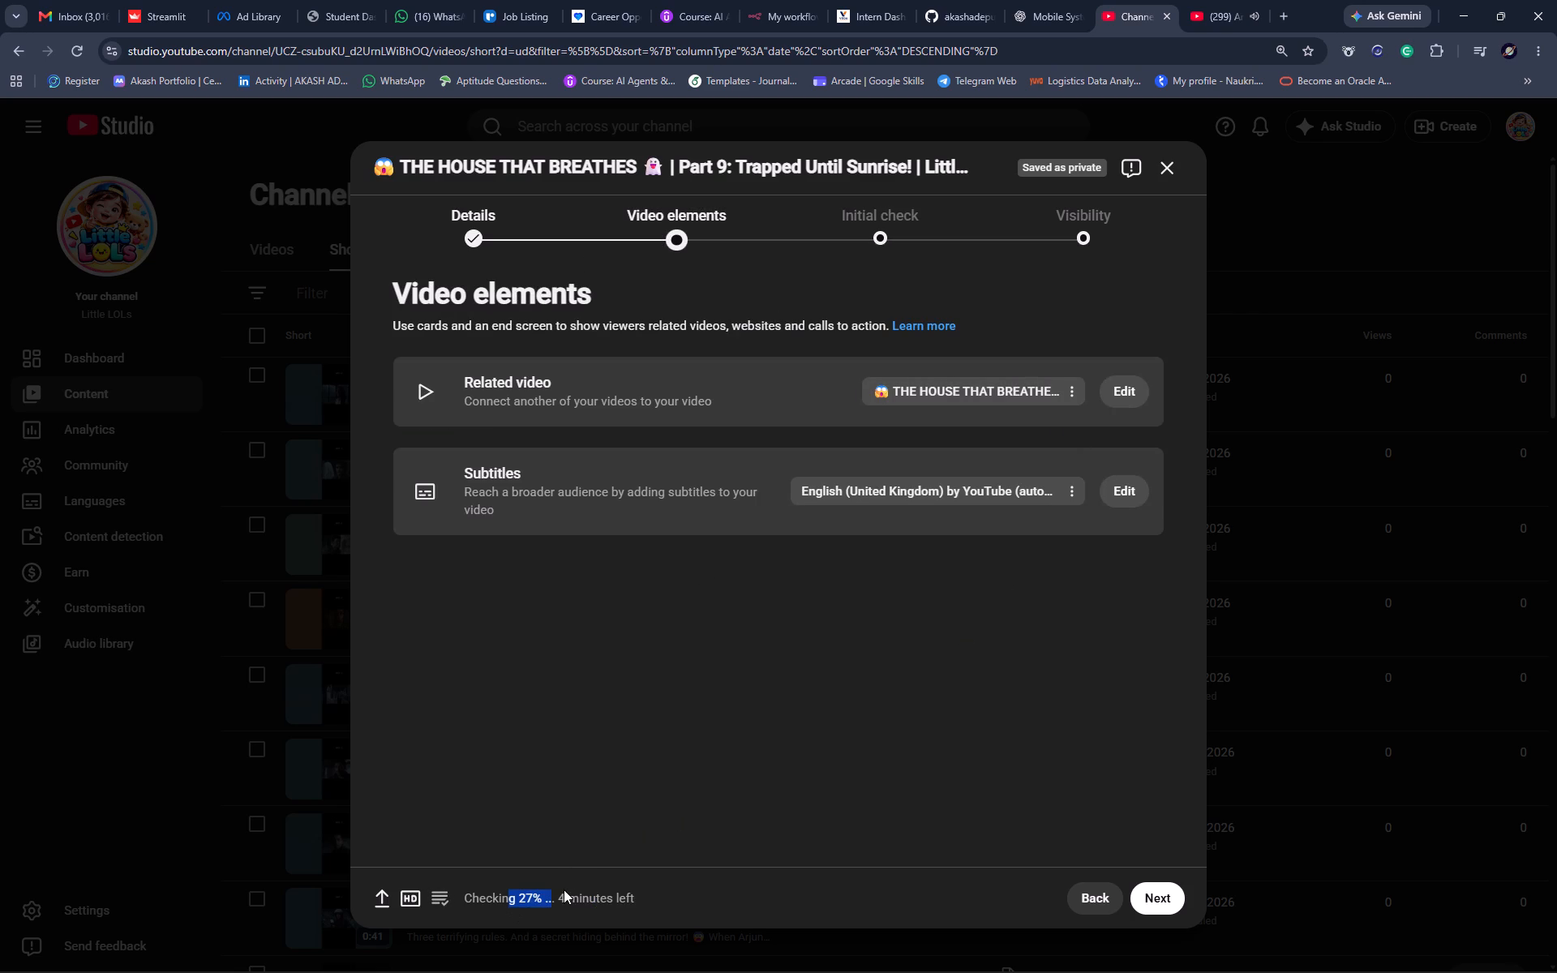
pyautogui.moveTo(573, 889); pyautogui.dragTo(621, 888)
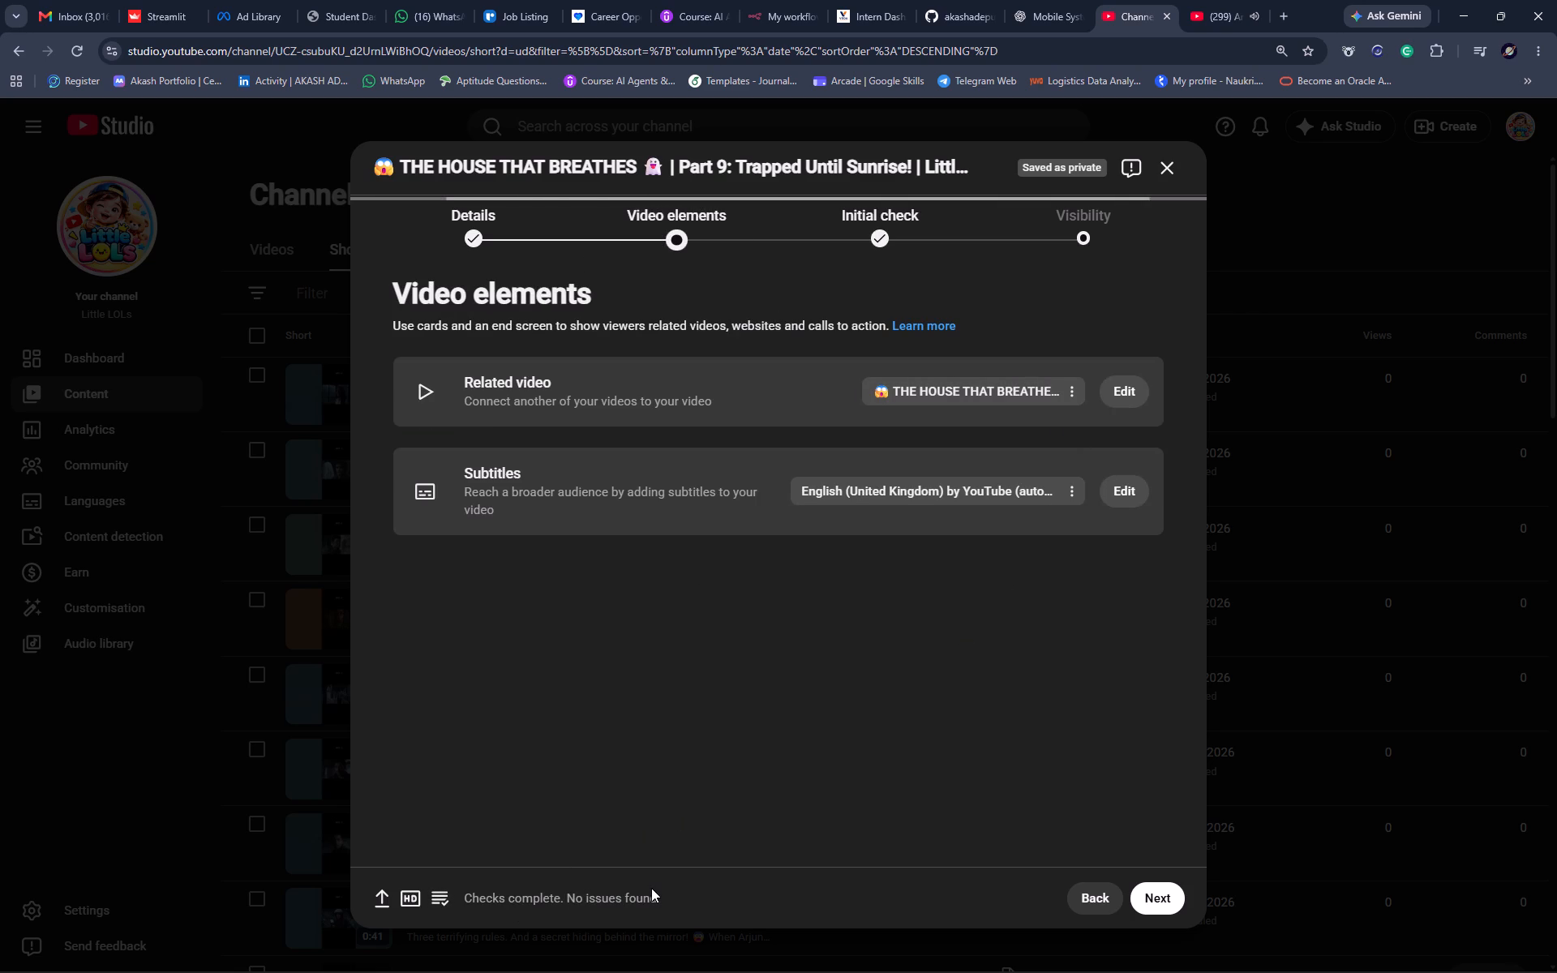
pyautogui.scroll(2, 651, 888)
pyautogui.click(887, 238)
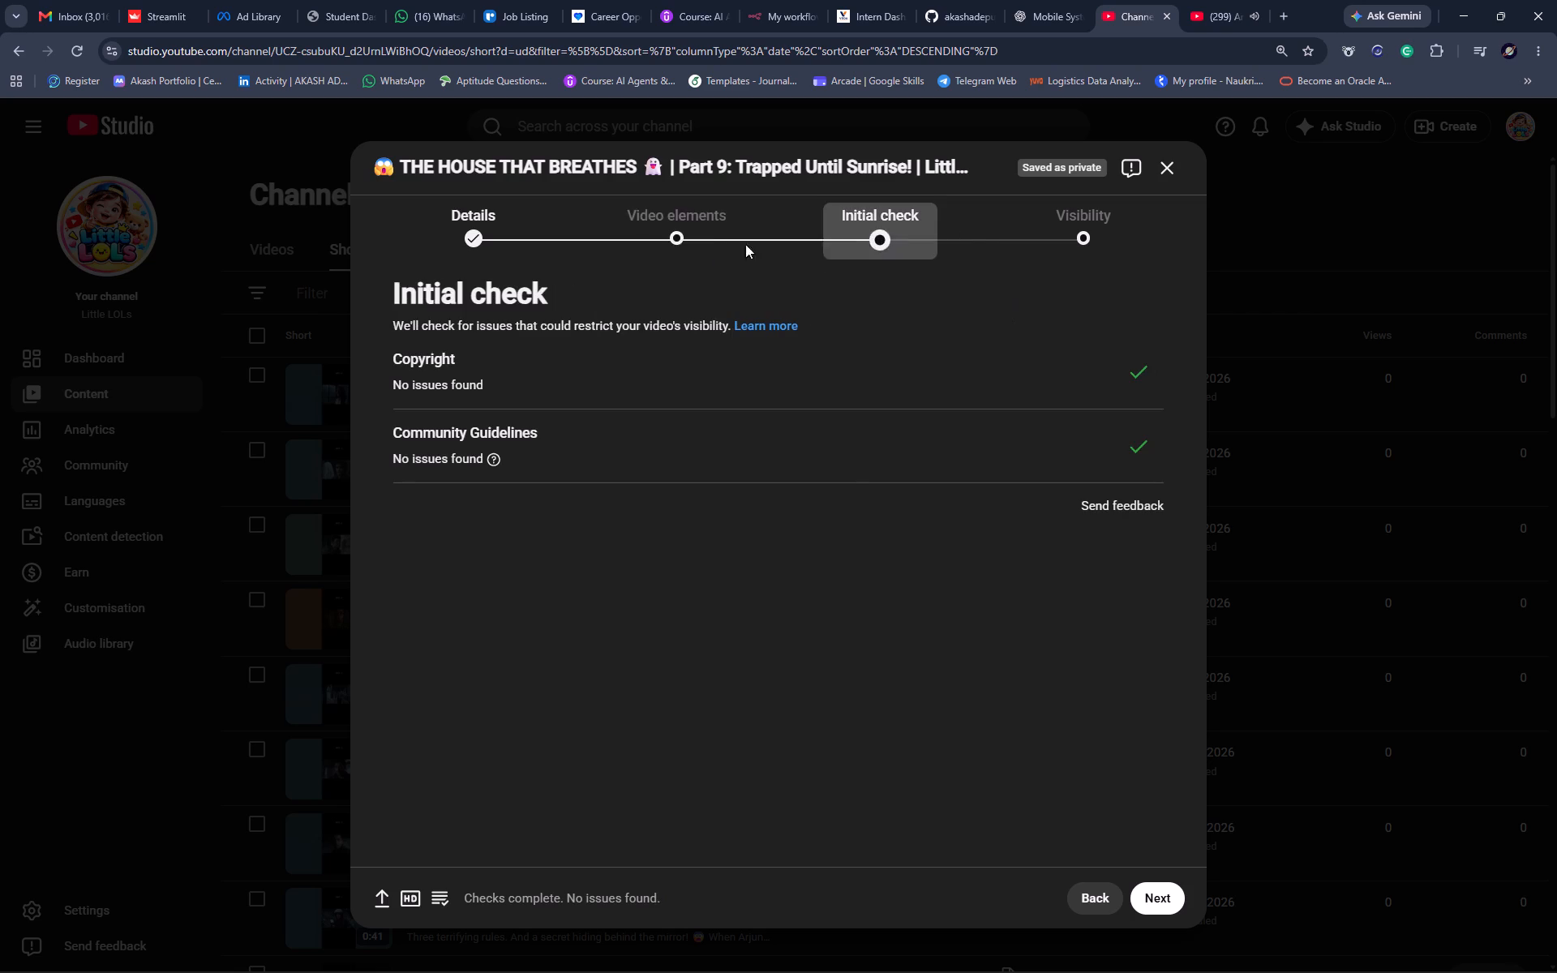
# Replace Part 9's automatic English (United Kingdom) subtitles with a blank track and save it as a draft when closing the editor.
pyautogui.click(702, 242)
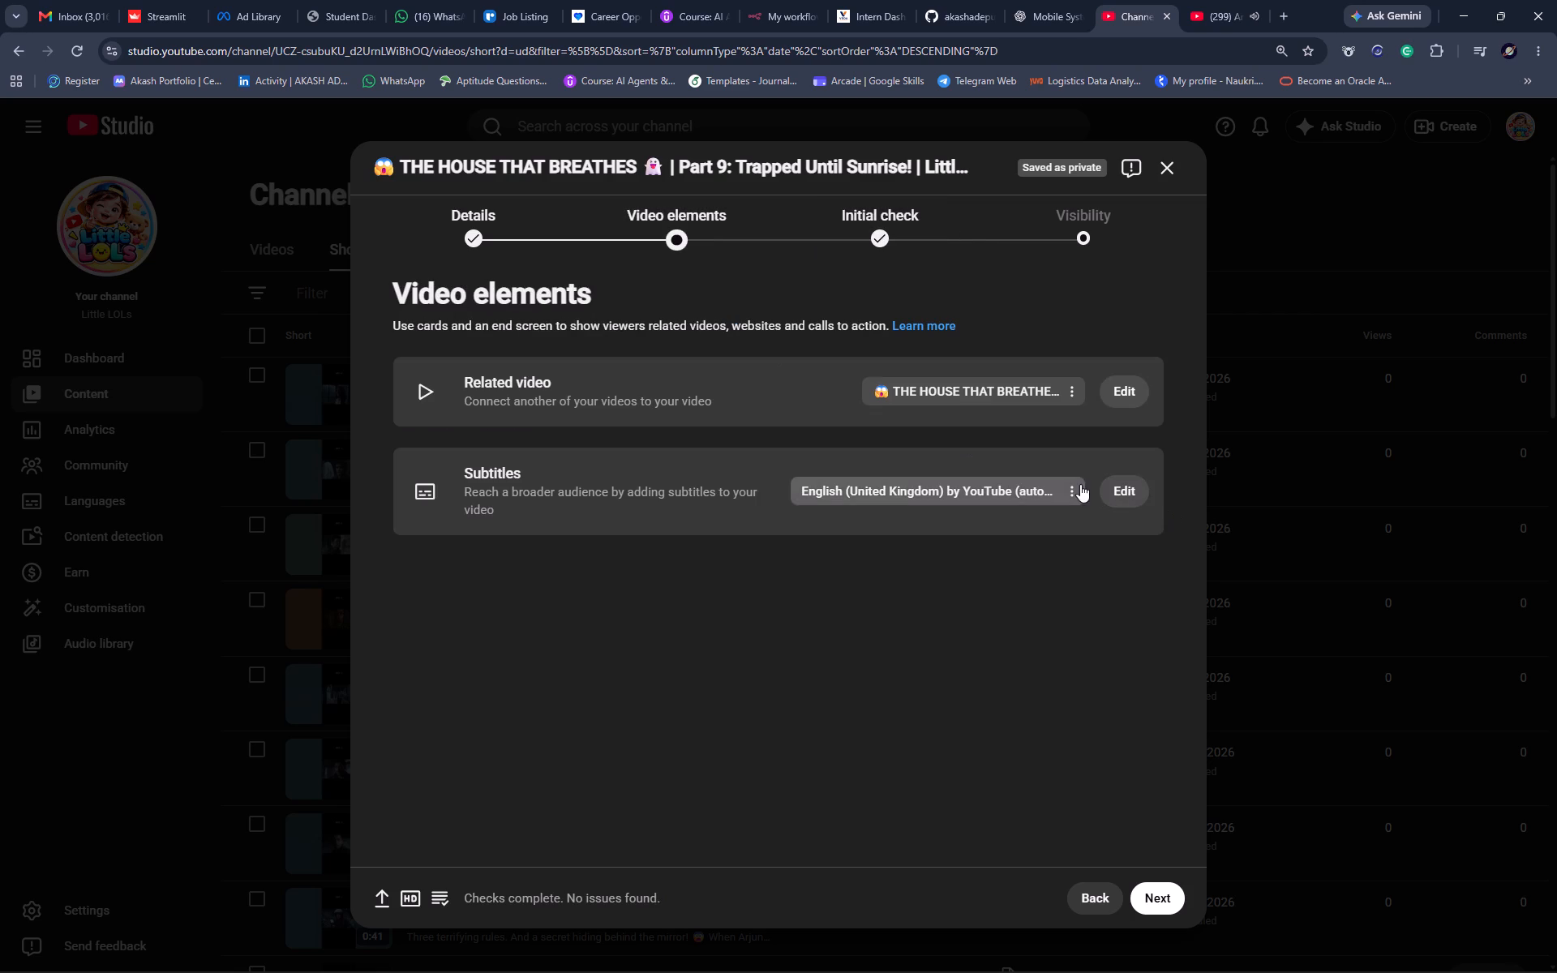
pyautogui.click(1080, 484)
pyautogui.click(897, 508)
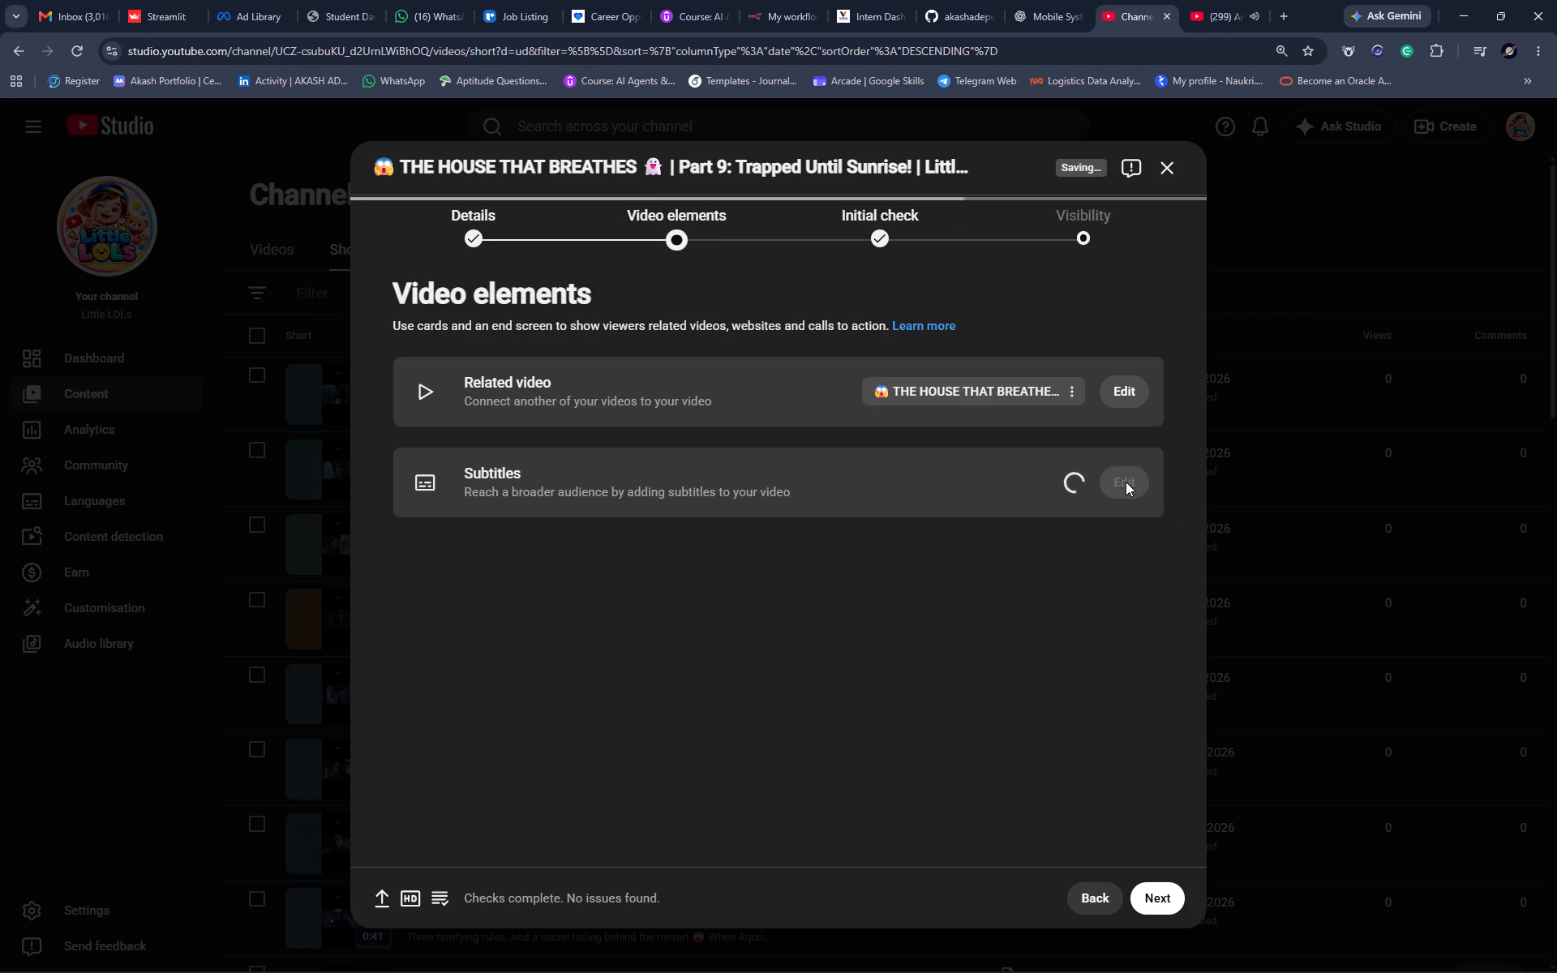
pyautogui.doubleClick(1122, 482)
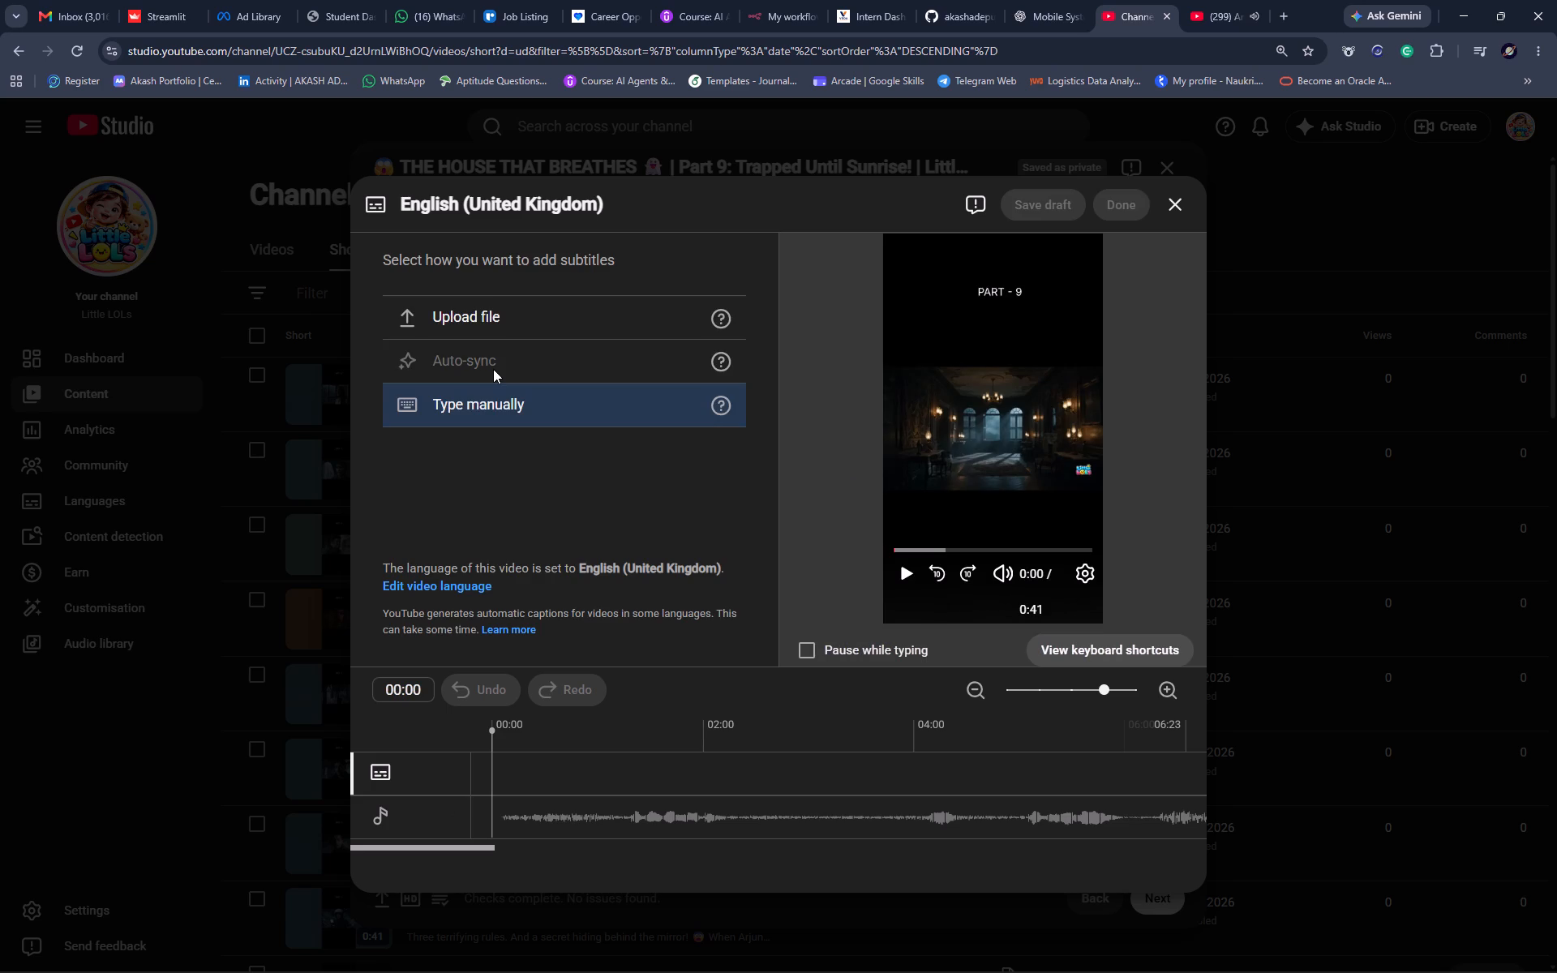
pyautogui.click(494, 365)
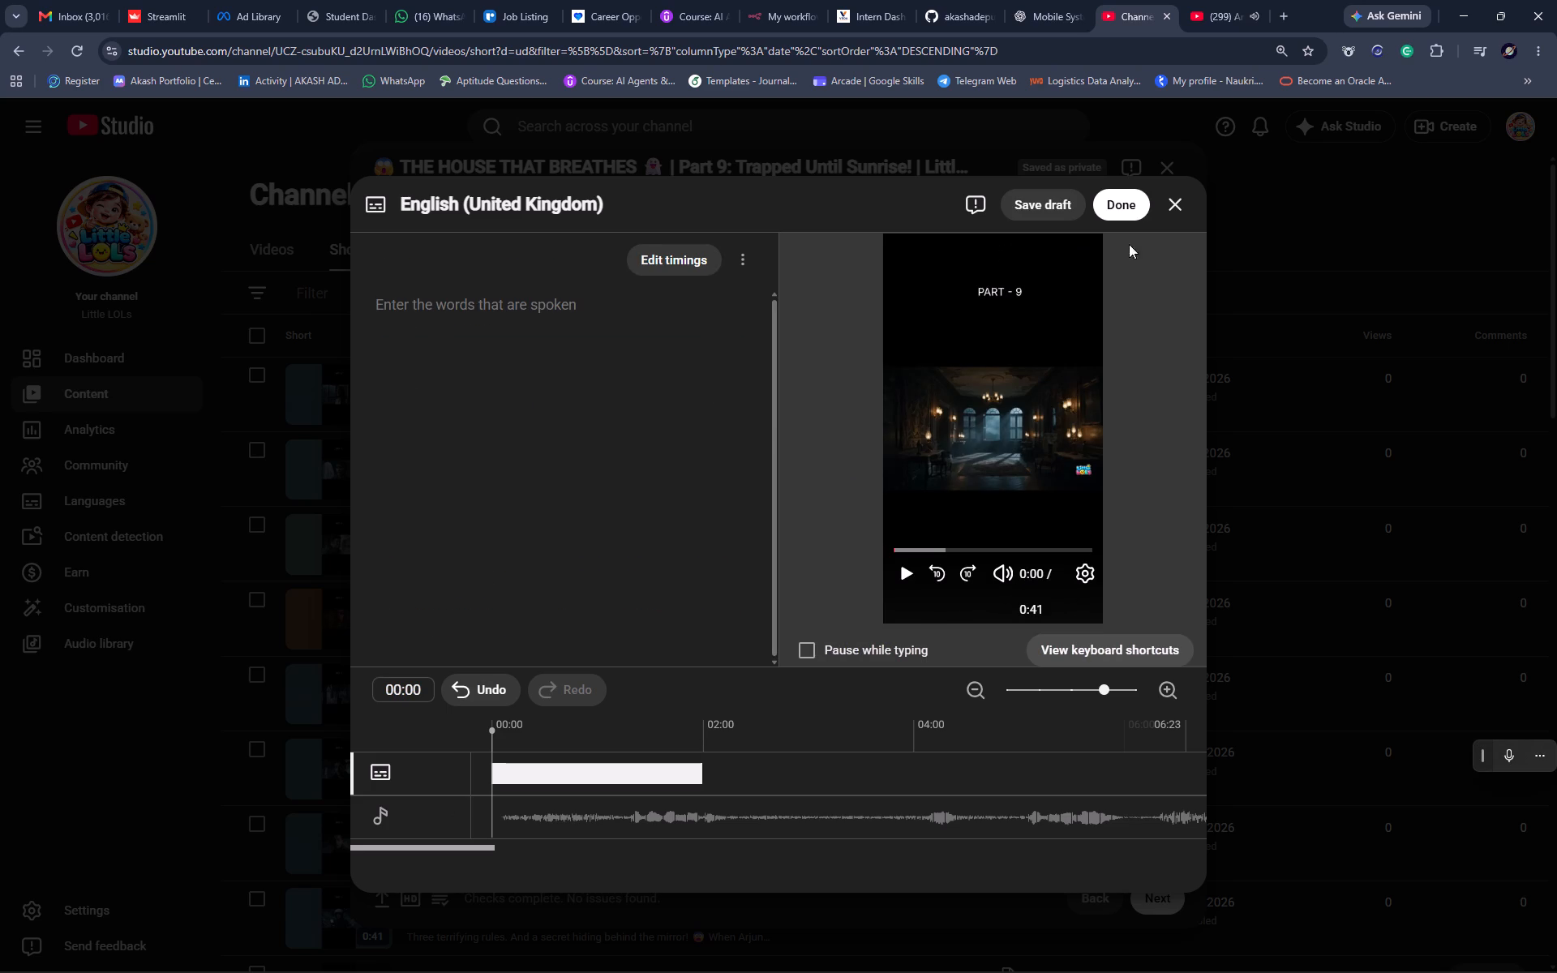
pyautogui.click(1106, 207)
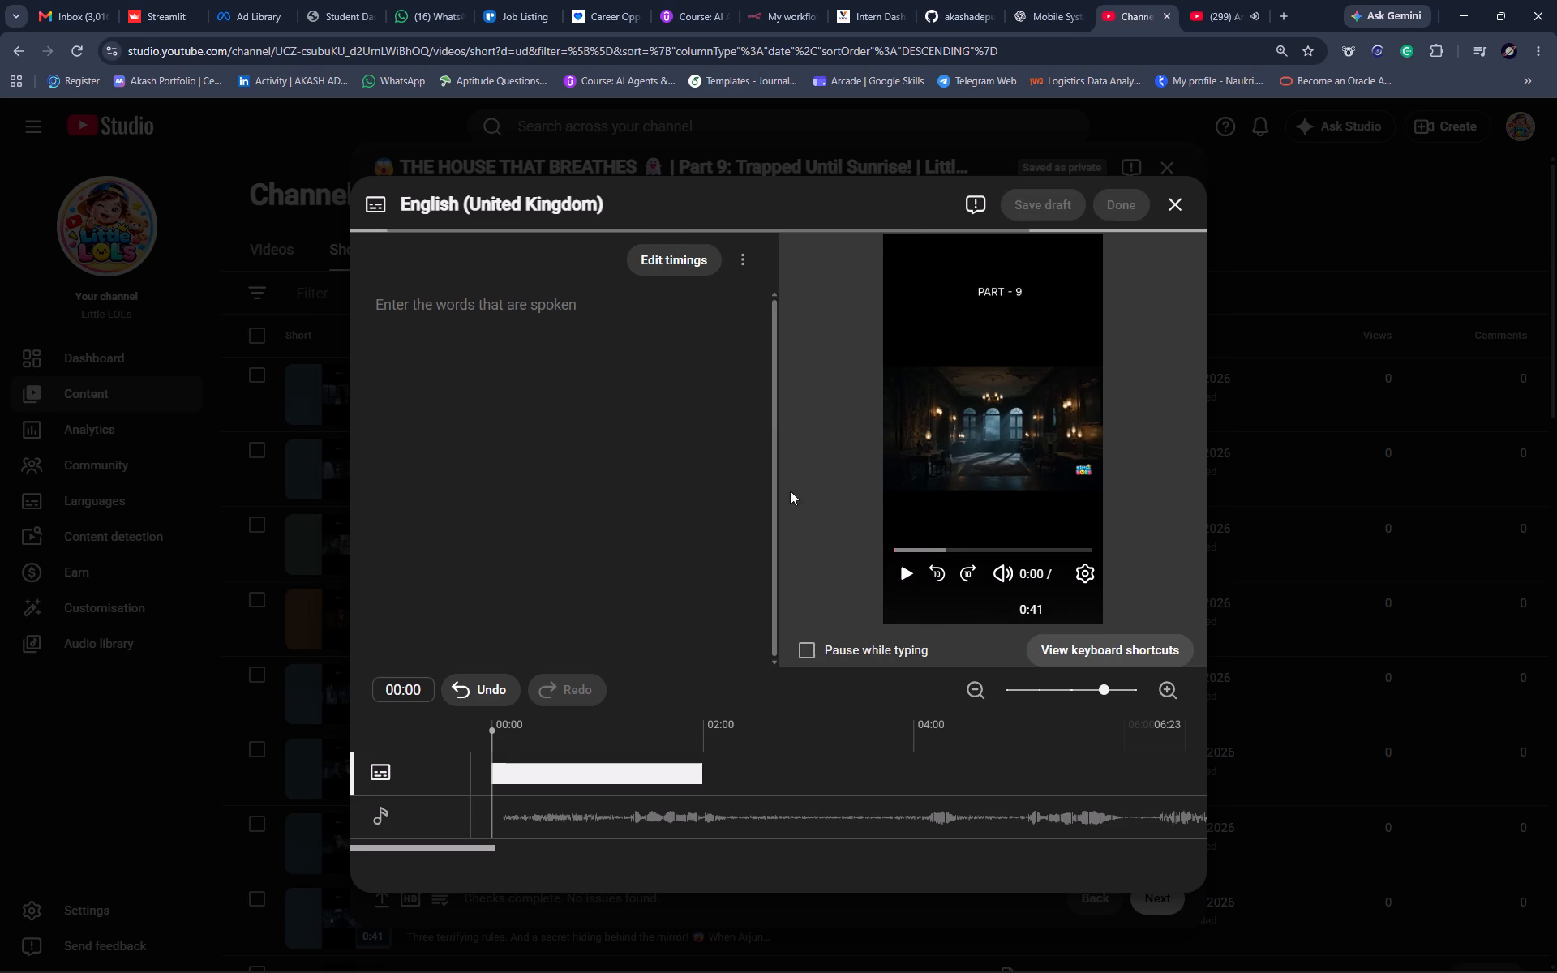
pyautogui.click(1179, 208)
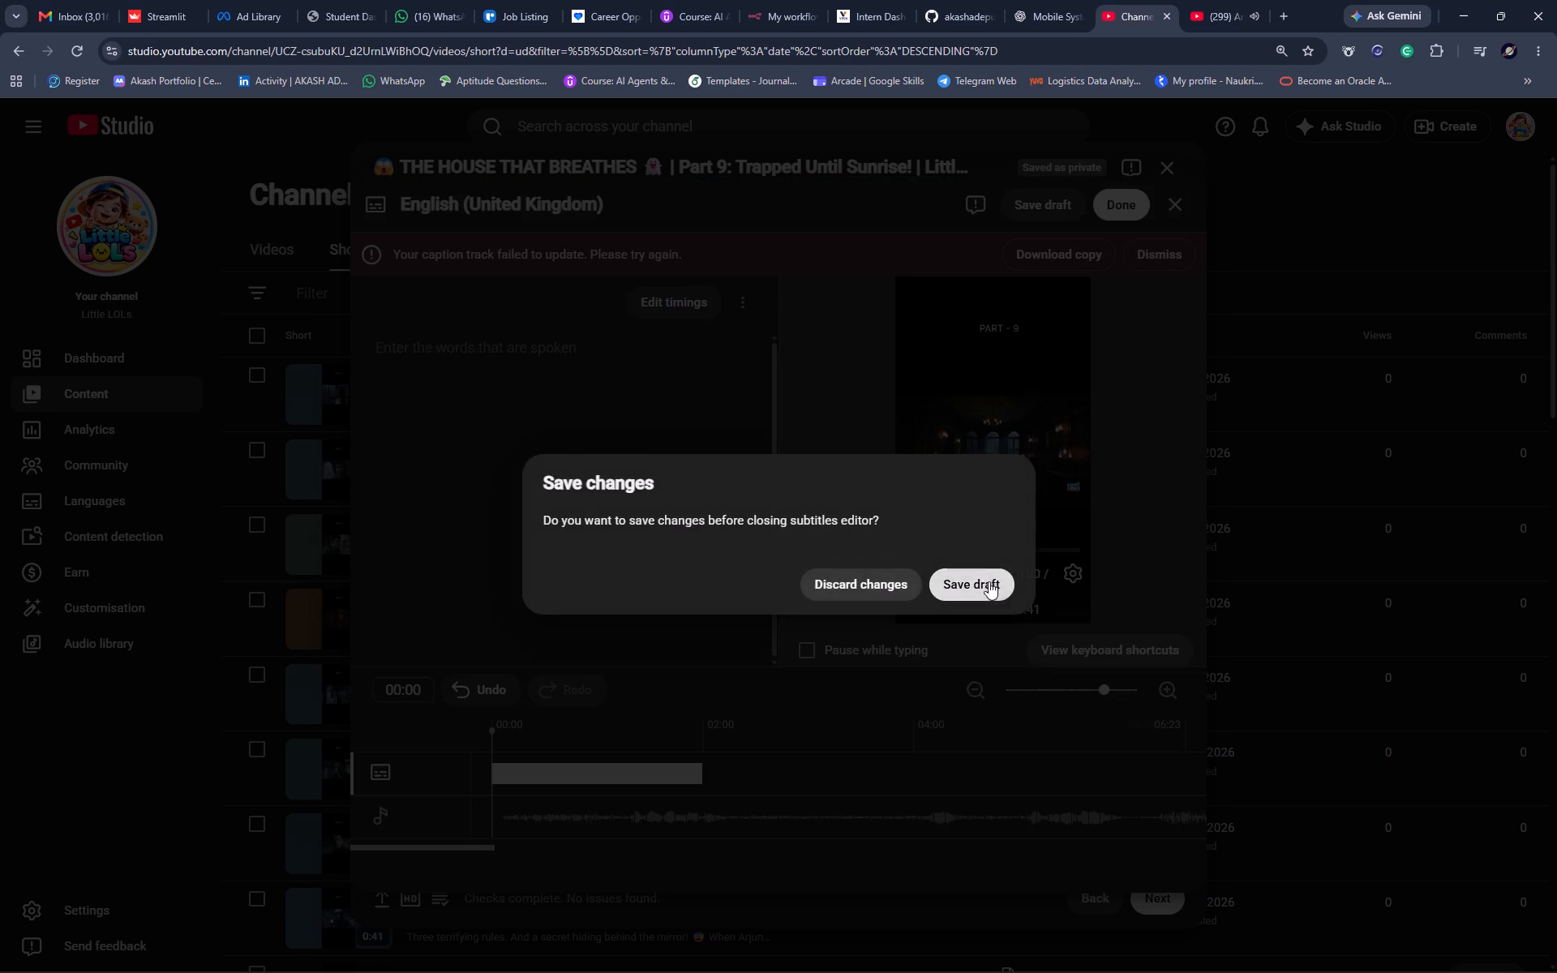
pyautogui.click(989, 581)
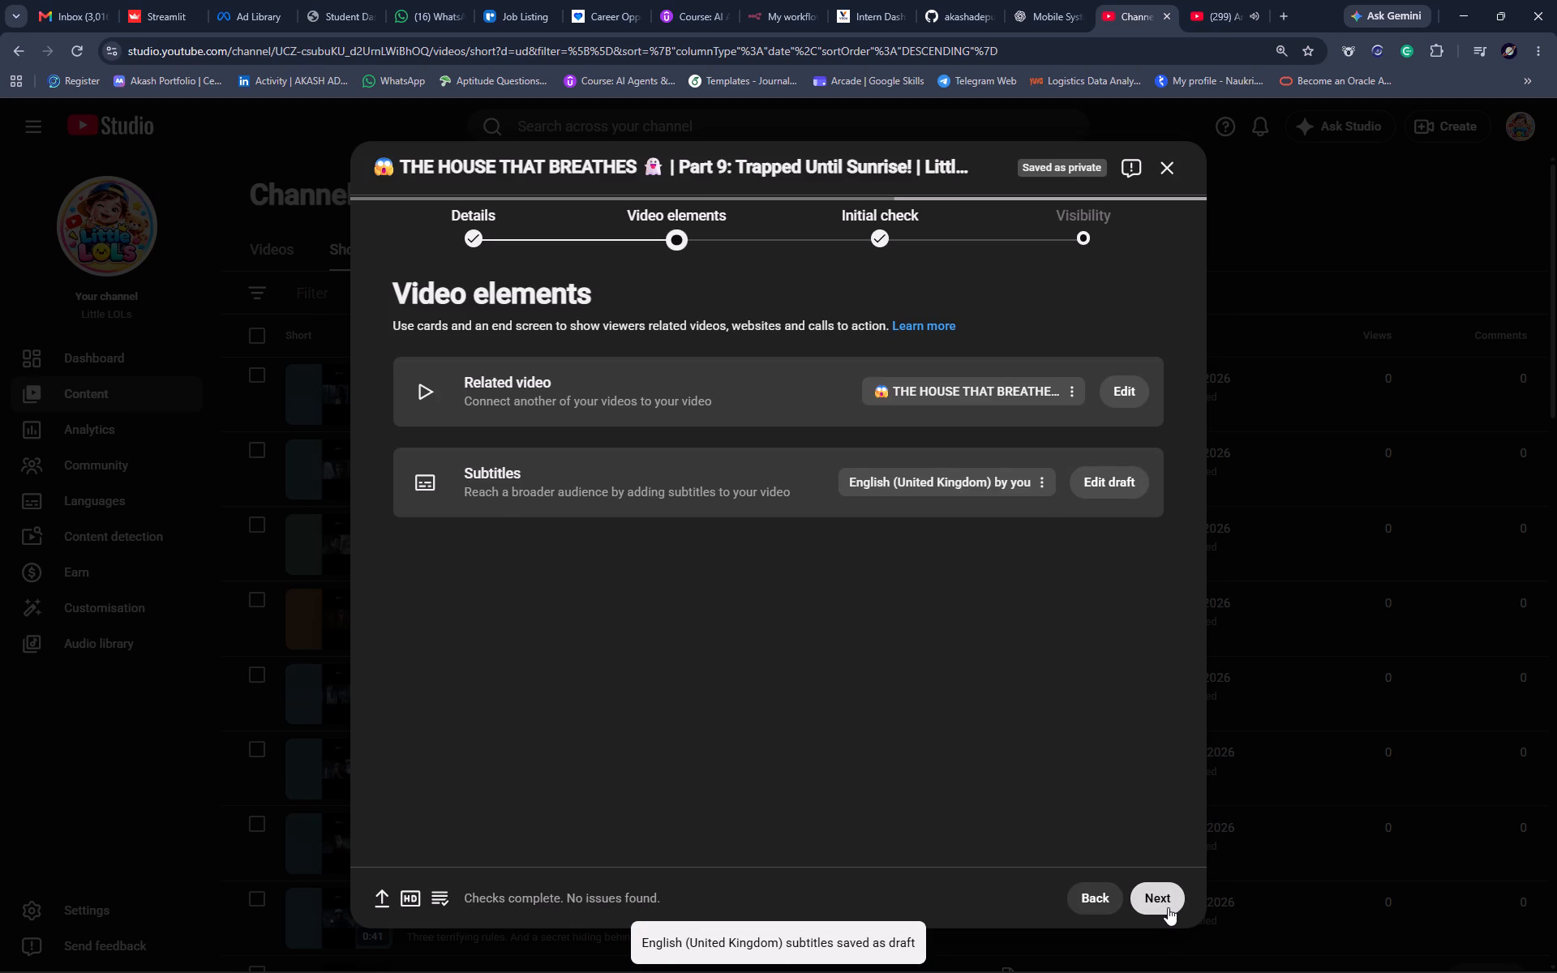
# Continue to the visibility settings, schedule Part 9 as public for 2 Nov 2026 at 16:00 and close the confirmation.
pyautogui.click(1168, 907)
pyautogui.click(1166, 906)
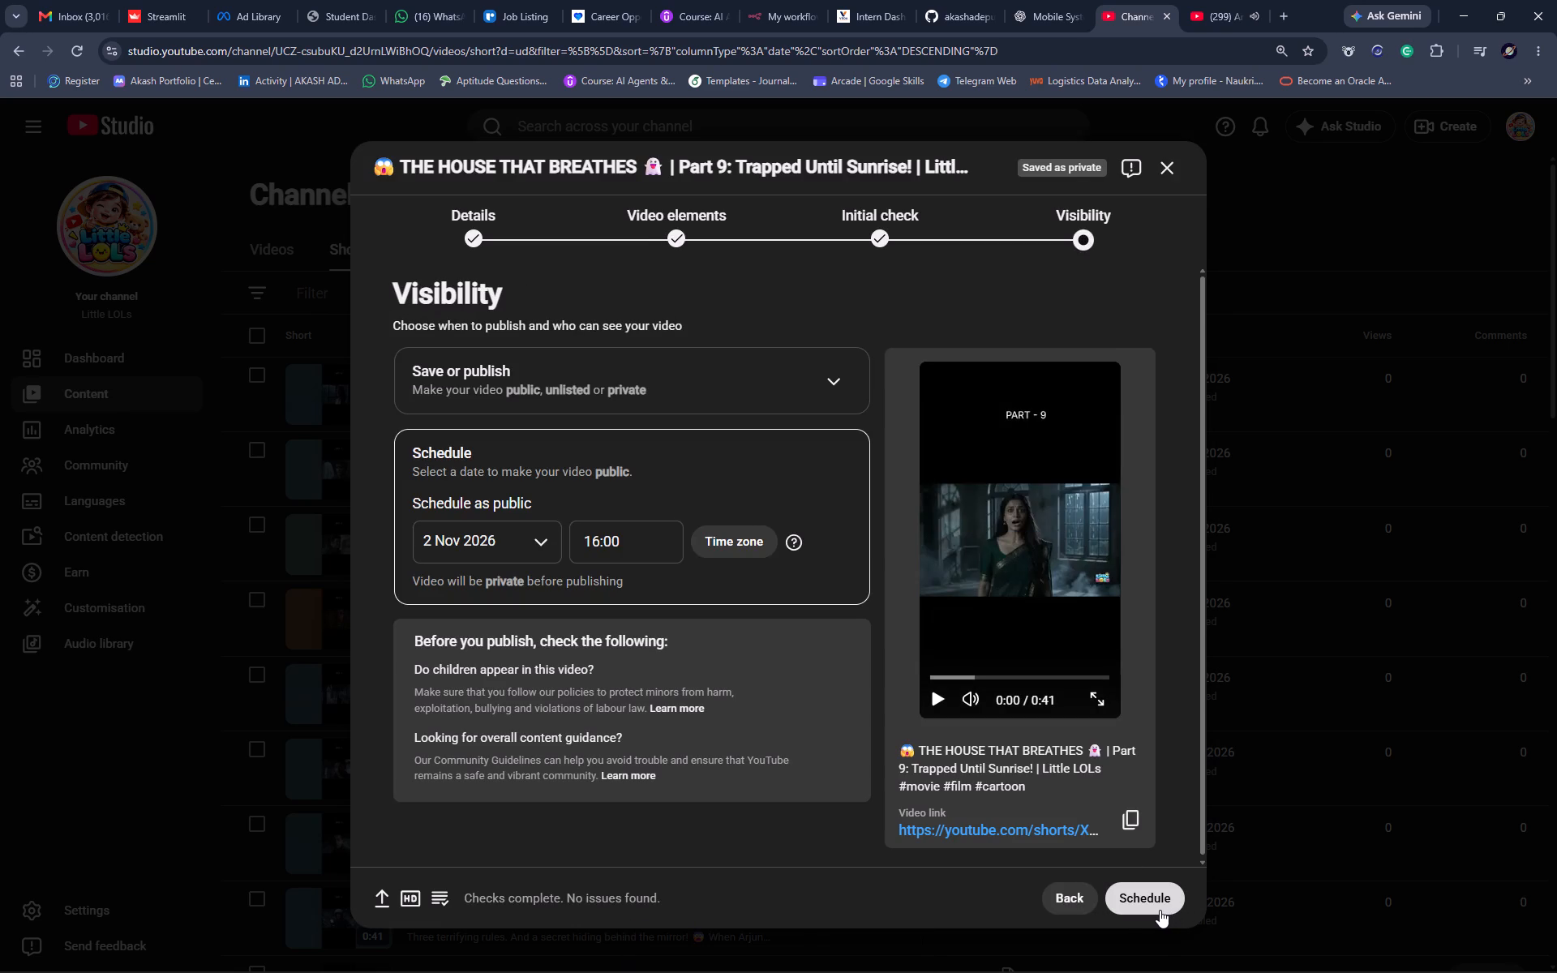
pyautogui.click(1160, 910)
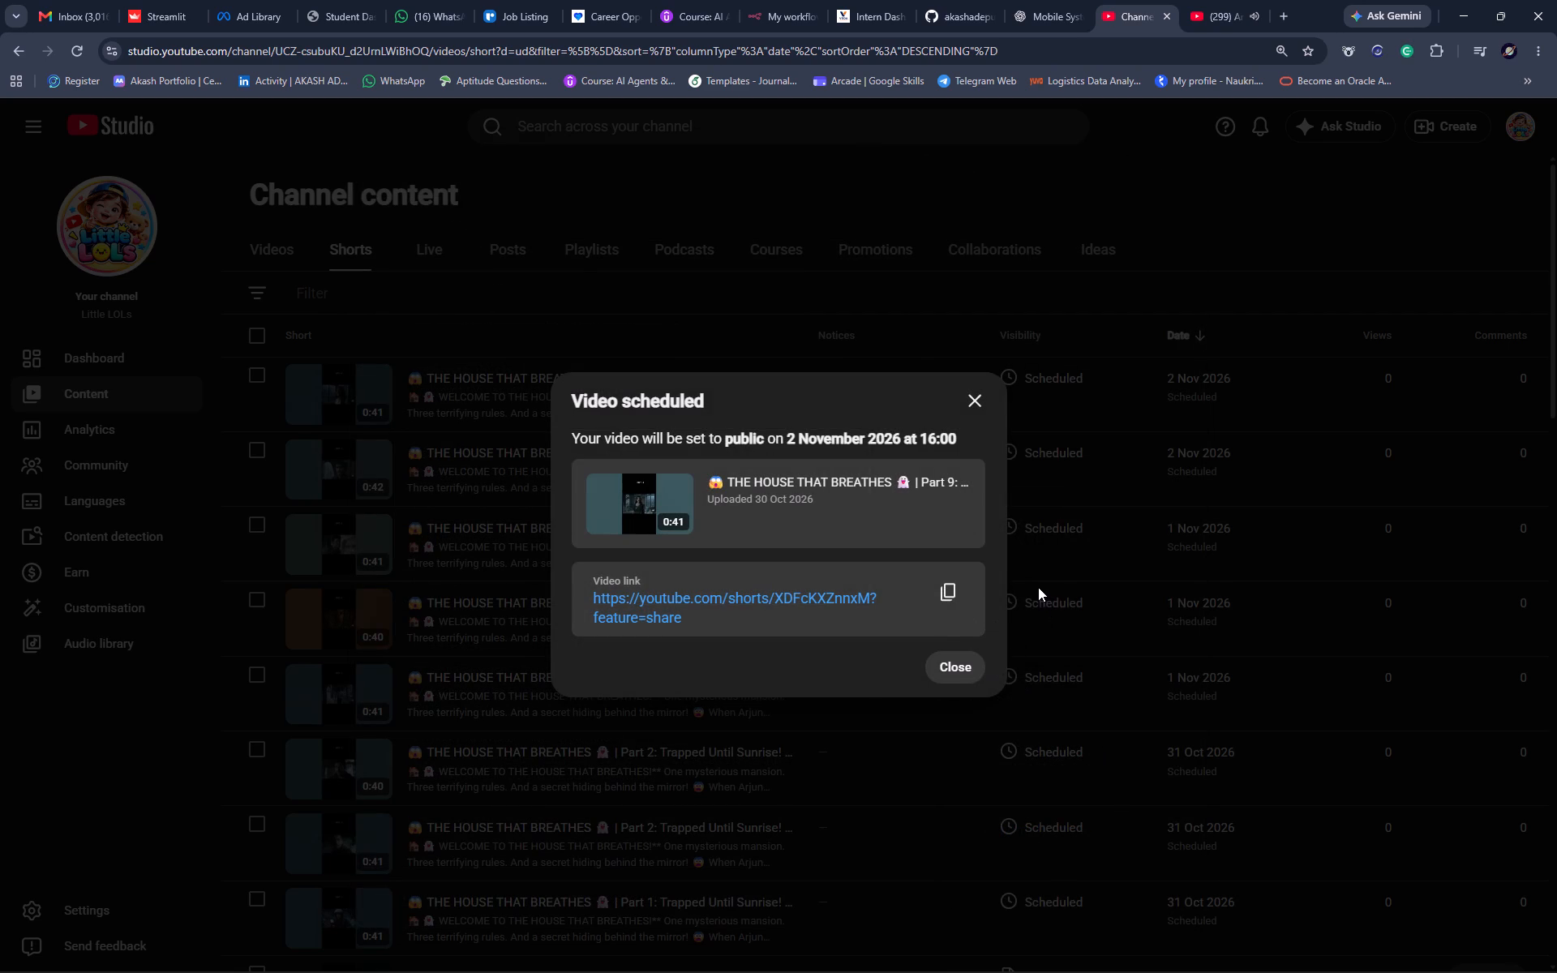
pyautogui.click(966, 655)
pyautogui.scroll(1, 715, 393)
pyautogui.scroll(-1, 709, 391)
pyautogui.scroll(1, 708, 390)
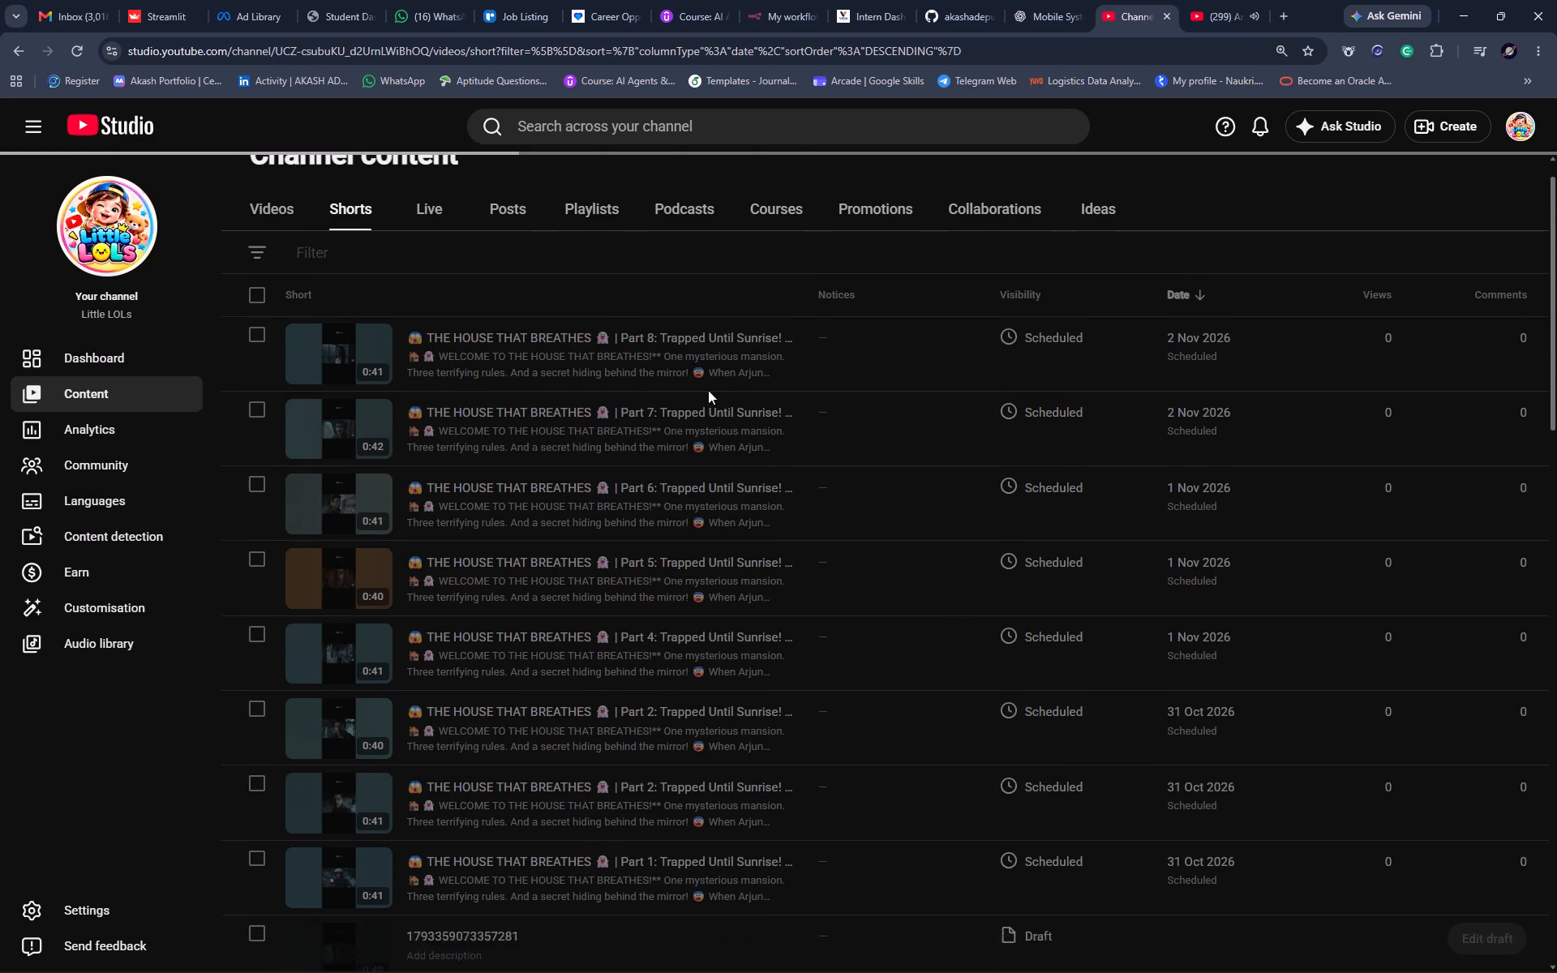
pyautogui.scroll(3, 708, 390)
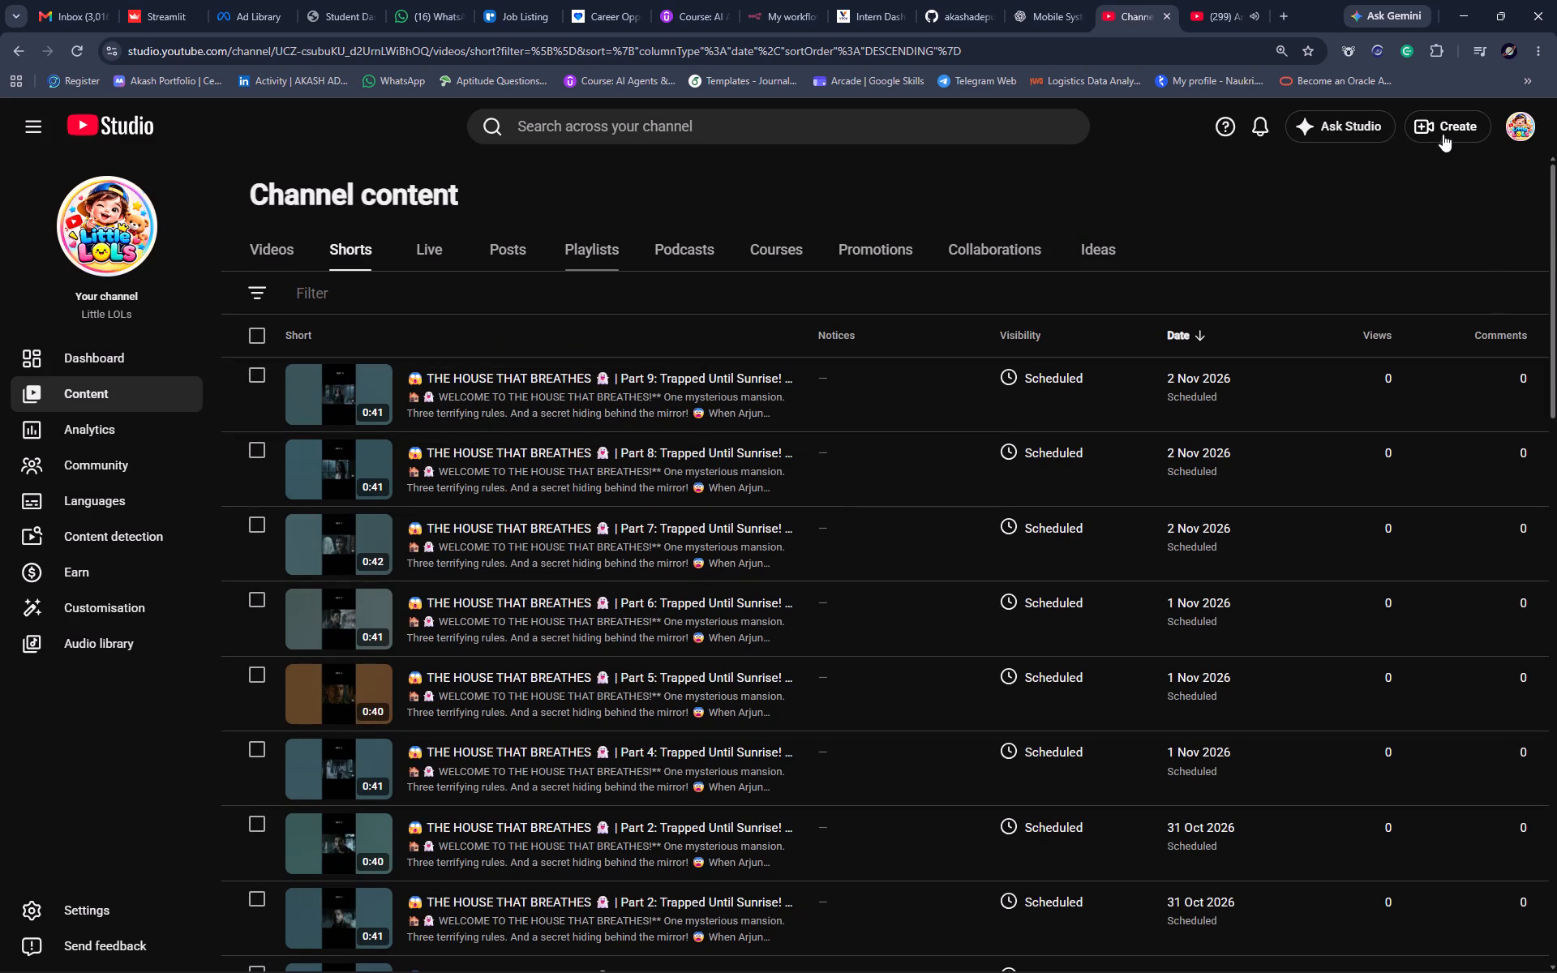
pyautogui.click(1440, 131)
pyautogui.click(1401, 178)
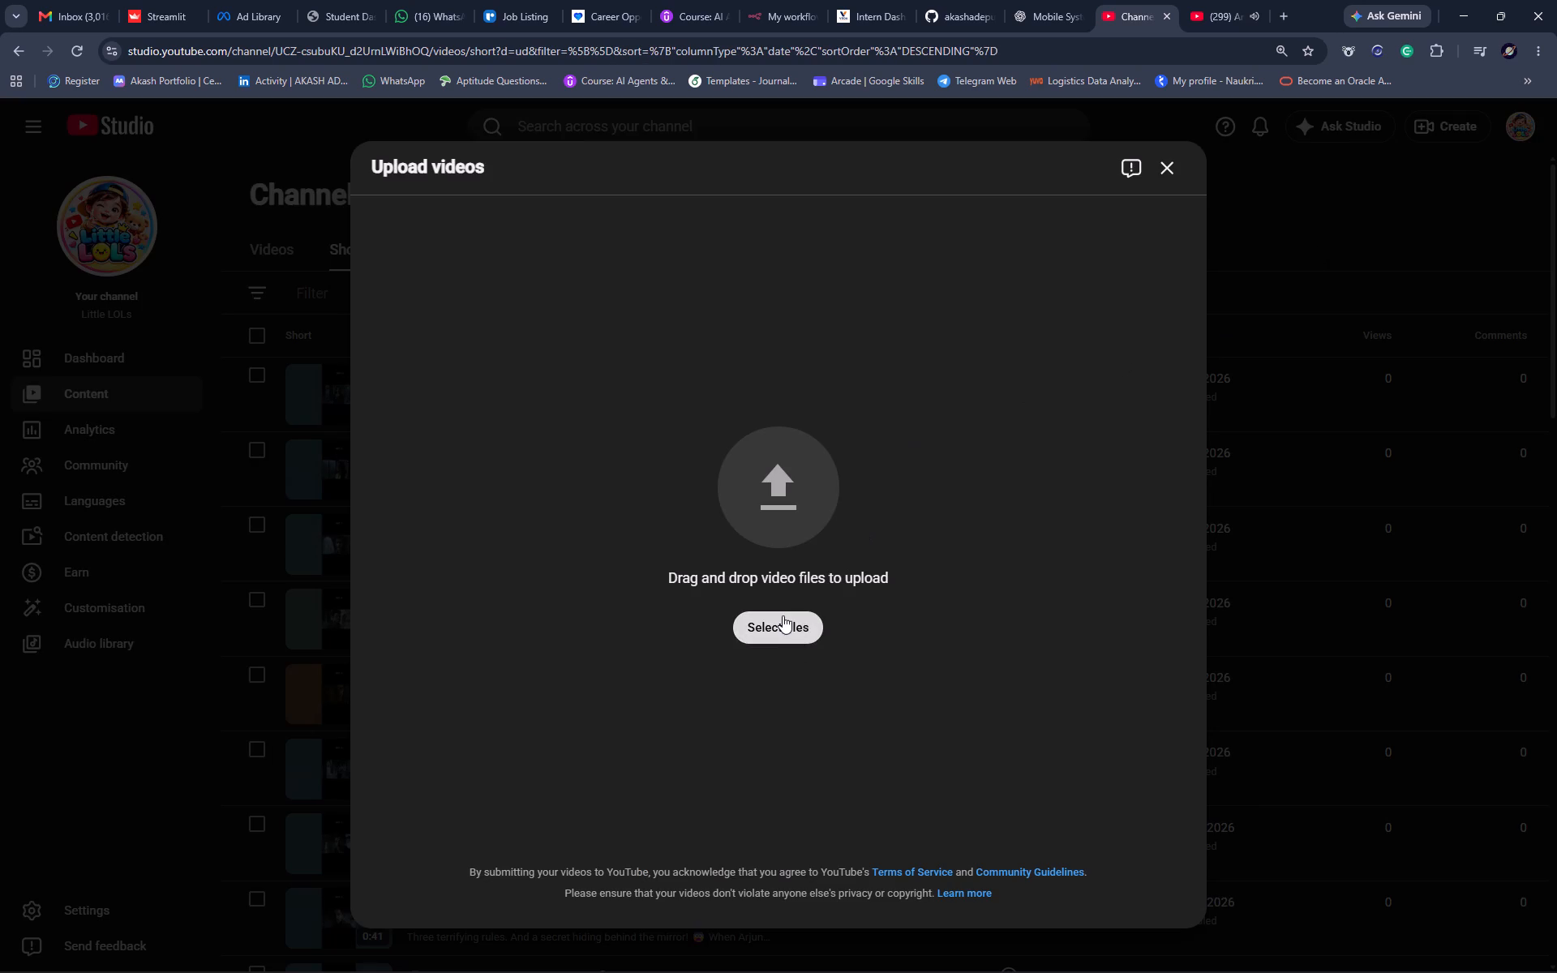
pyautogui.click(783, 615)
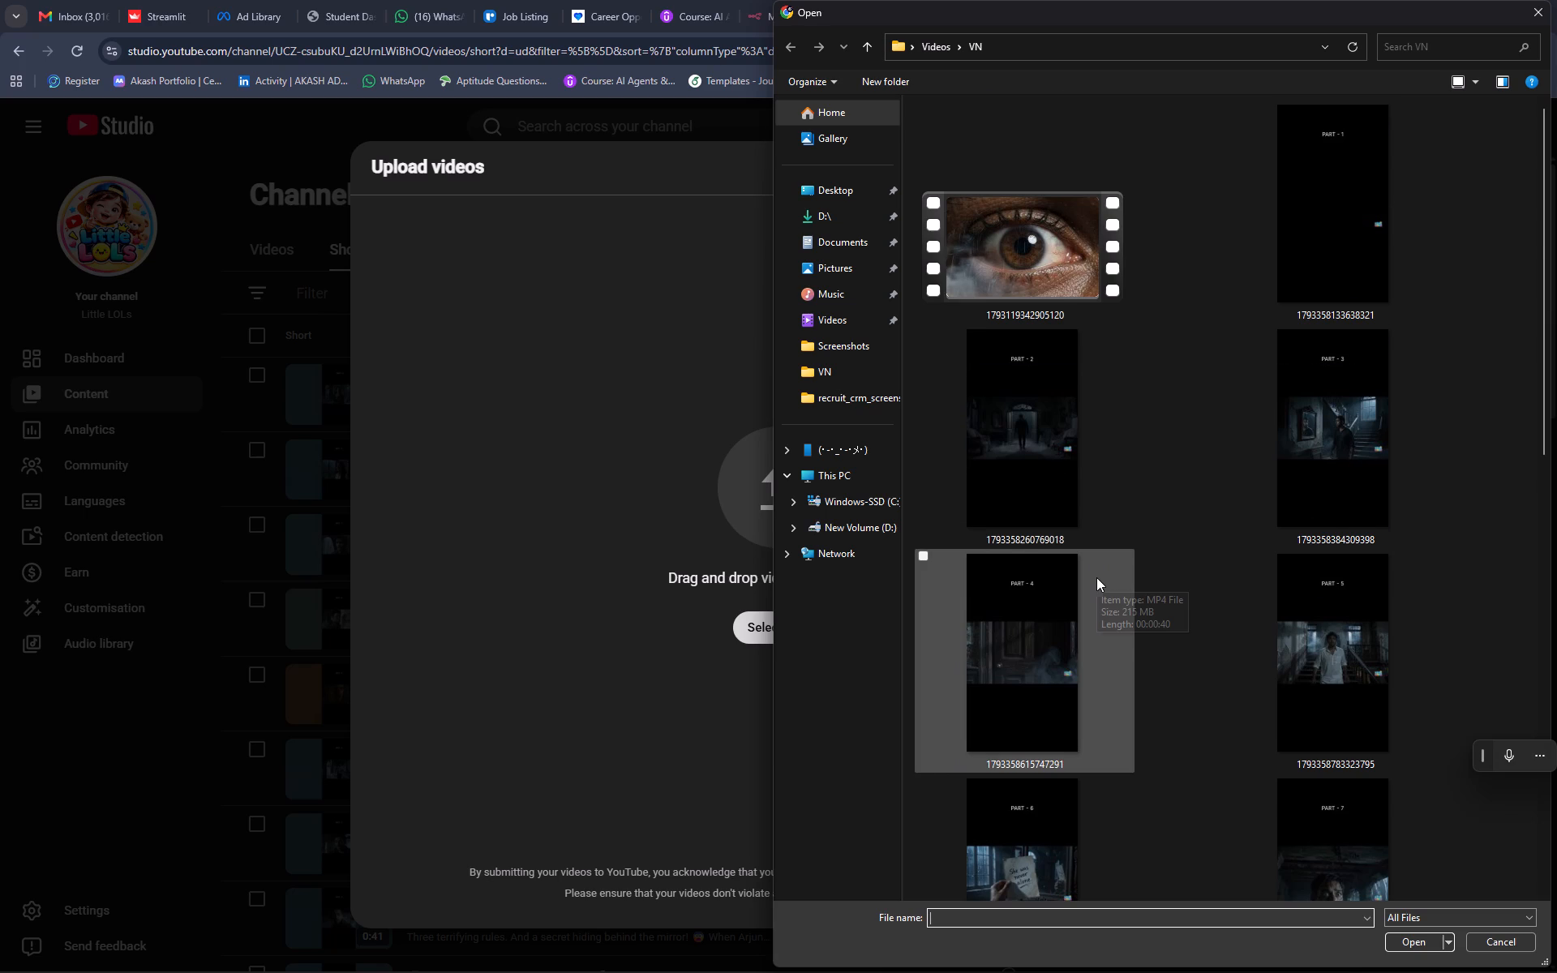
pyautogui.scroll(-1, 1096, 577)
pyautogui.scroll(-1, 1328, 727)
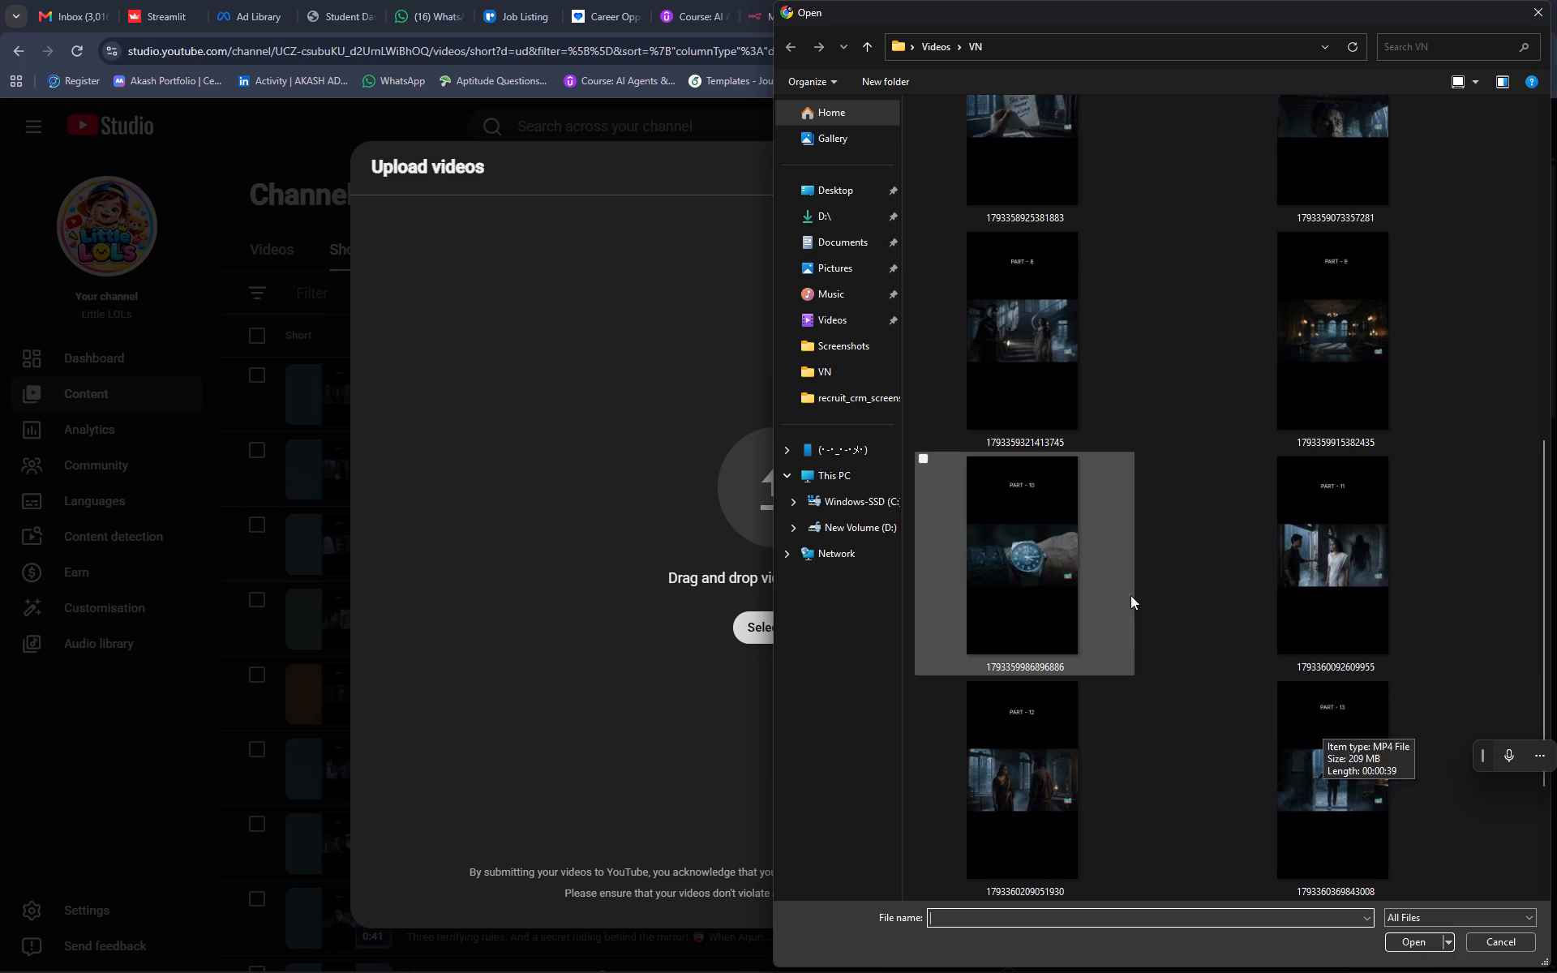
pyautogui.click(1017, 551)
pyautogui.click(1421, 938)
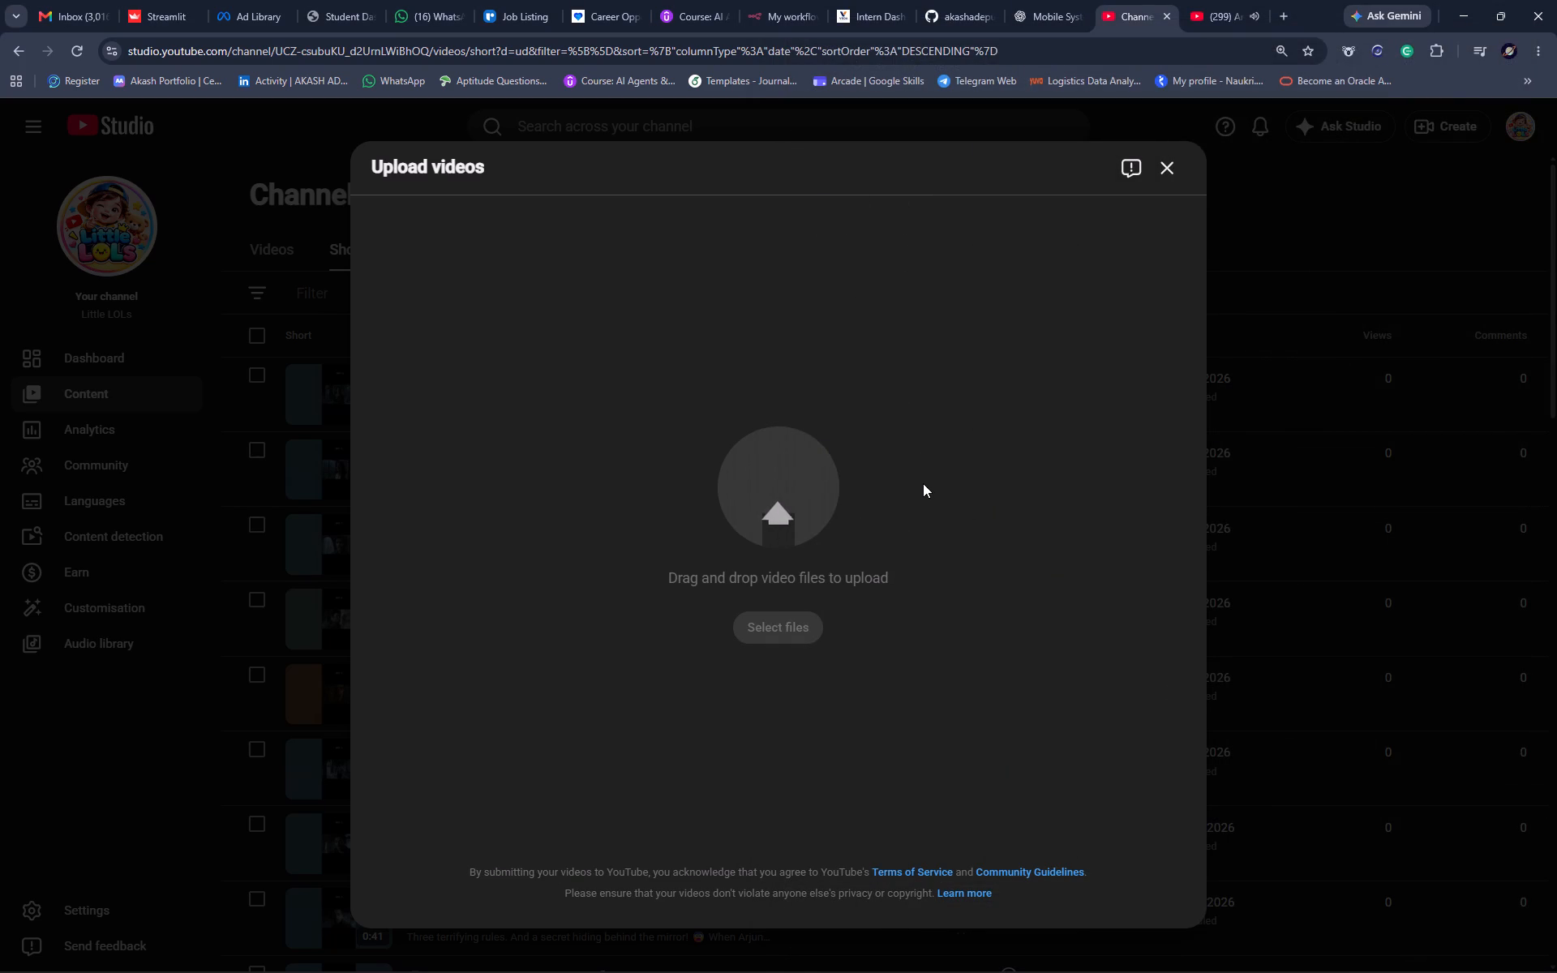
# Clear the new upload's title and paste the copied "WELCOME TO THE HOUSE THAT BREATHES!" text as its description.
pyautogui.click(580, 350)
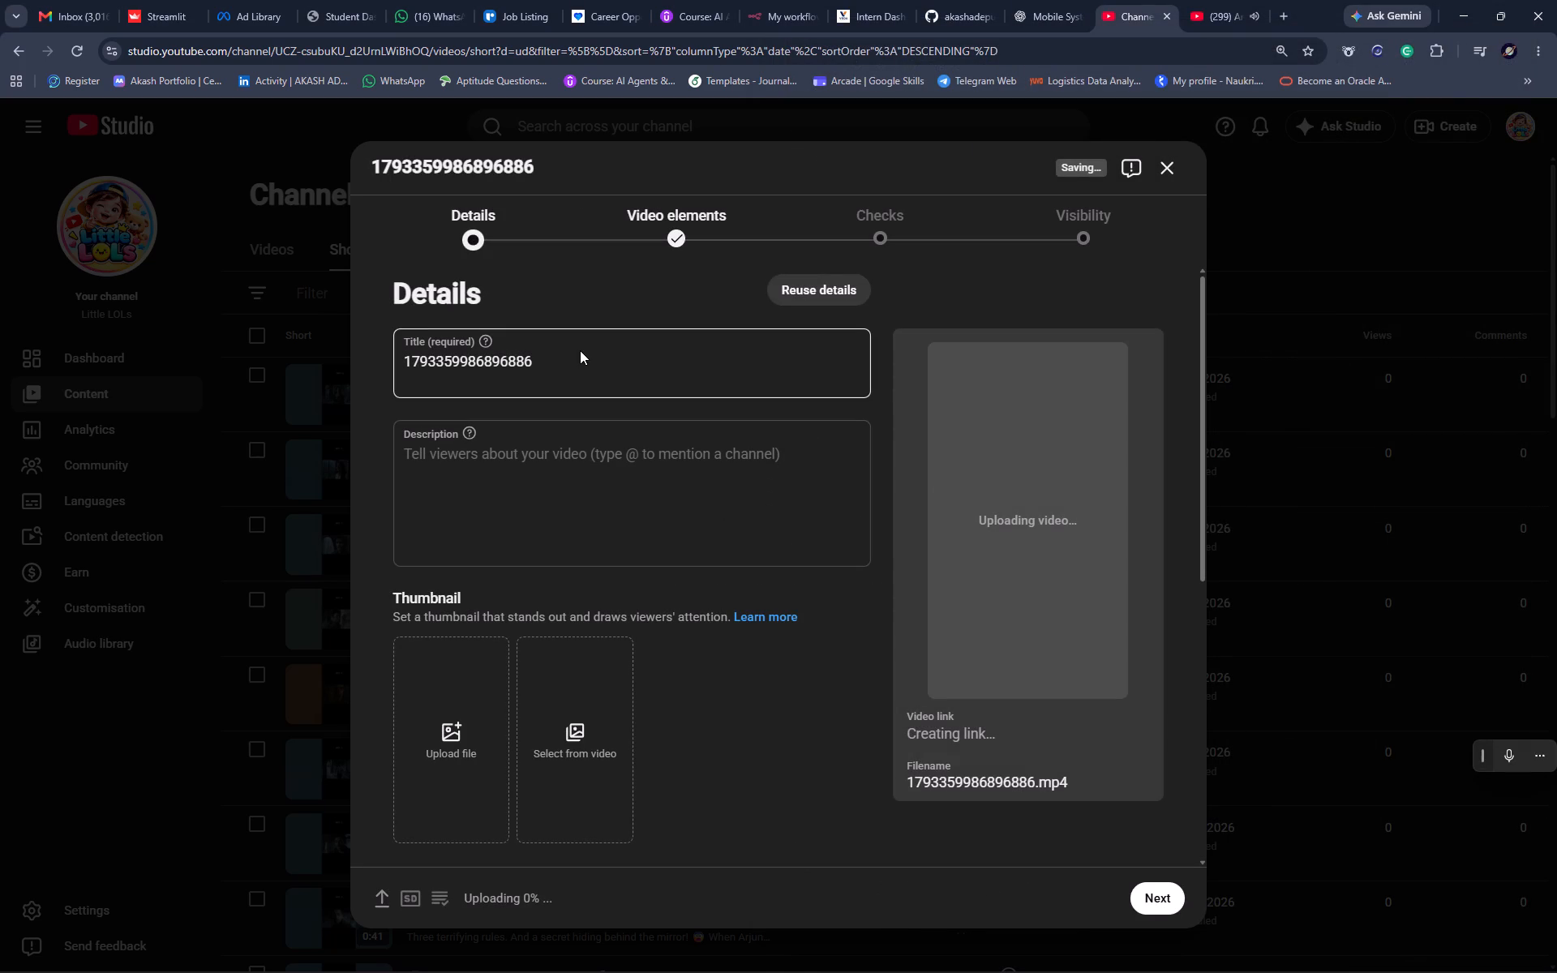
pyautogui.click(563, 361)
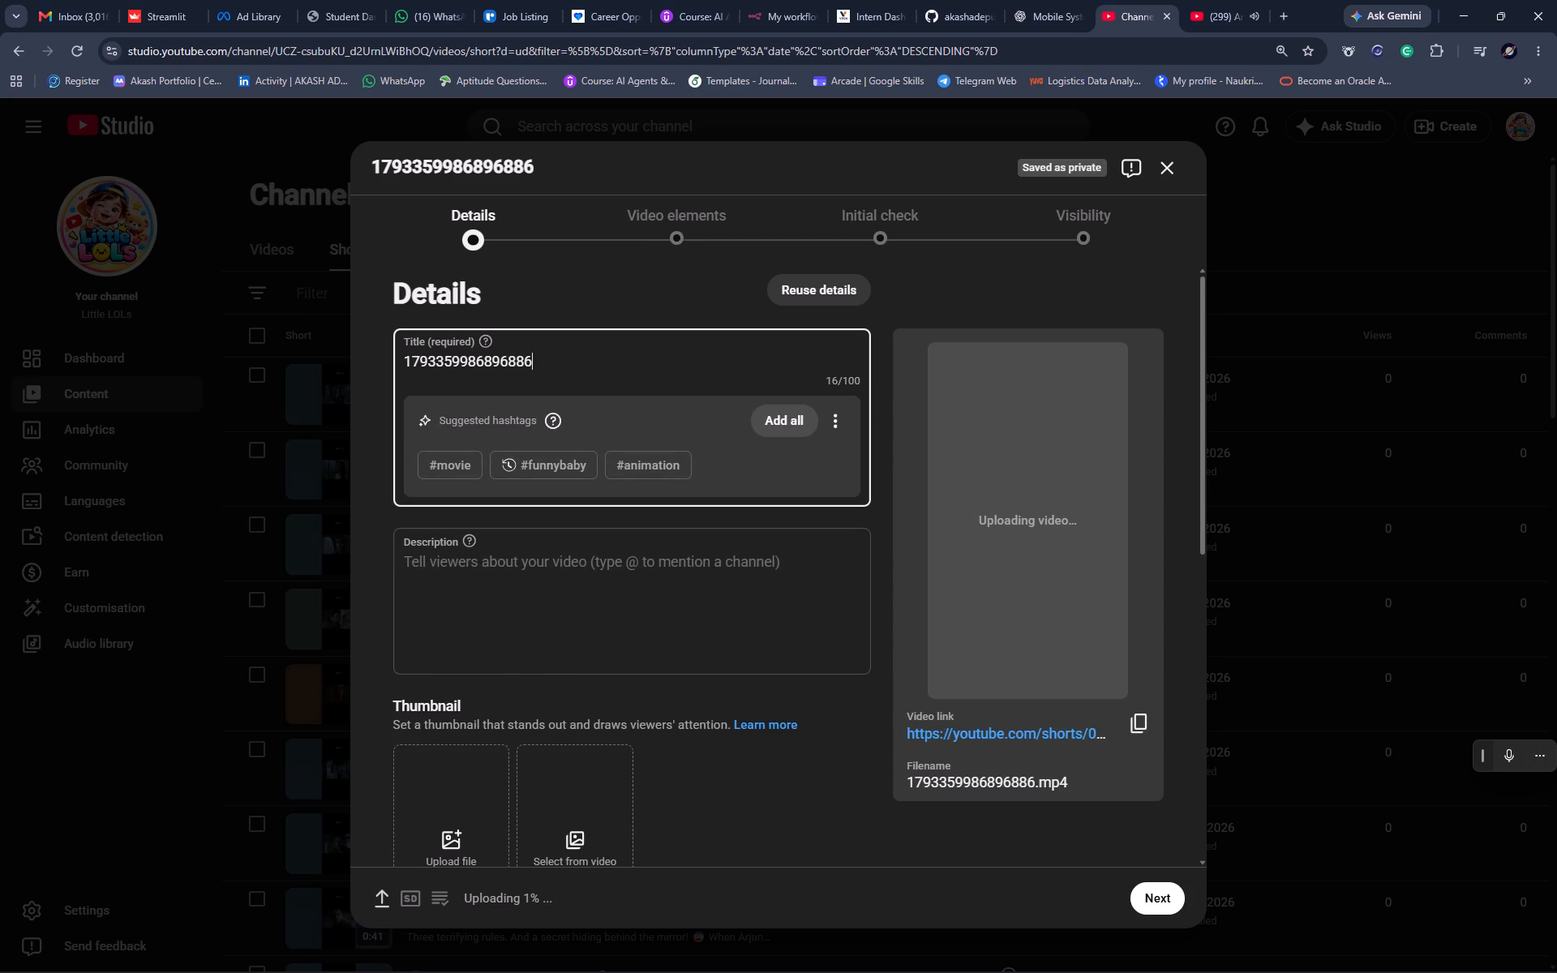
pyautogui.hotkey('ctrl', 'a')
pyautogui.hotkey('ctrl', 'v')
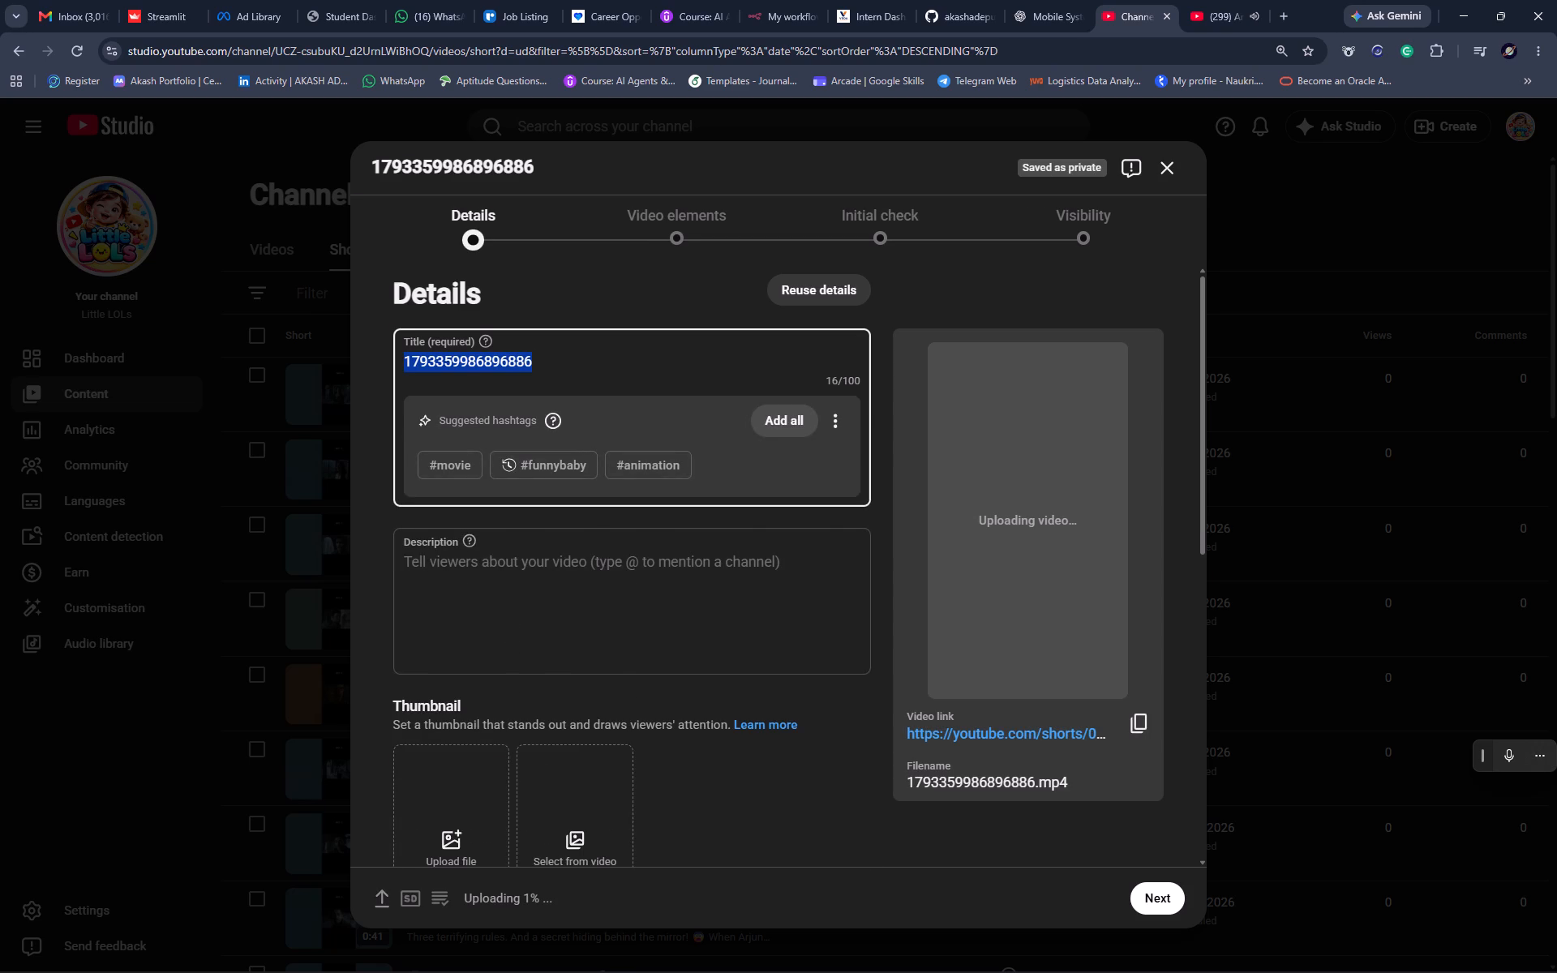
pyautogui.click(440, 422)
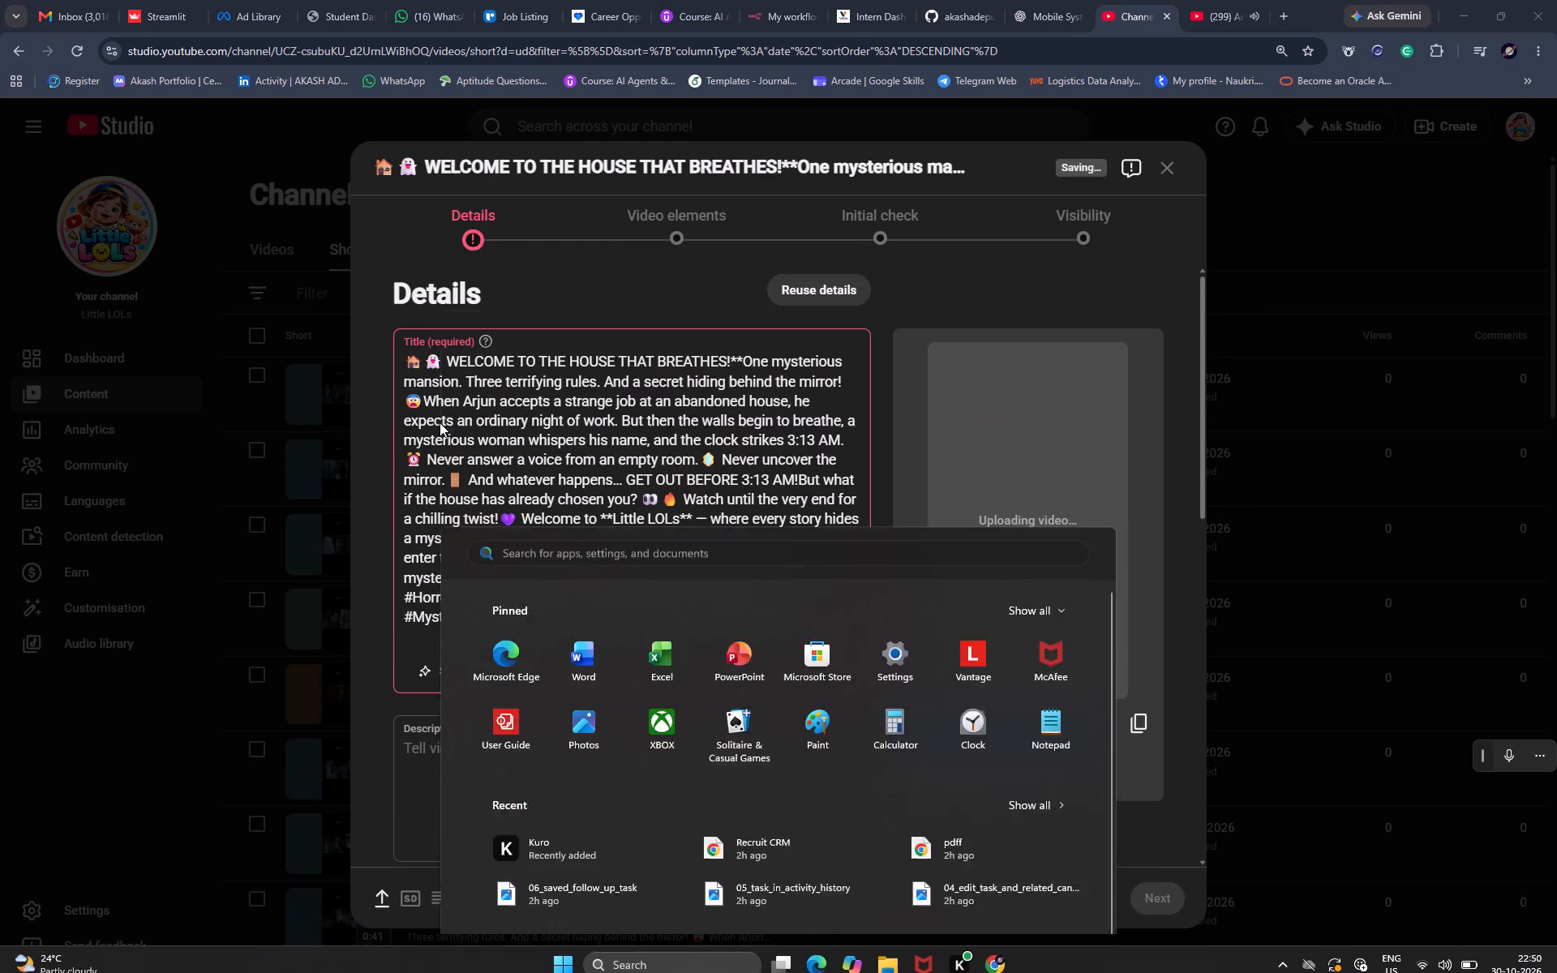
pyautogui.click(435, 431)
pyautogui.hotkey('ctrl', 'a')
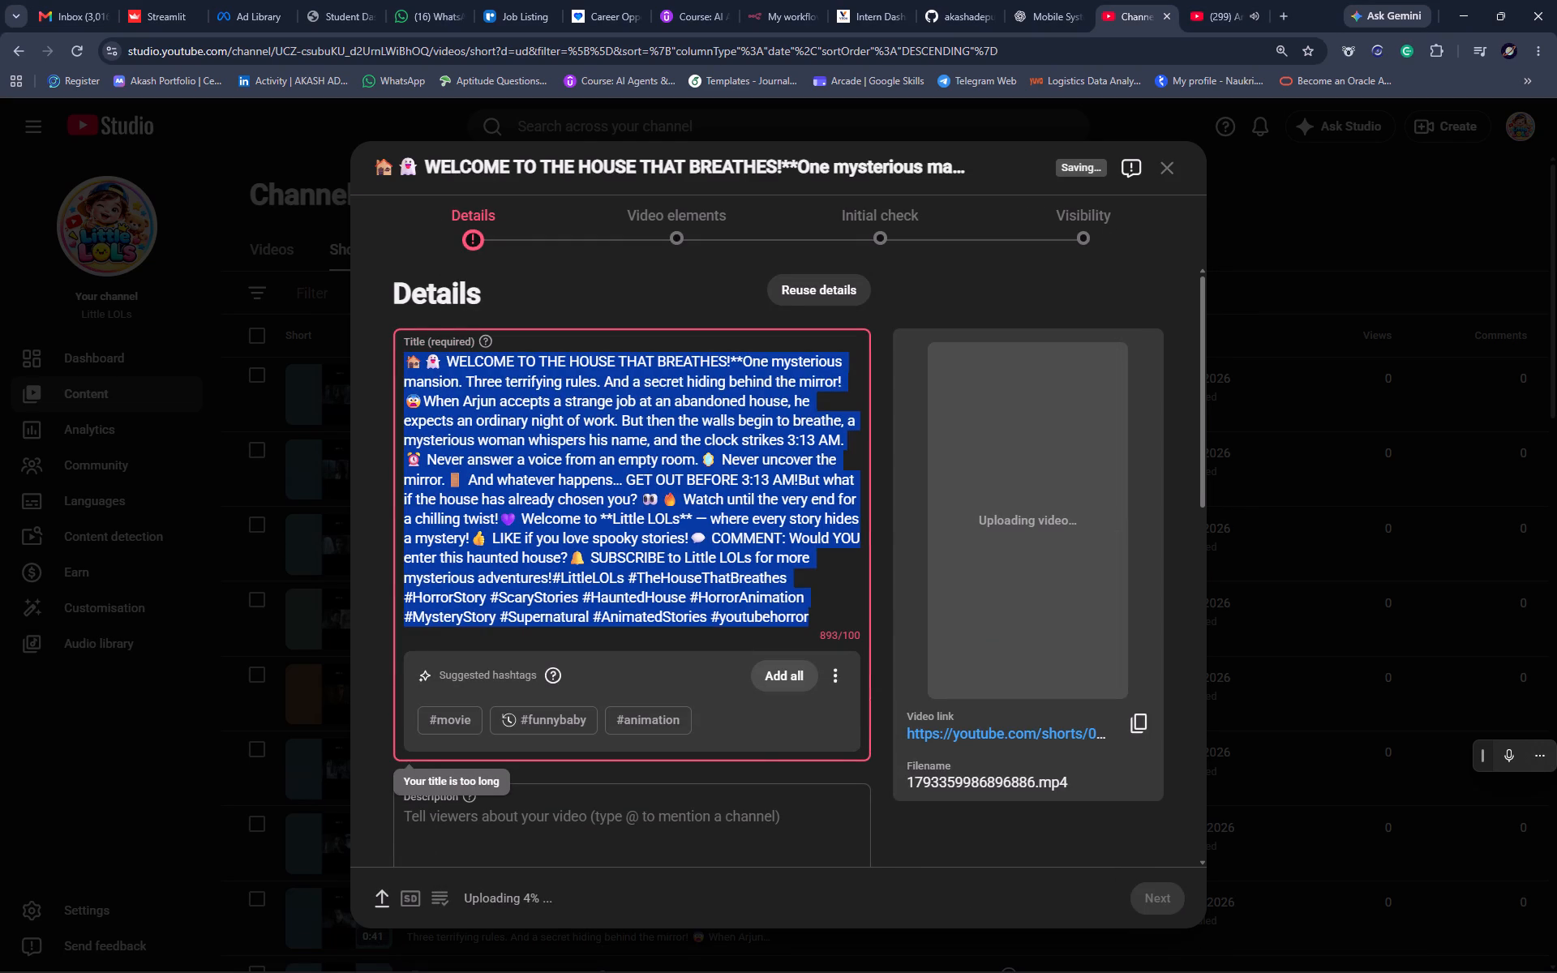
pyautogui.press('BackSpace')
pyautogui.click(513, 595)
pyautogui.hotkey('ctrl', 'v')
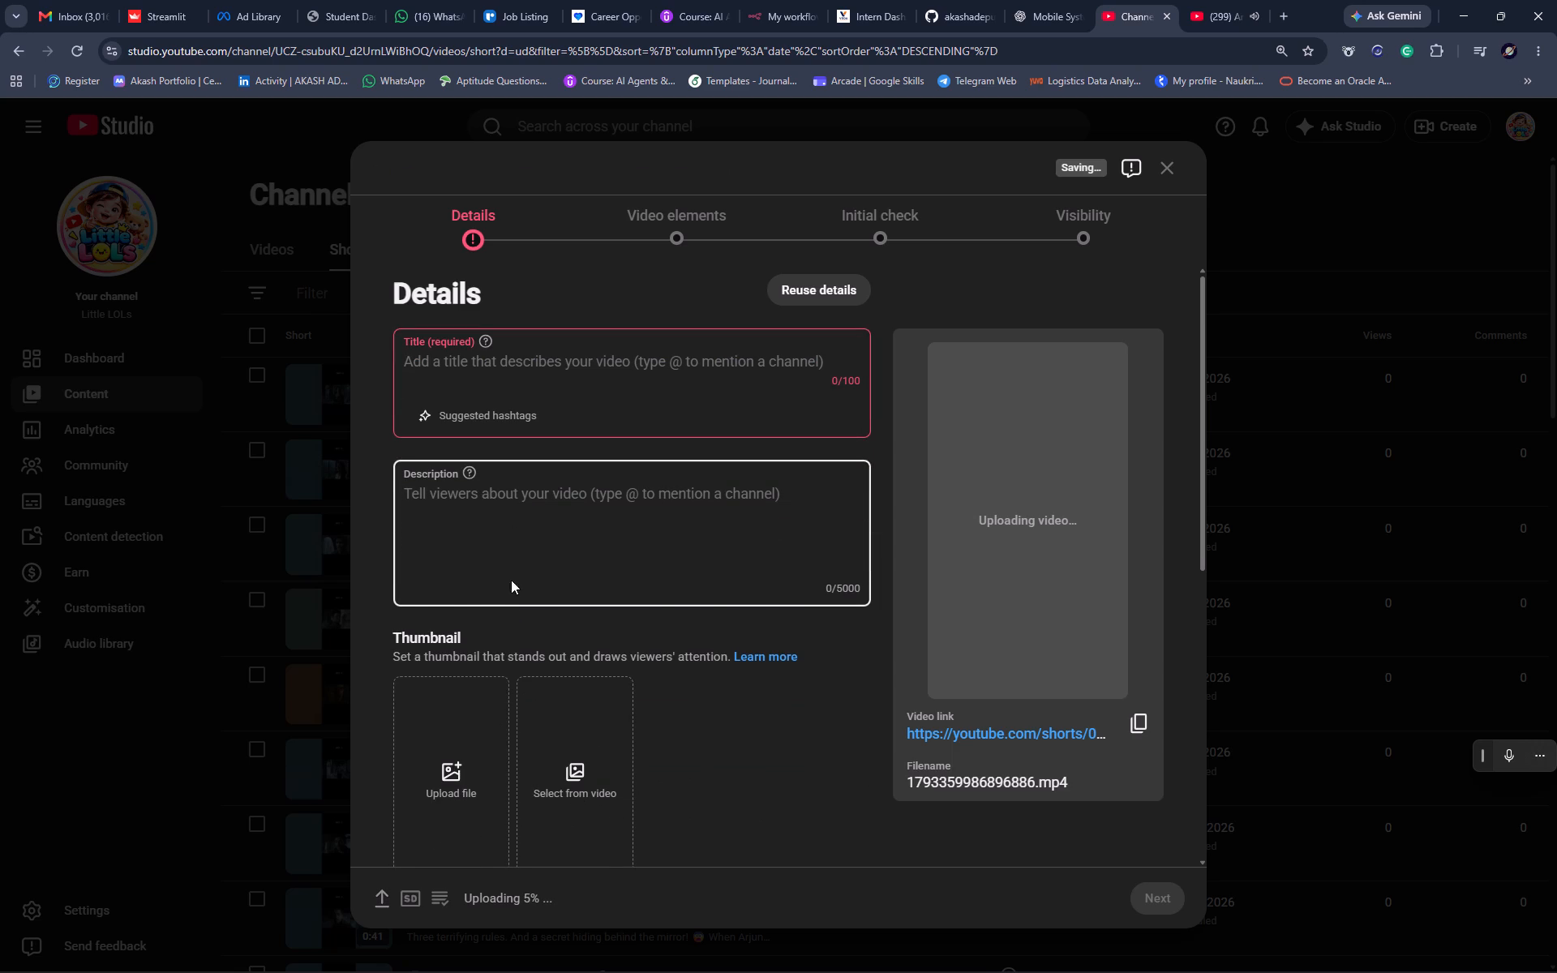
# Set the title to "😱 THE HOUSE THAT BREATHES 👻 | Part 10: Trapped Until Sunrise! | Little LOLs #movie #film #cartoon", reusing Part 9's copied title.
pyautogui.click(512, 400)
pyautogui.click(508, 381)
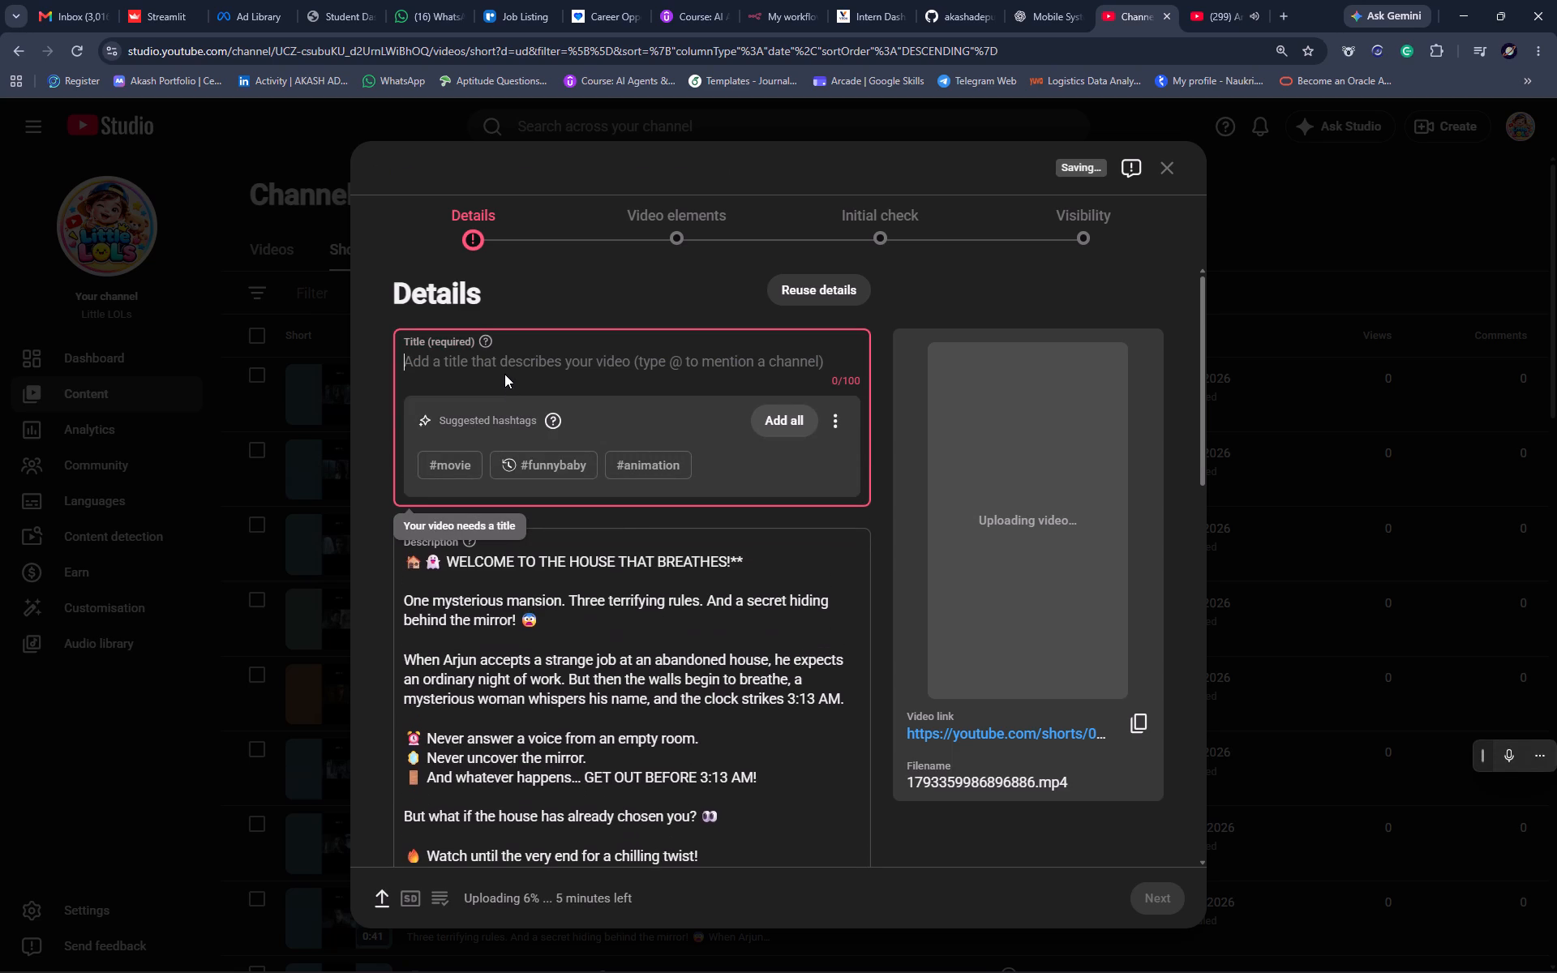
pyautogui.press('super+v')
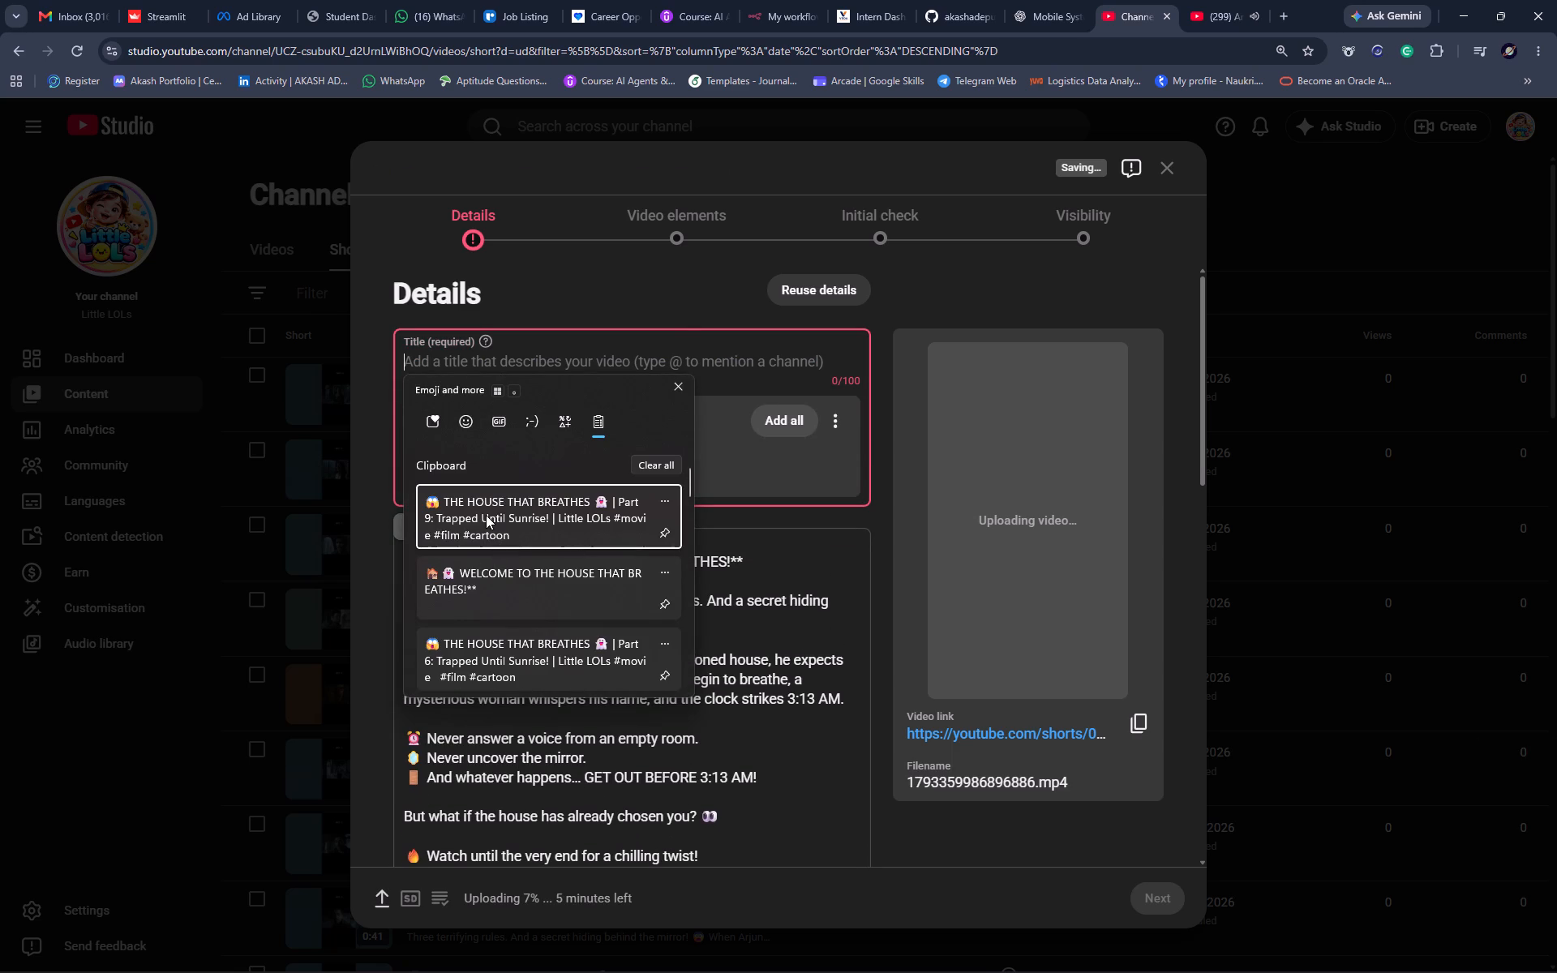
pyautogui.click(486, 515)
pyautogui.hotkey('ctrl', 'v')
pyautogui.click(682, 353)
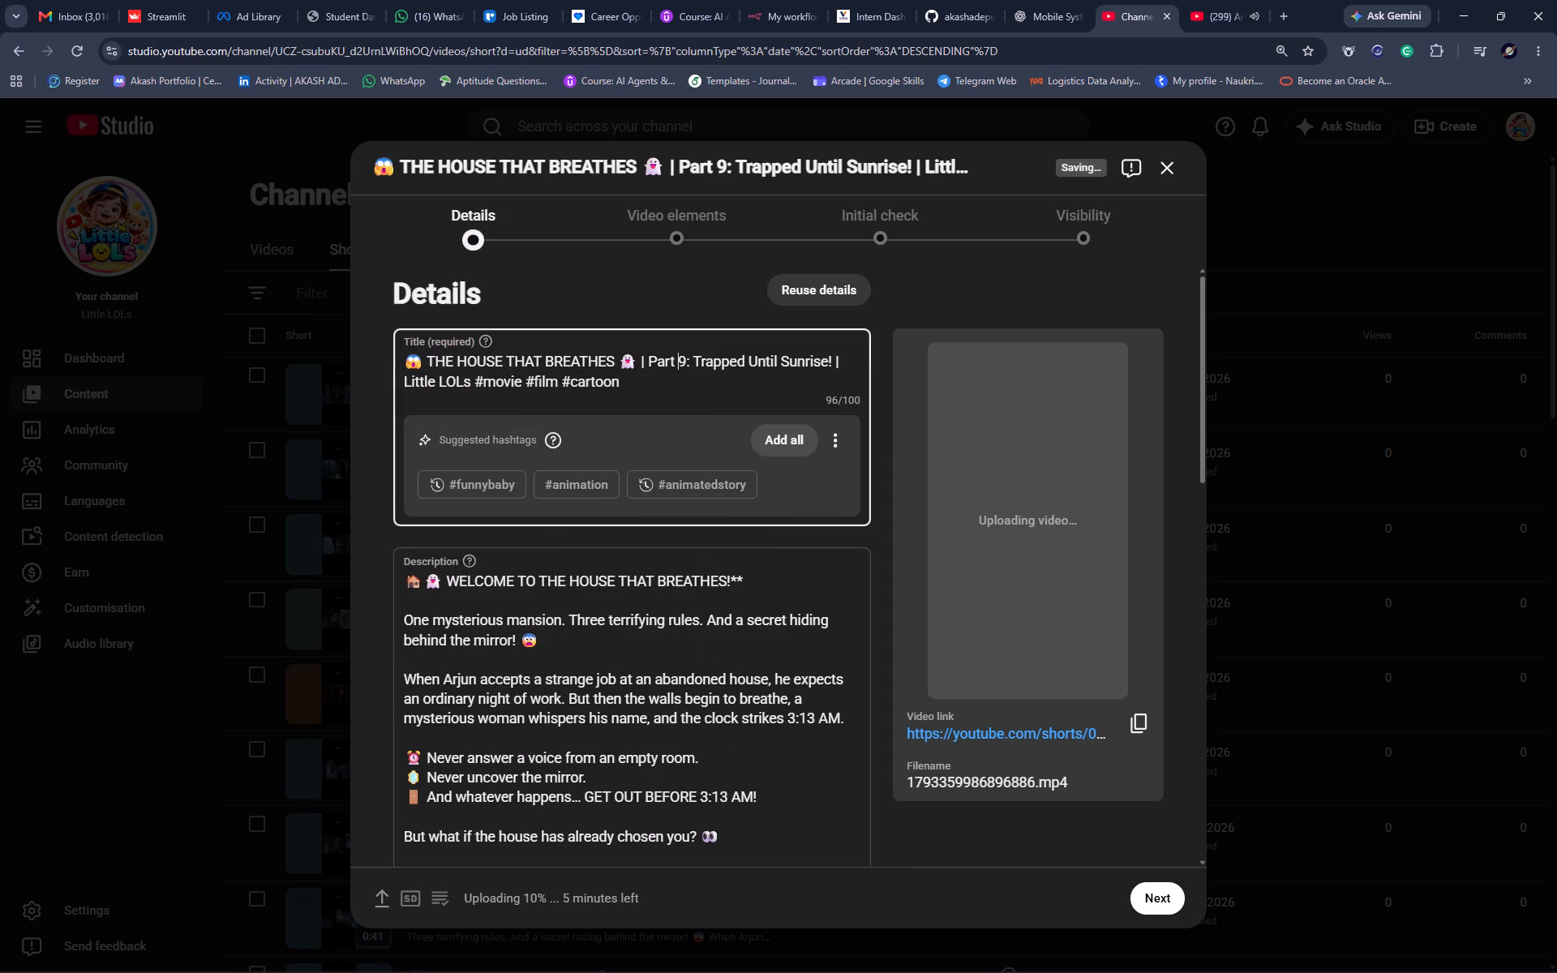
pyautogui.click(684, 363)
pyautogui.press('BackSpace')
pyautogui.press('1')
pyautogui.press('0')
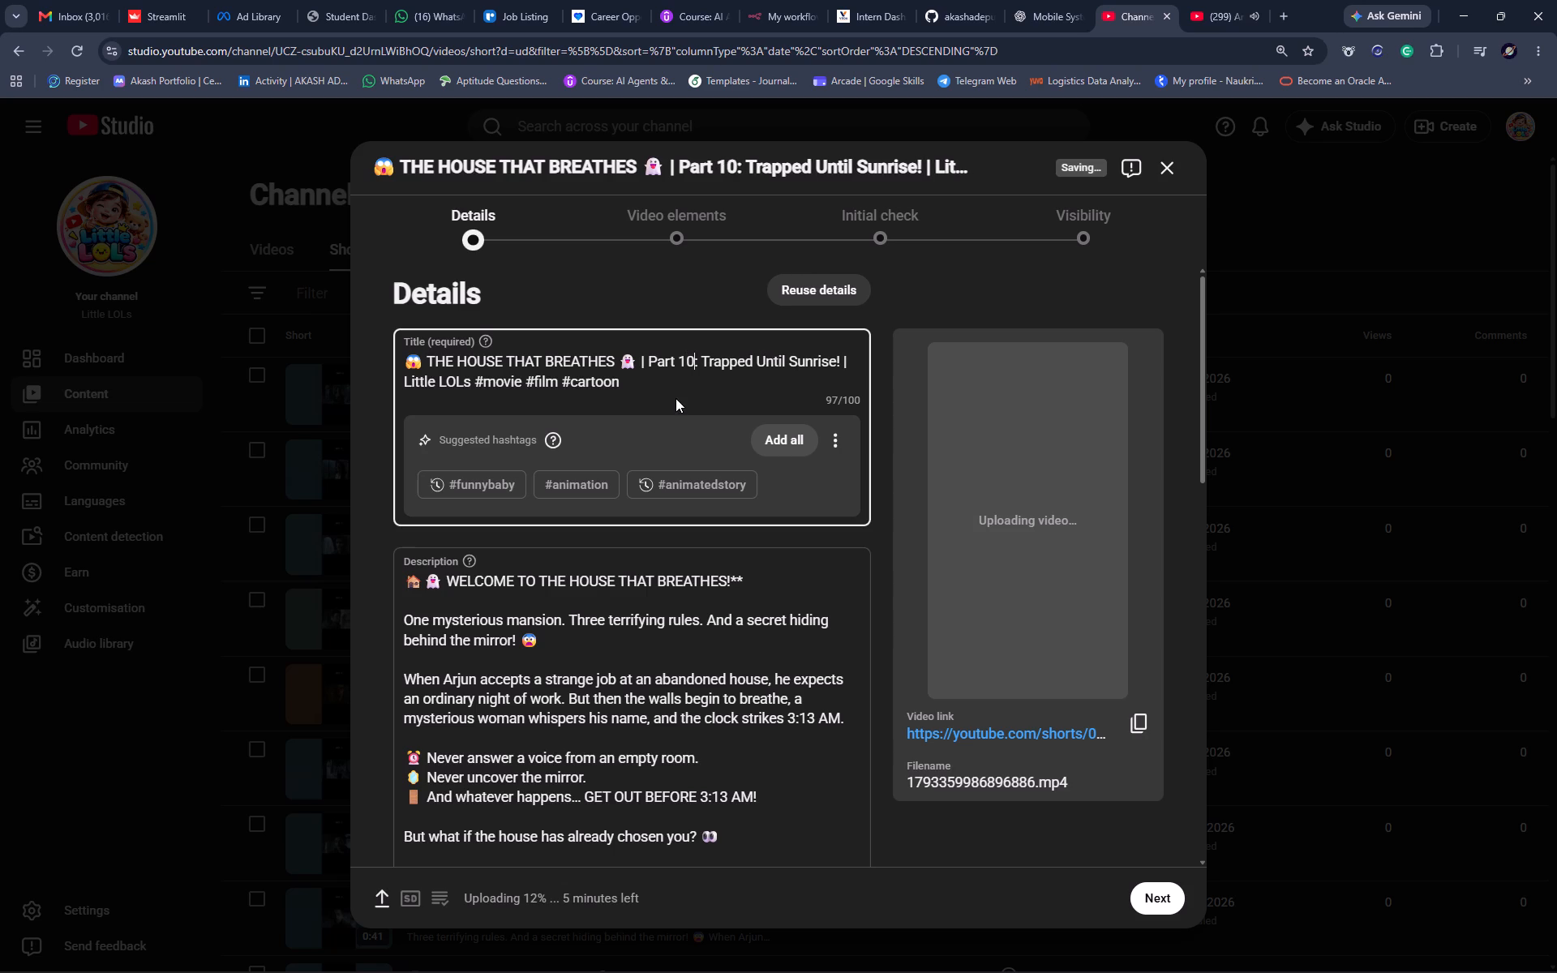
# Set Part 10's audience to "No, it's not Made for Kids".
pyautogui.scroll(-11, 655, 675)
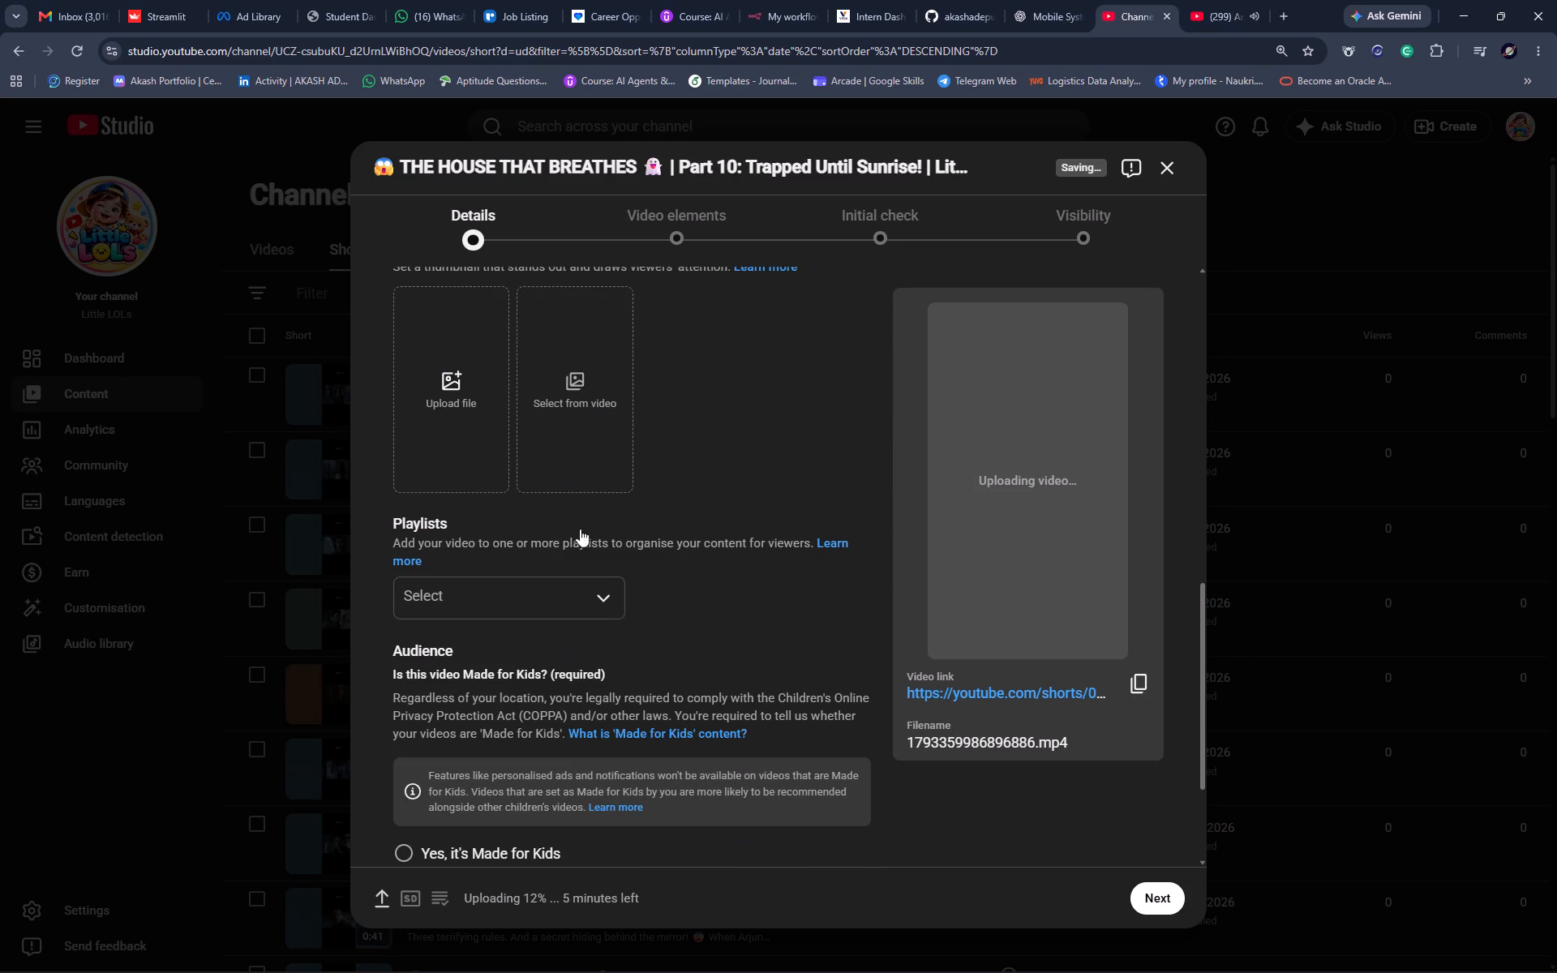
pyautogui.scroll(-4, 585, 629)
pyautogui.click(461, 684)
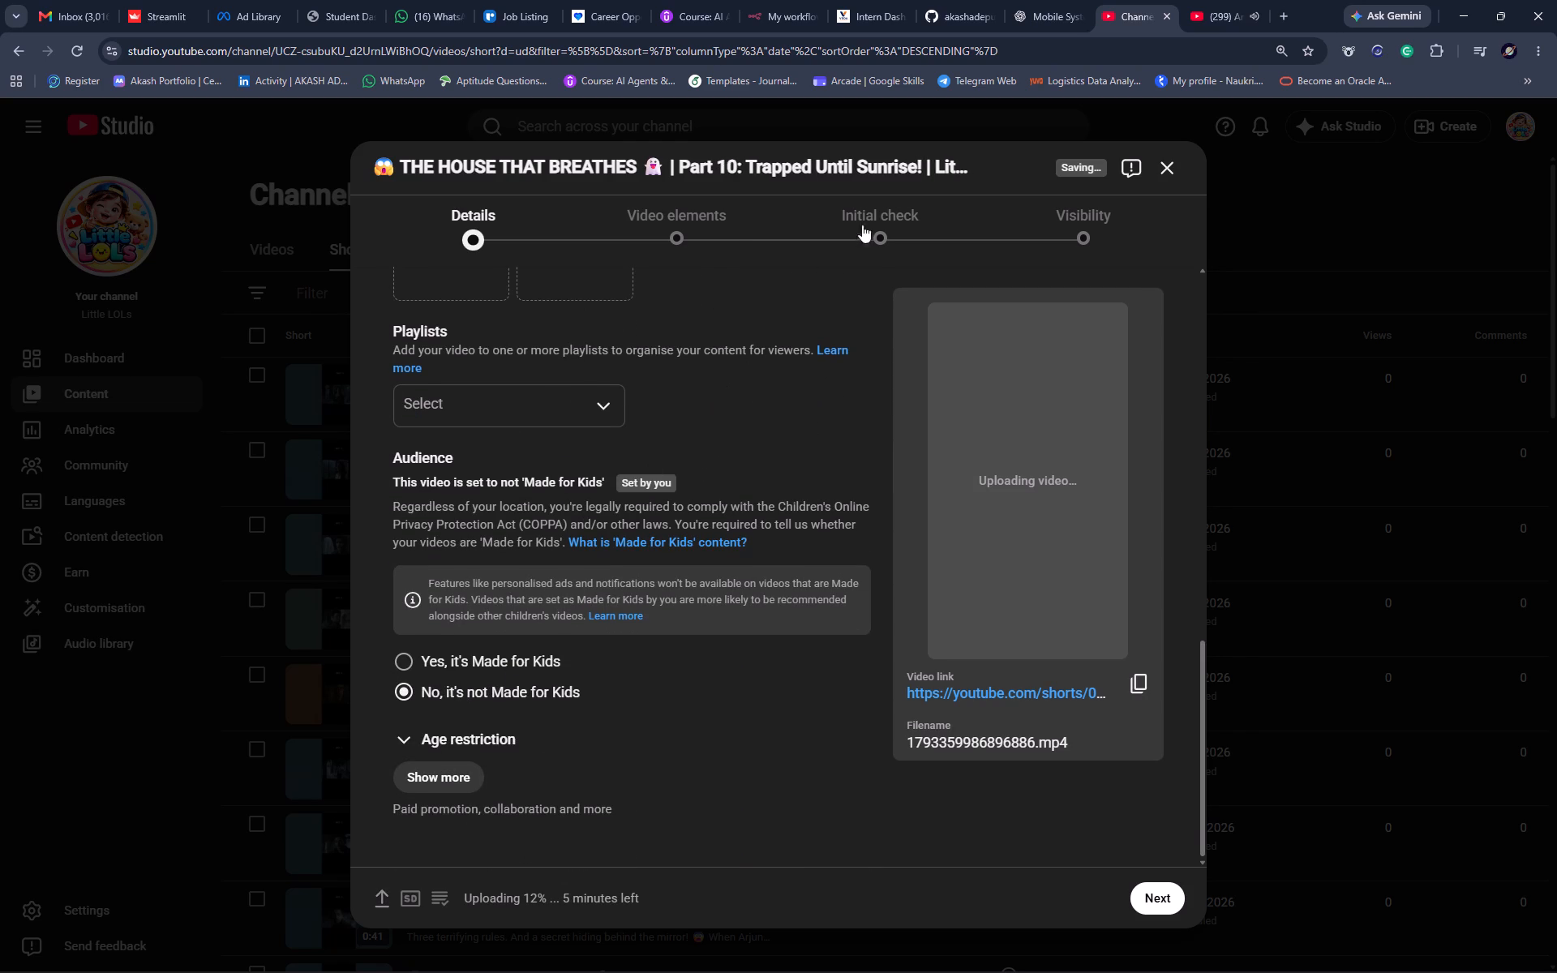
# Go to Part 10's video elements and choose THE HOUSE THAT BREATHES full video as its related video.
pyautogui.click(706, 234)
pyautogui.click(1109, 383)
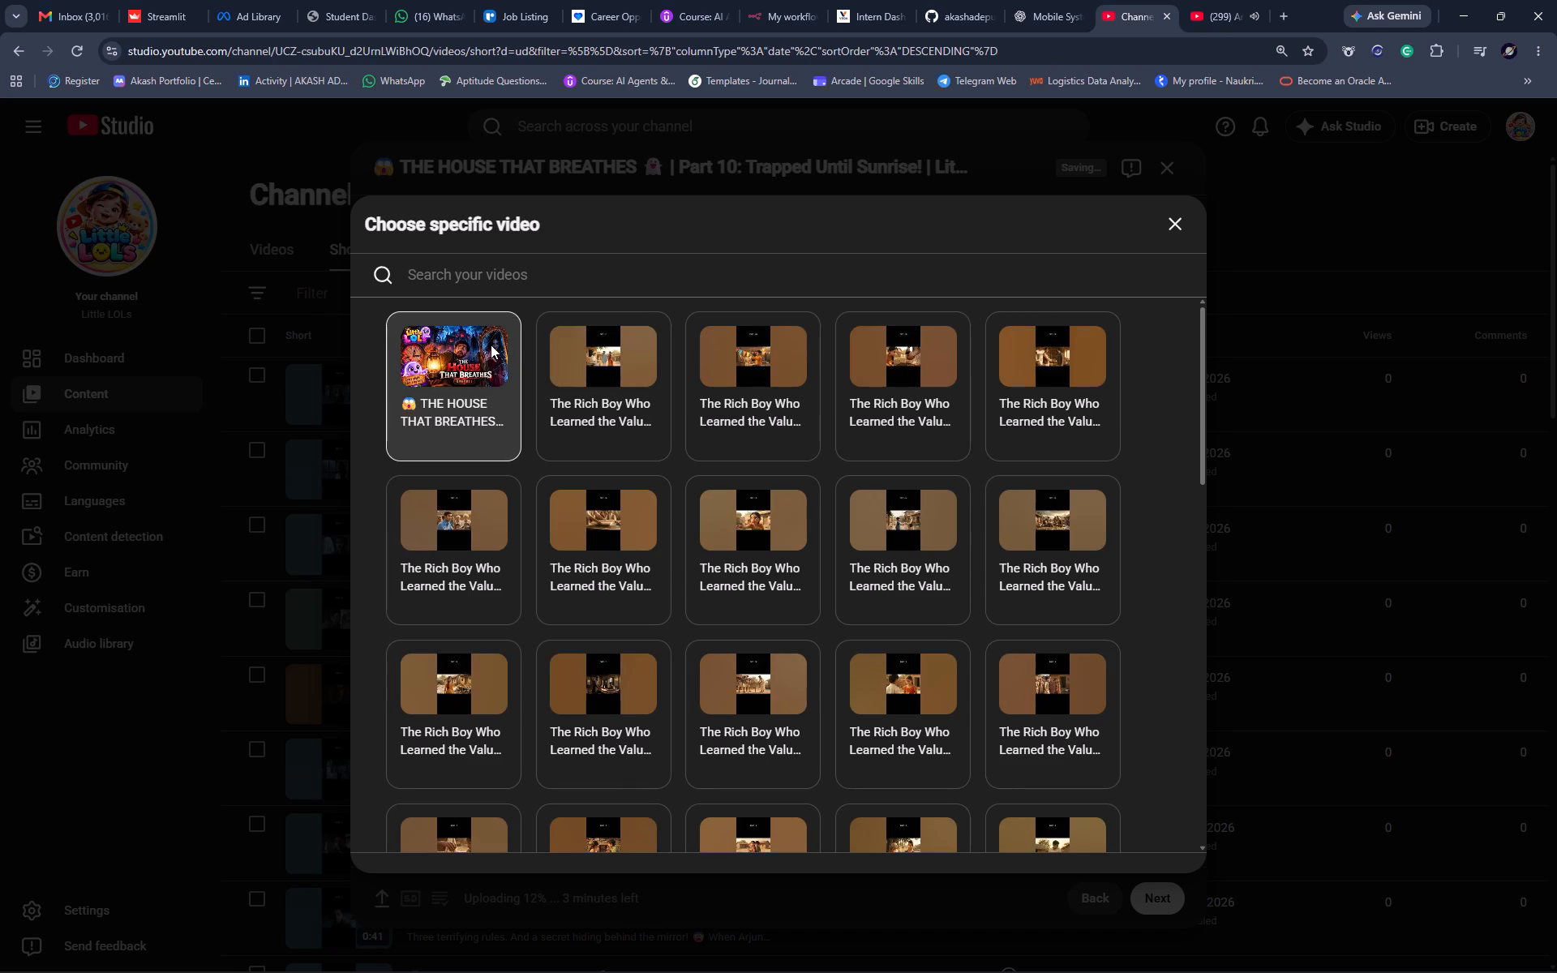
pyautogui.scroll(1, 638, 468)
pyautogui.scroll(-6, 638, 468)
pyautogui.scroll(1, 639, 486)
pyautogui.scroll(-6, 639, 486)
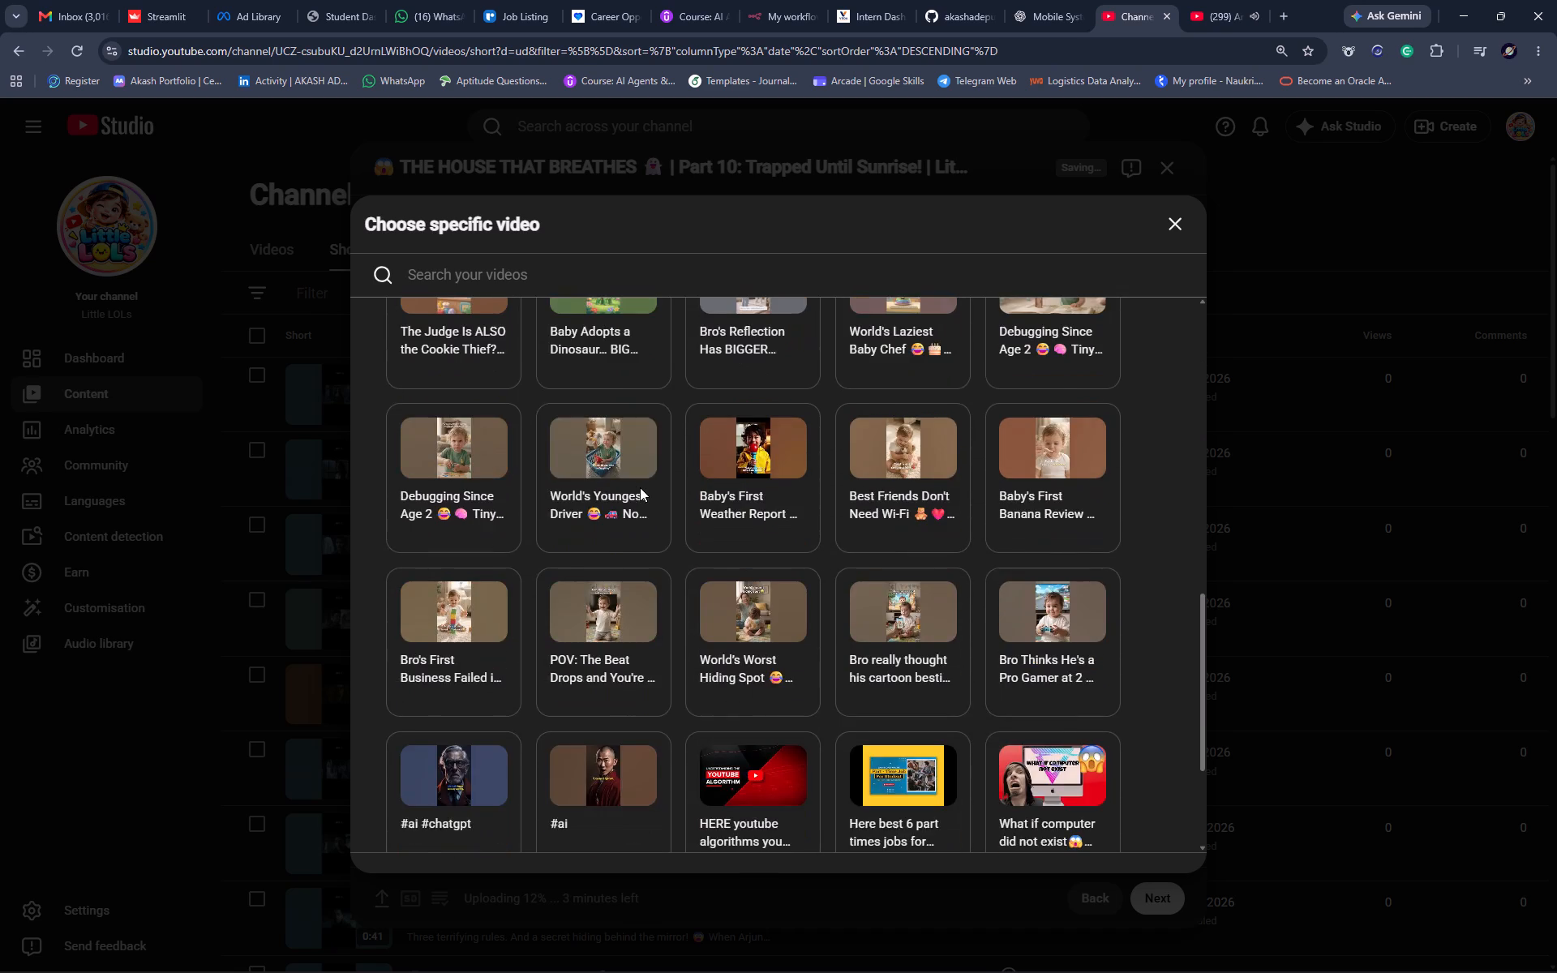
pyautogui.scroll(6, 640, 487)
pyautogui.scroll(5, 581, 518)
pyautogui.scroll(-2, 594, 510)
pyautogui.scroll(1, 594, 510)
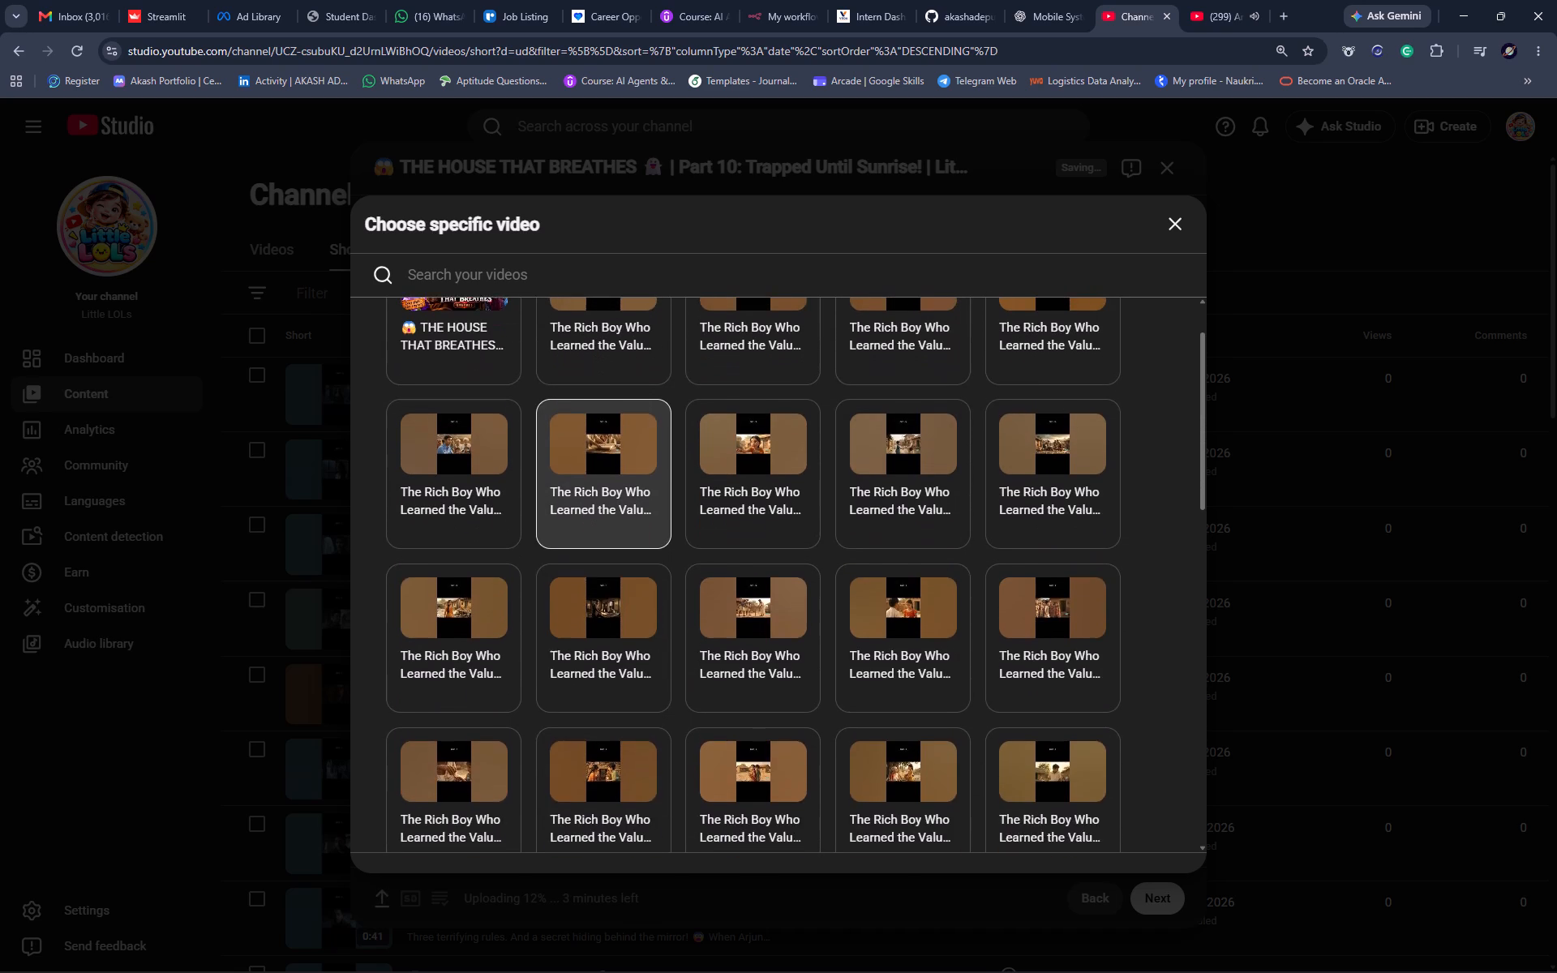
pyautogui.scroll(2, 594, 510)
pyautogui.scroll(-1, 588, 502)
pyautogui.scroll(2, 588, 502)
pyautogui.scroll(2, 447, 366)
pyautogui.click(447, 366)
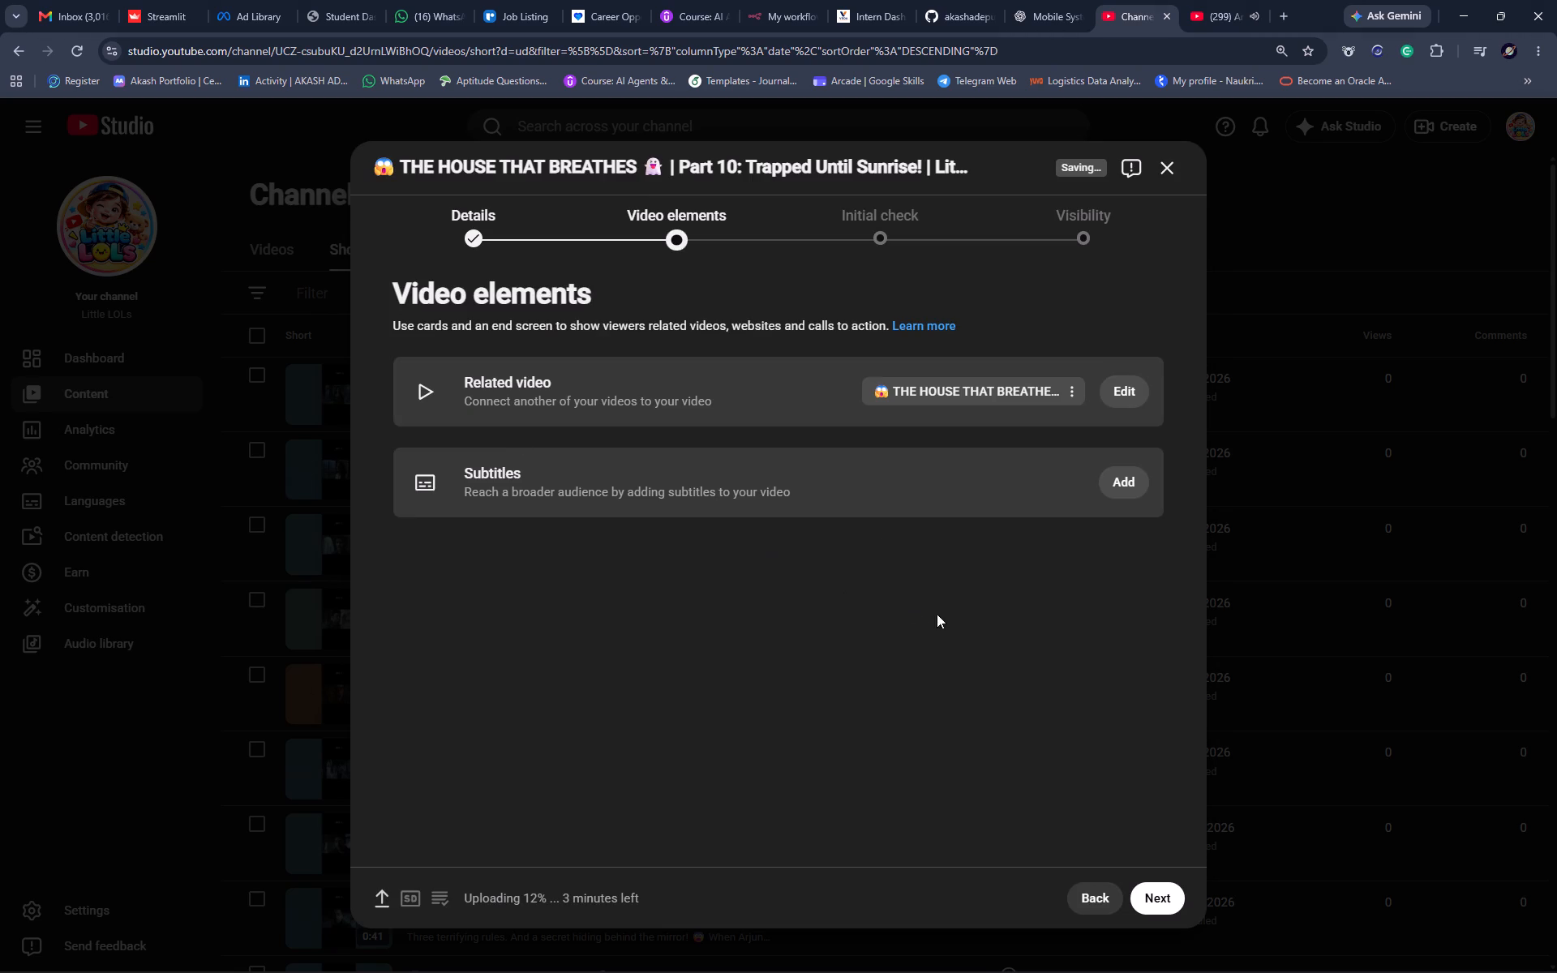
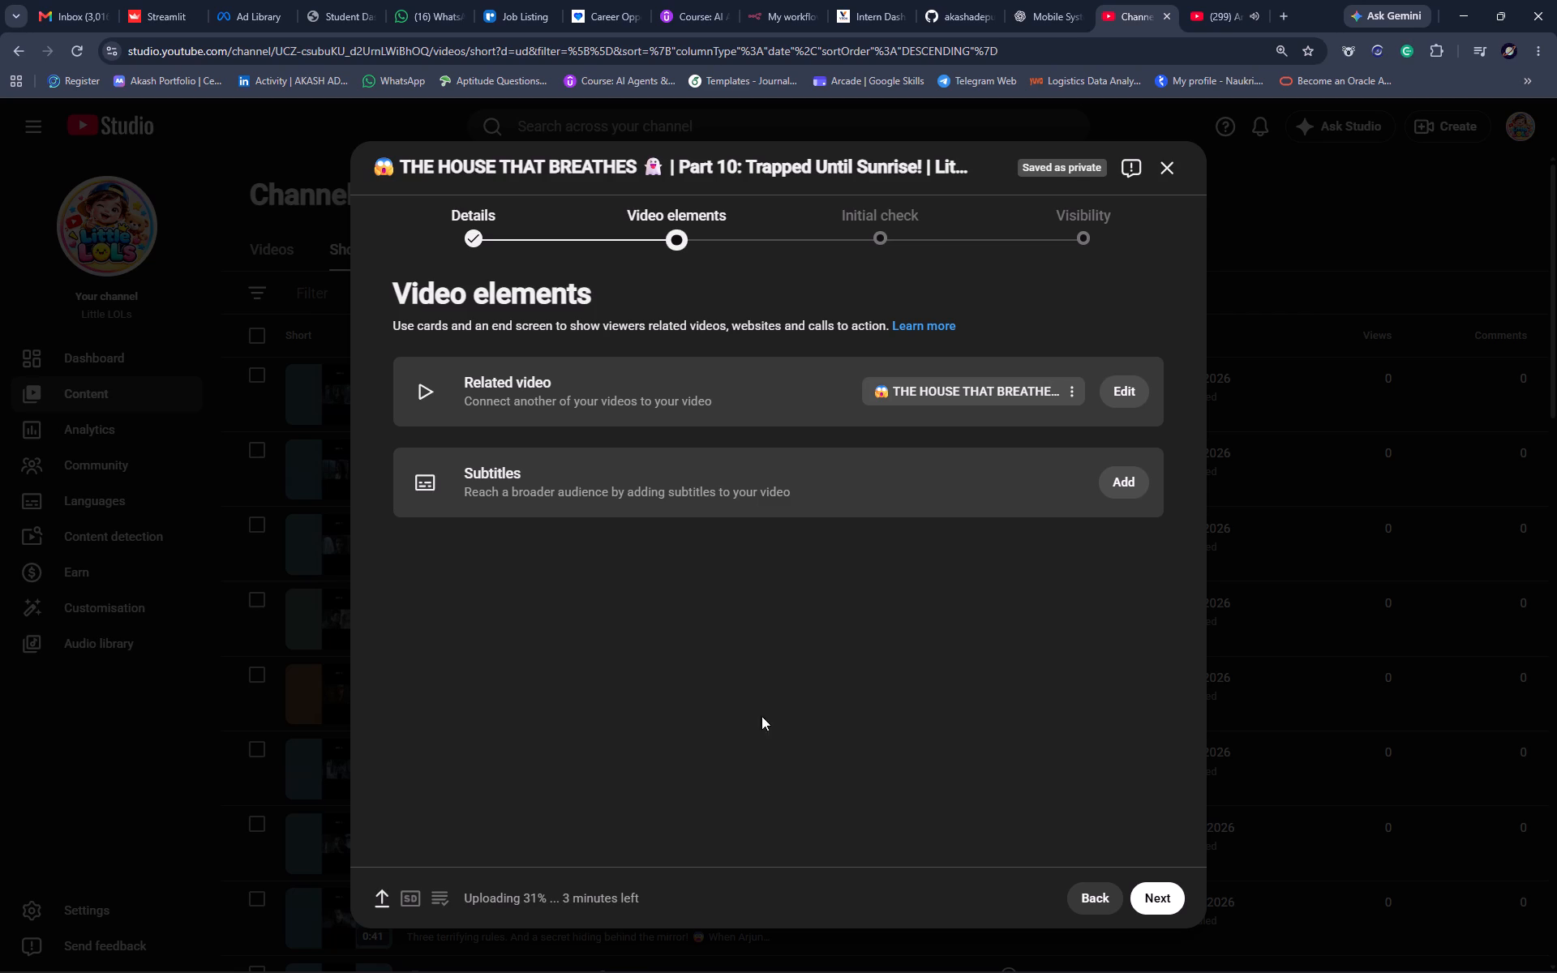
# Review the options for adding English (United Kingdom) subtitles to Part 10, and leave without adding any.
pyautogui.click(1118, 491)
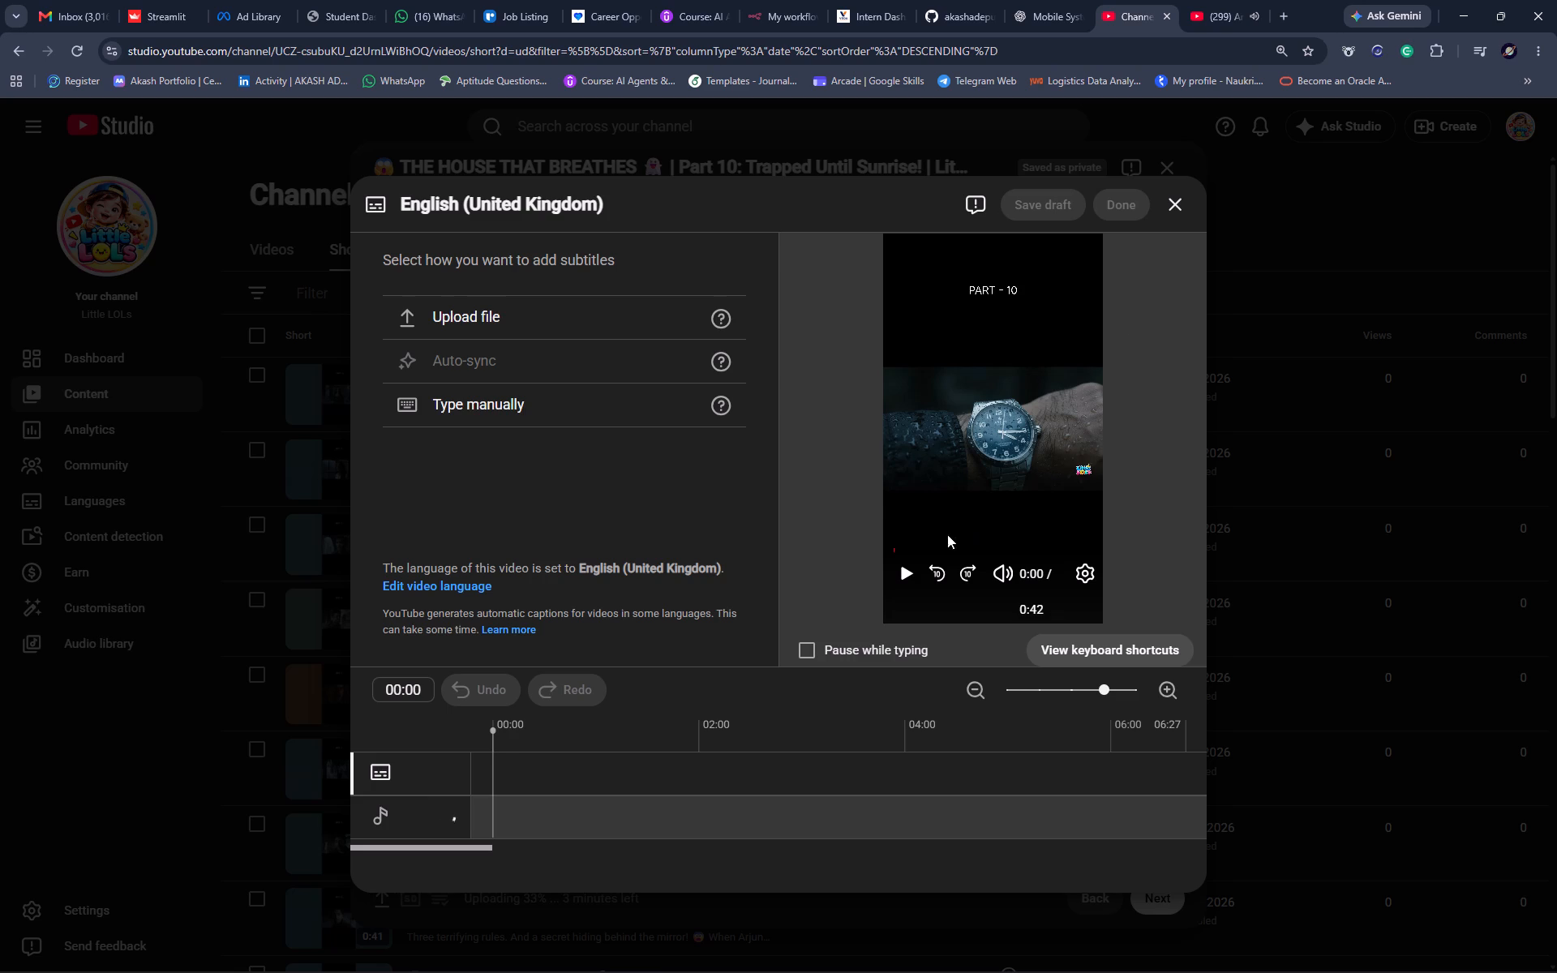
pyautogui.click(1186, 201)
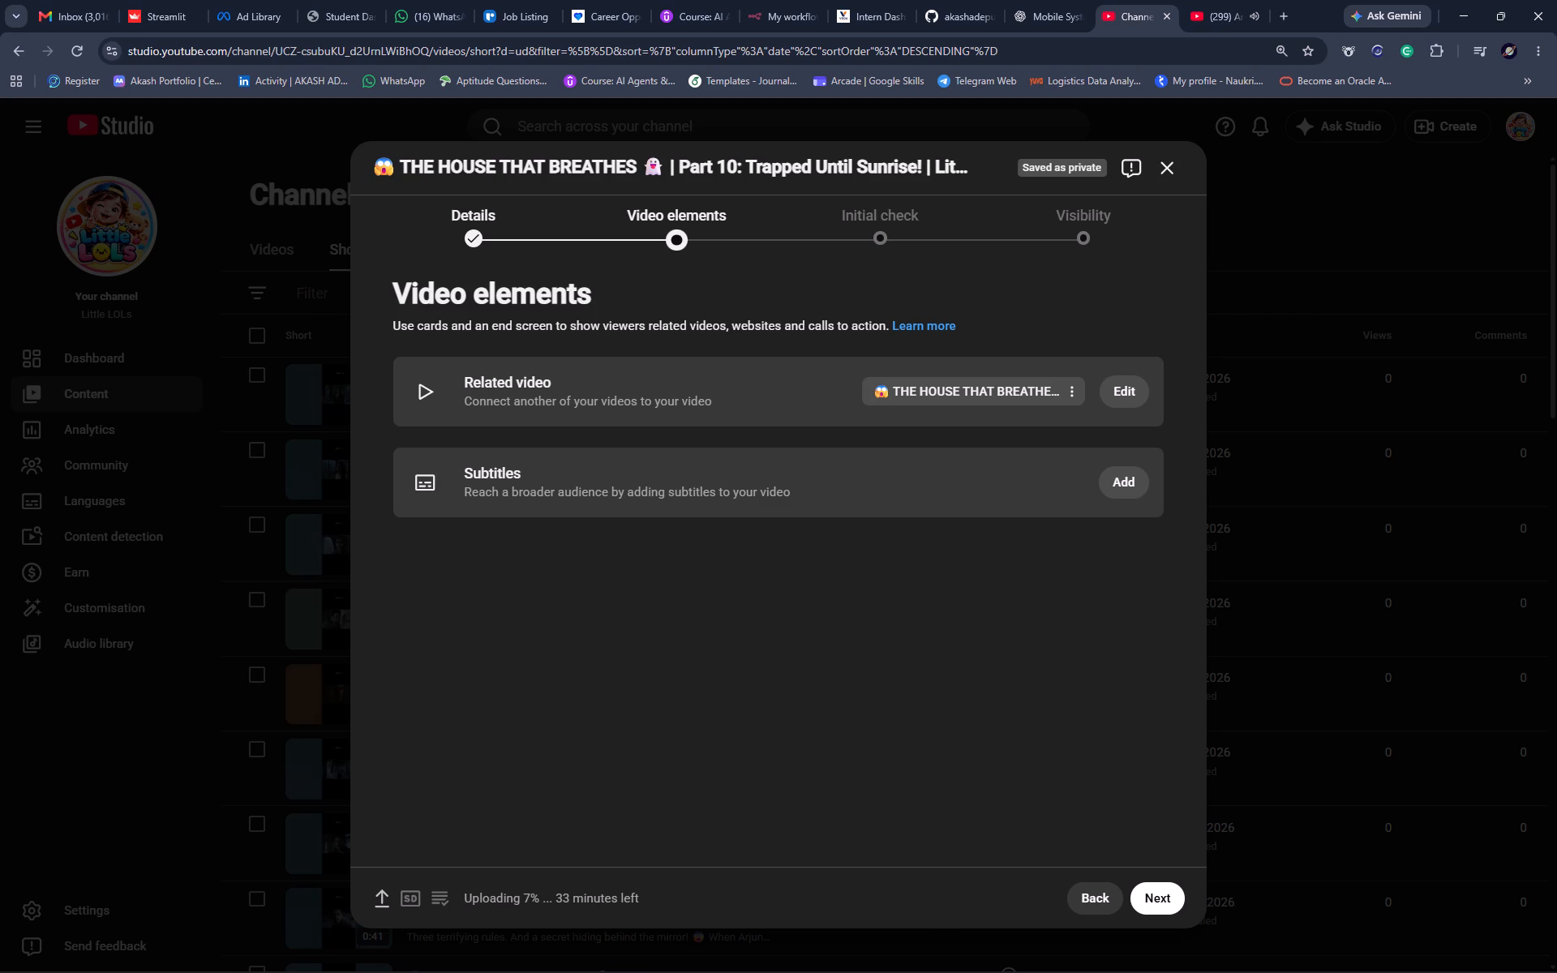
# Open the Windows quick settings to check the Wi-Fi connection during Part 10's upload.
pyautogui.click(1423, 951)
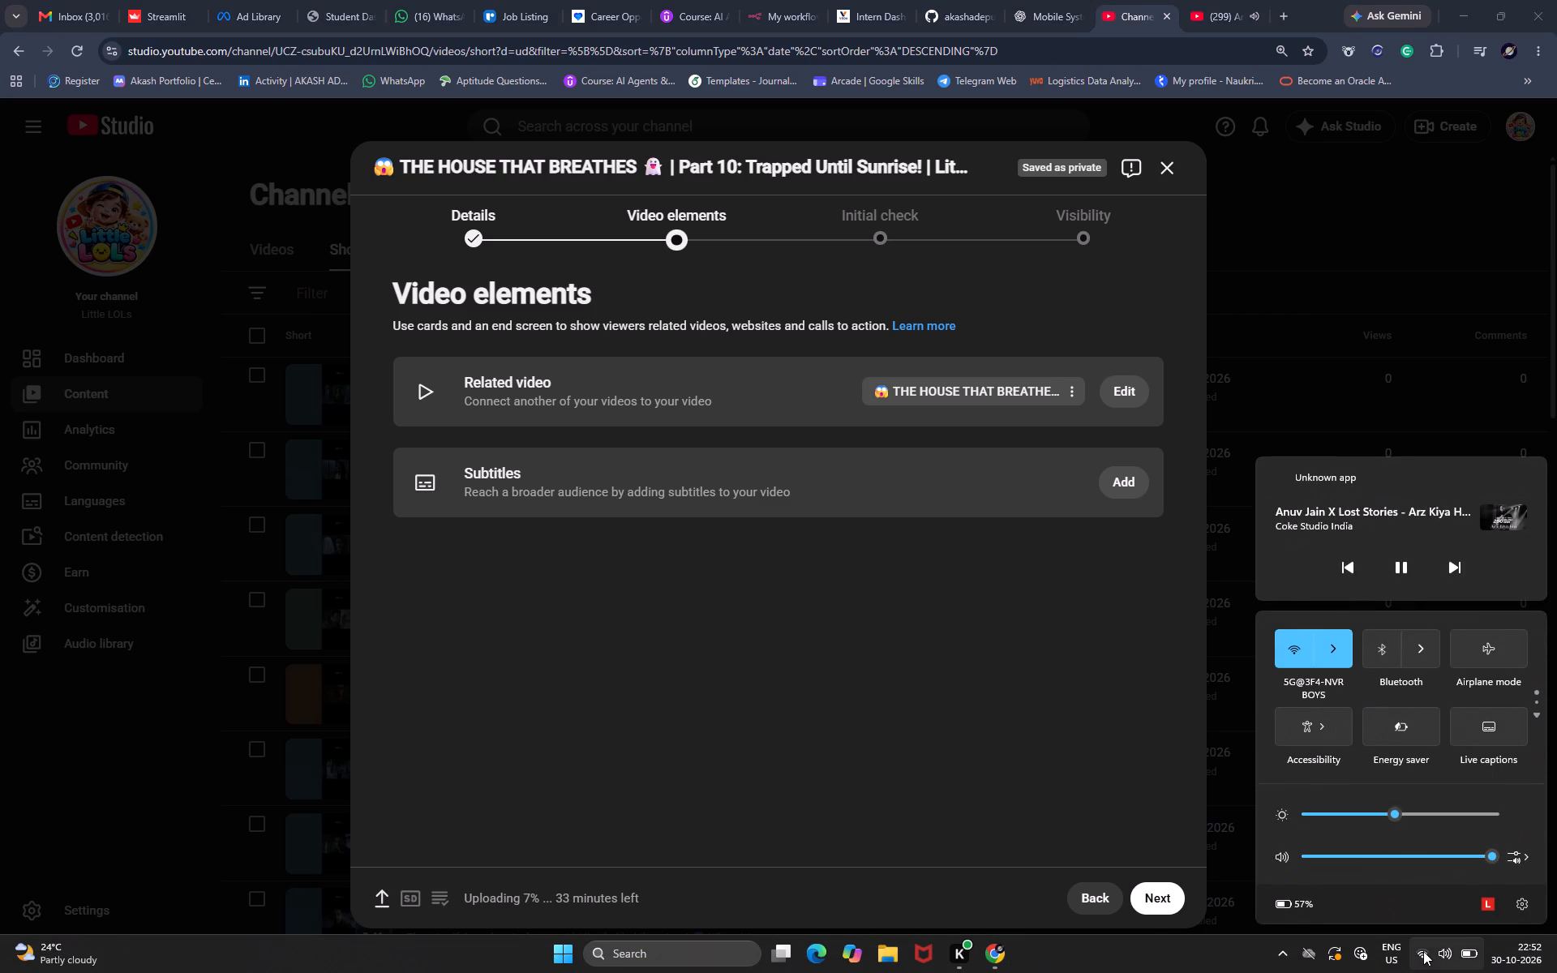